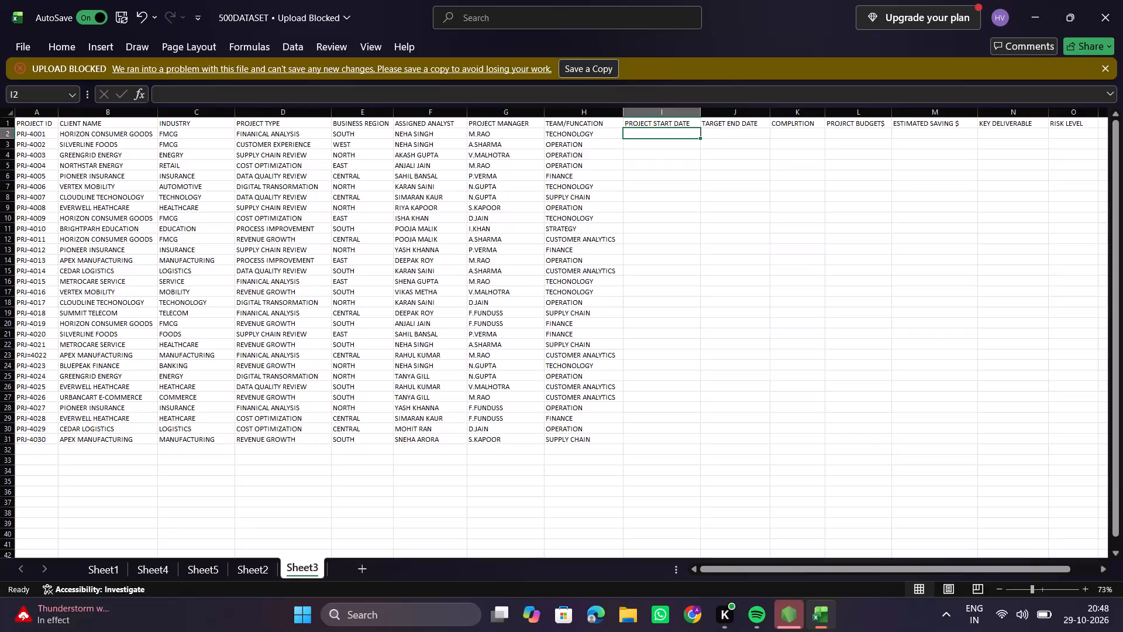
Enter project start dates 15-Sep-26 for PRJ-4001 in I2 and 14-Mar-26 for PRJ-4002 in I3.
text(15)
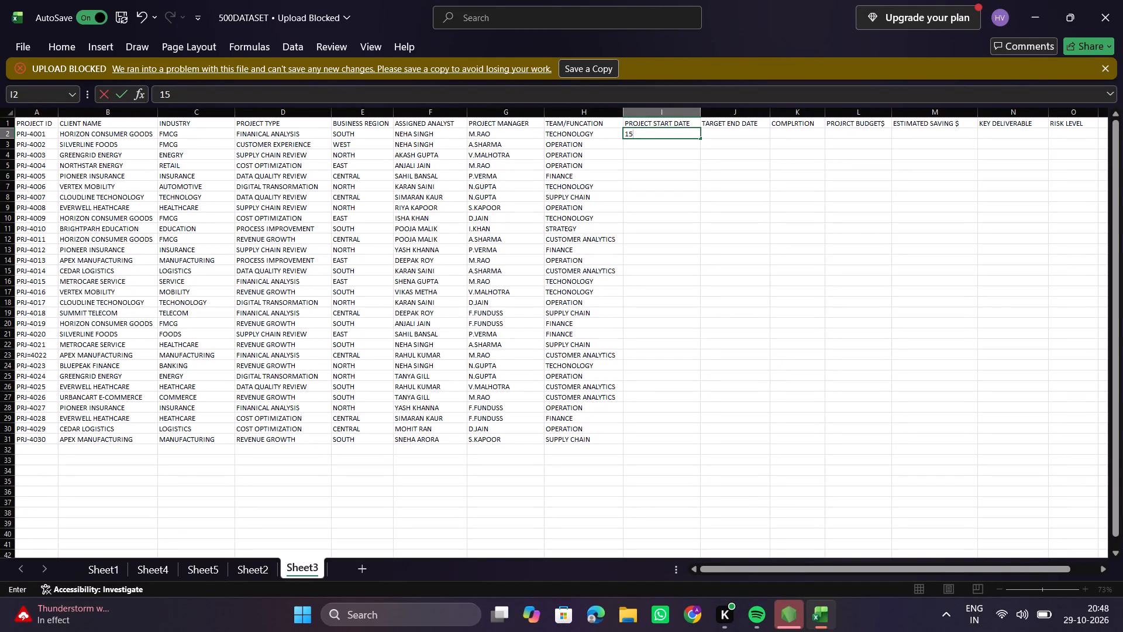
text(sep3)
key(BackSpace)
key(2)
key(6)
key(Return)
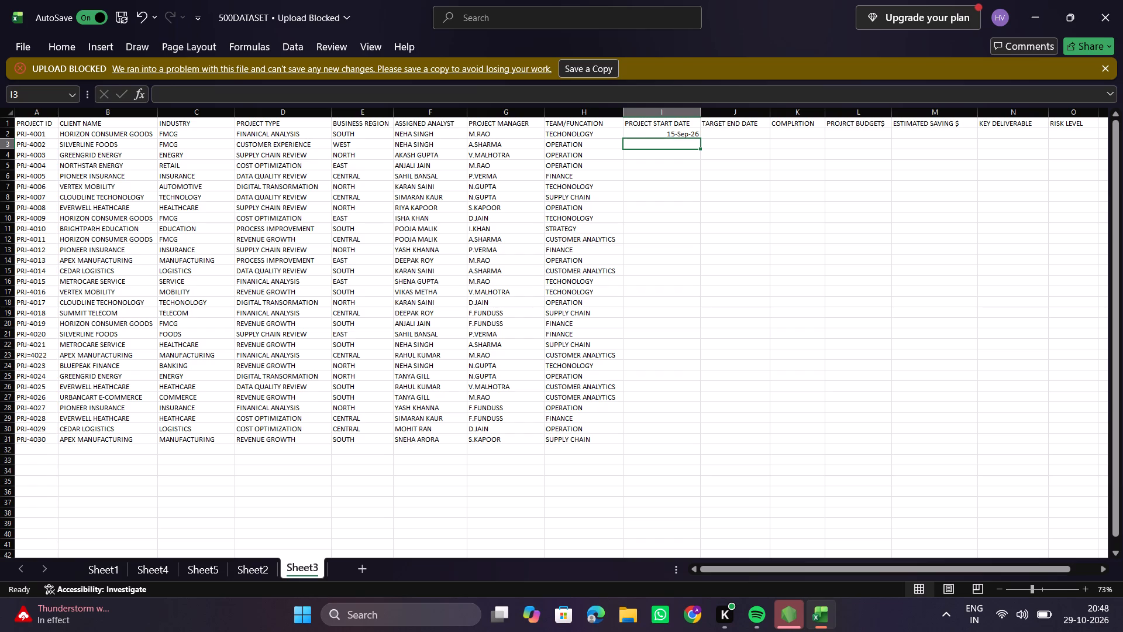
text(14)
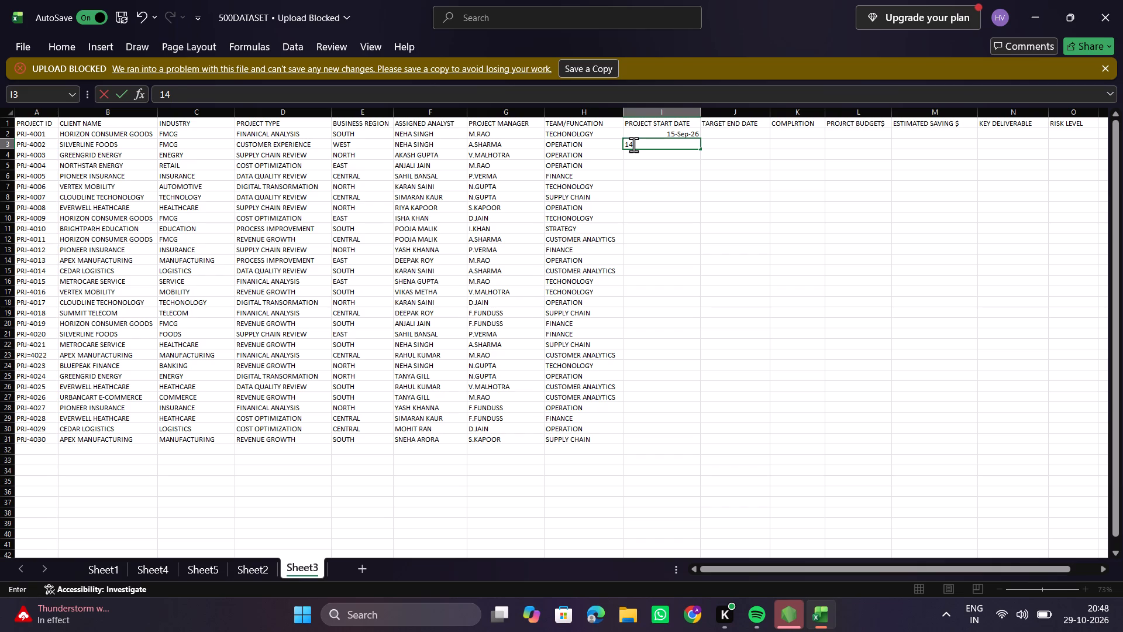
text(march26)
key(Return)
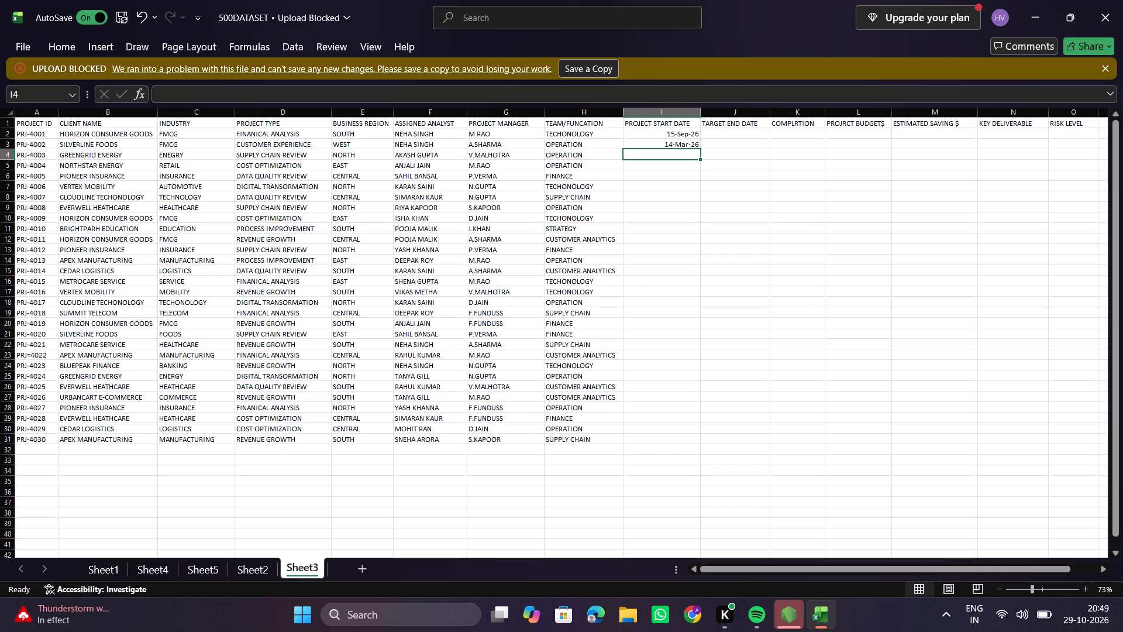
Enter project start dates 01-Feb-26, 25-Feb-26 and 07-Feb-26 for PRJ-4003 to PRJ-4005 in I4:I6.
text(01)
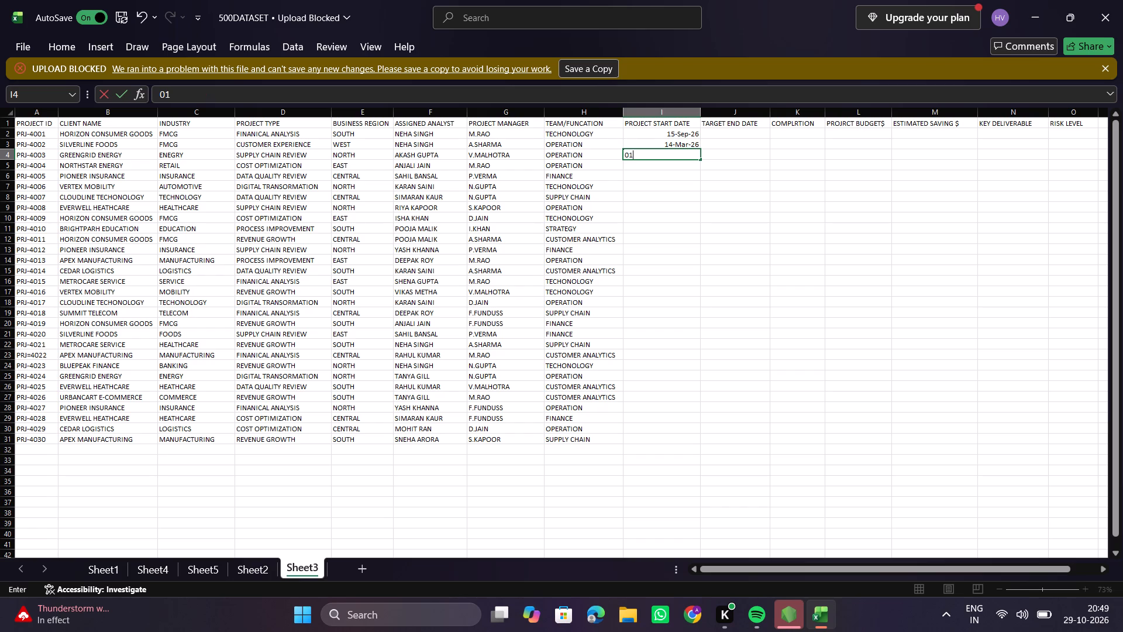
text(feb0)
key(BackSpace)
text(26)
key(Return)
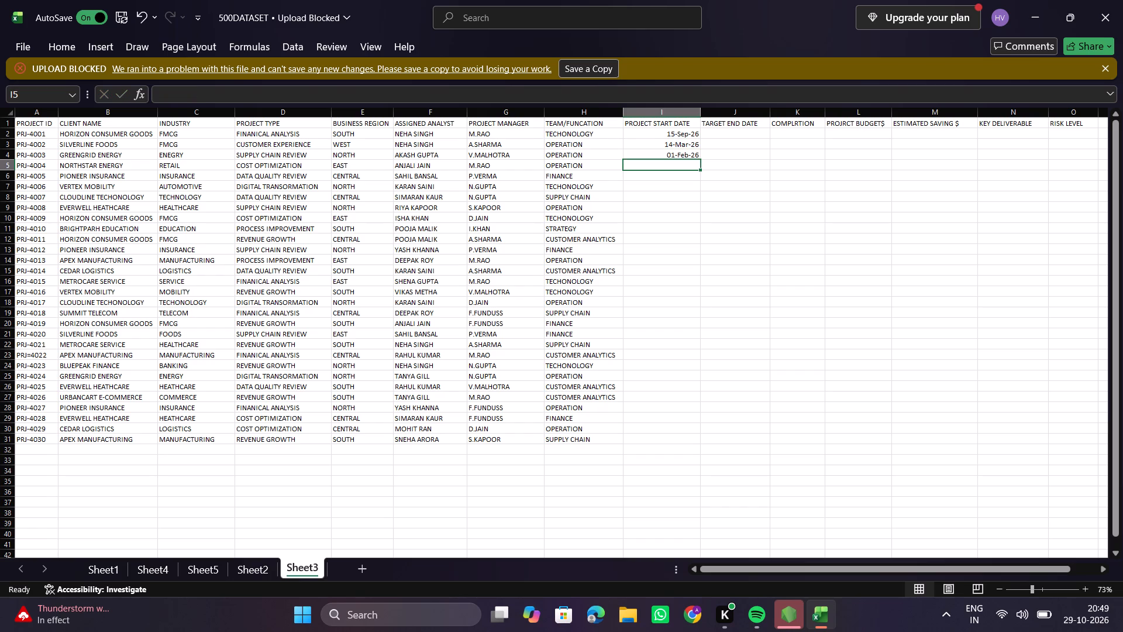
text(25)
text(feb26)
key(Return)
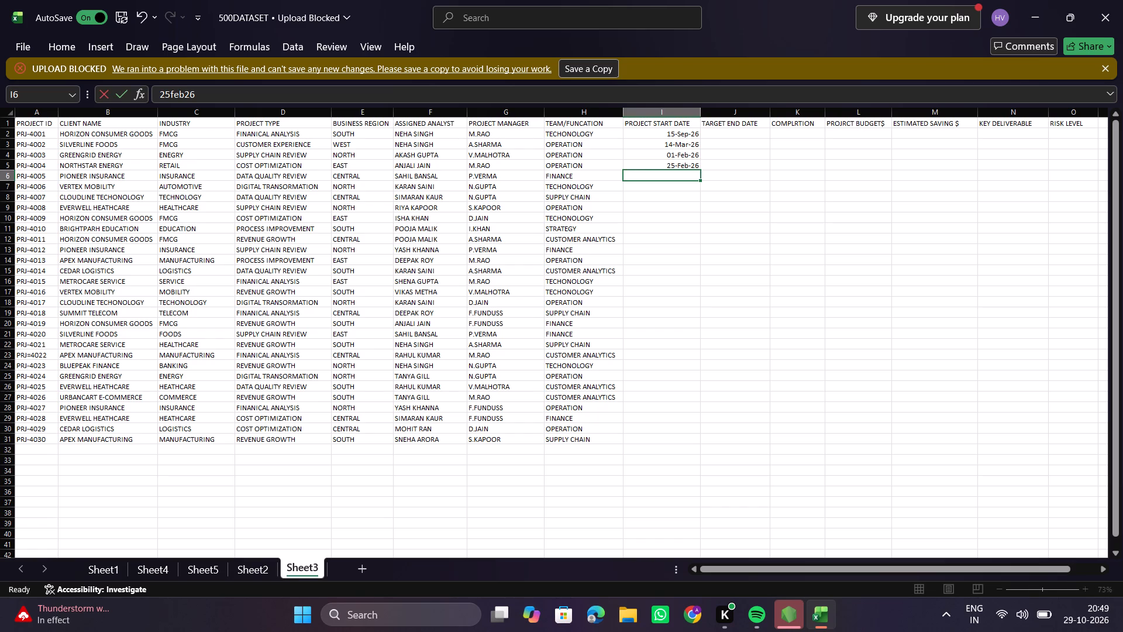
text(07)
text(feb)
text(26)
key(Return)
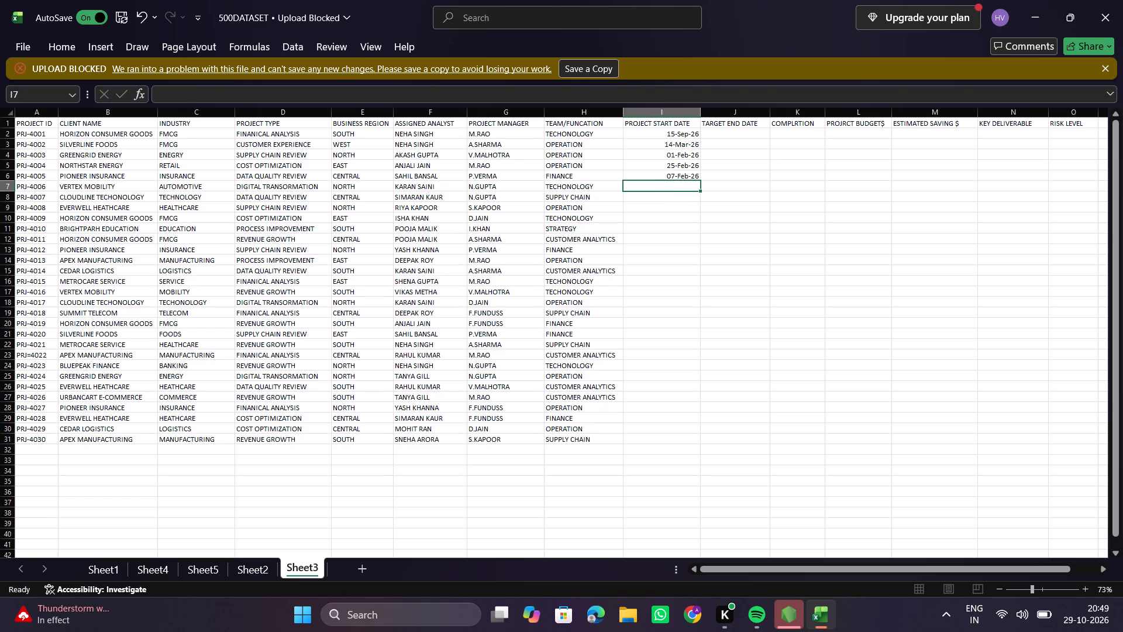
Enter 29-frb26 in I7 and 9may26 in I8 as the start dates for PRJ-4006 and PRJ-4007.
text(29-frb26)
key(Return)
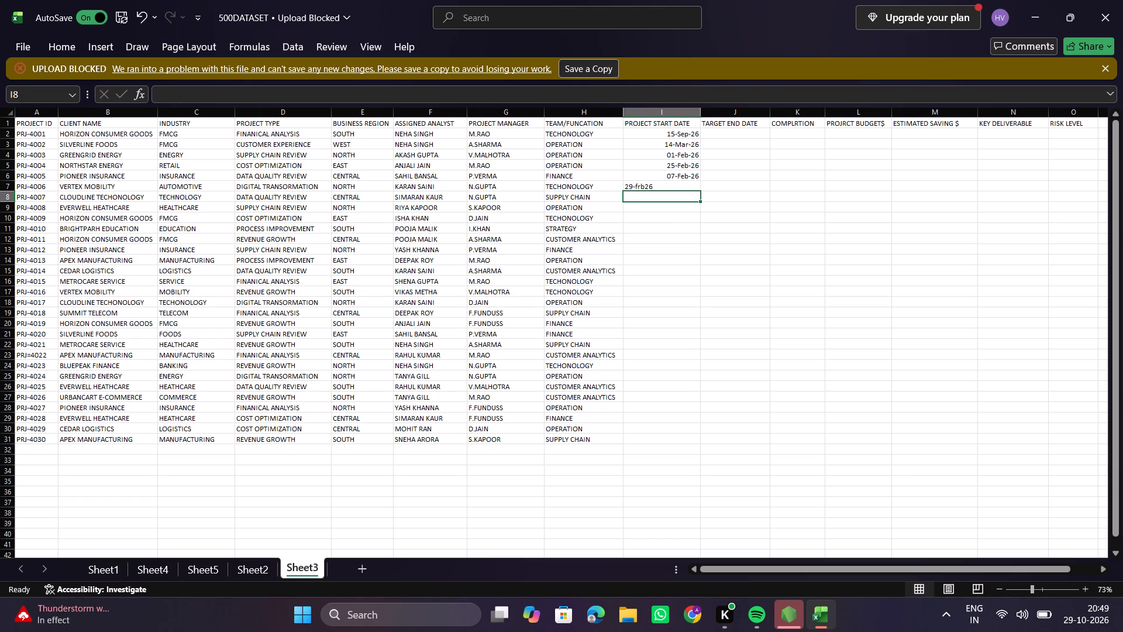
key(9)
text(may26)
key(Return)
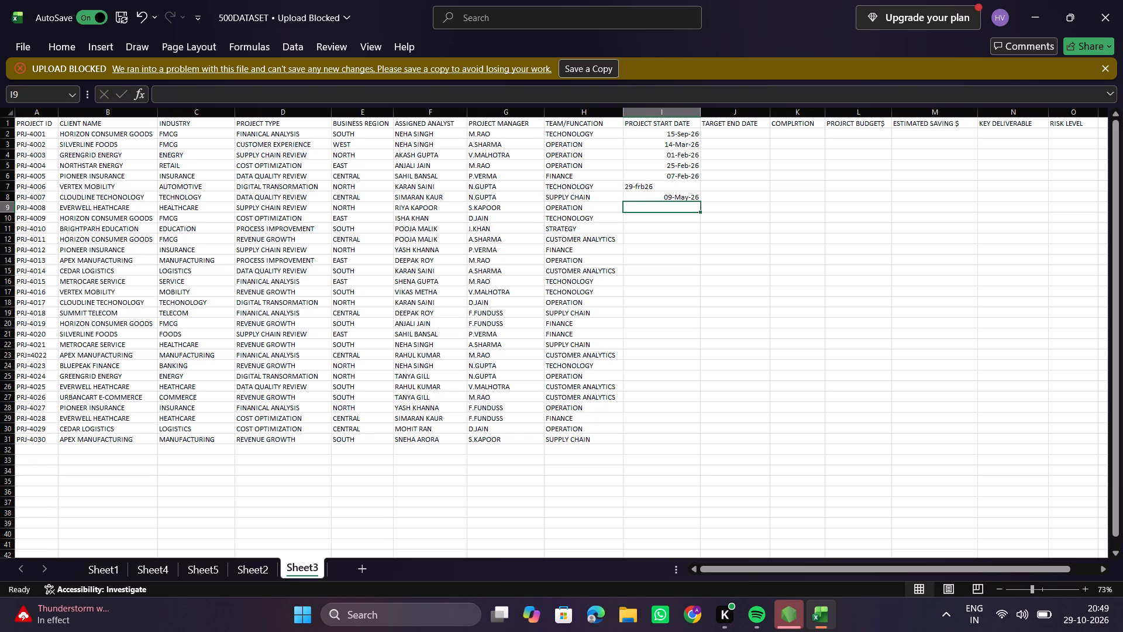
Replace the start dates of PRJ-4006 in I7 with 29-May-26 and PRJ-4007 in I8 with 28-Dec-26.
click(651, 191)
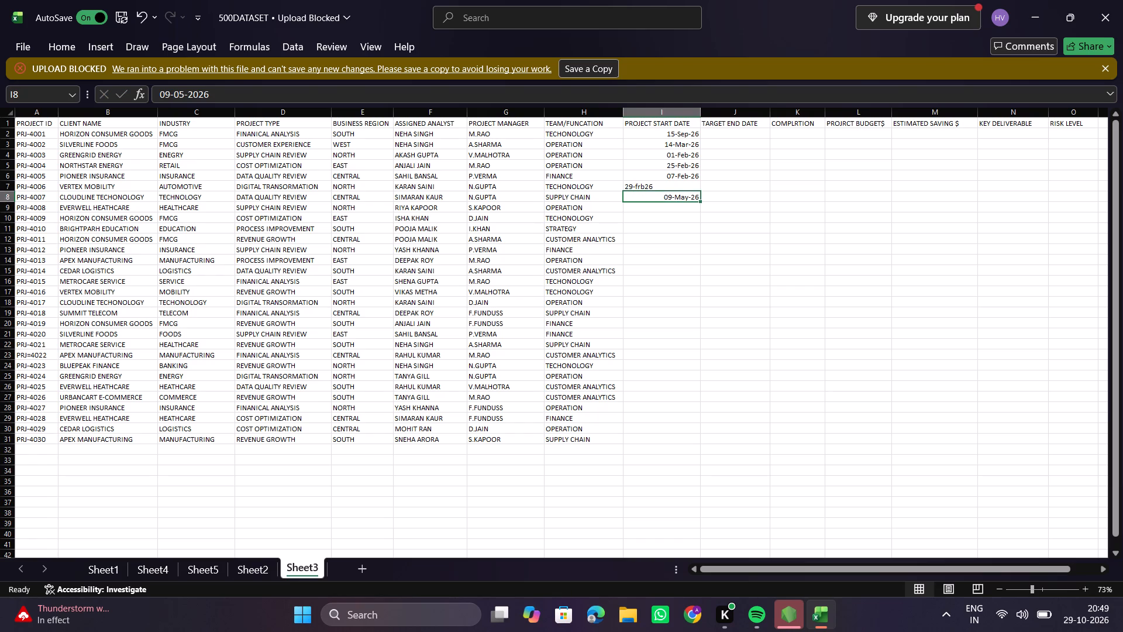
click(651, 188)
key(BackSpace)
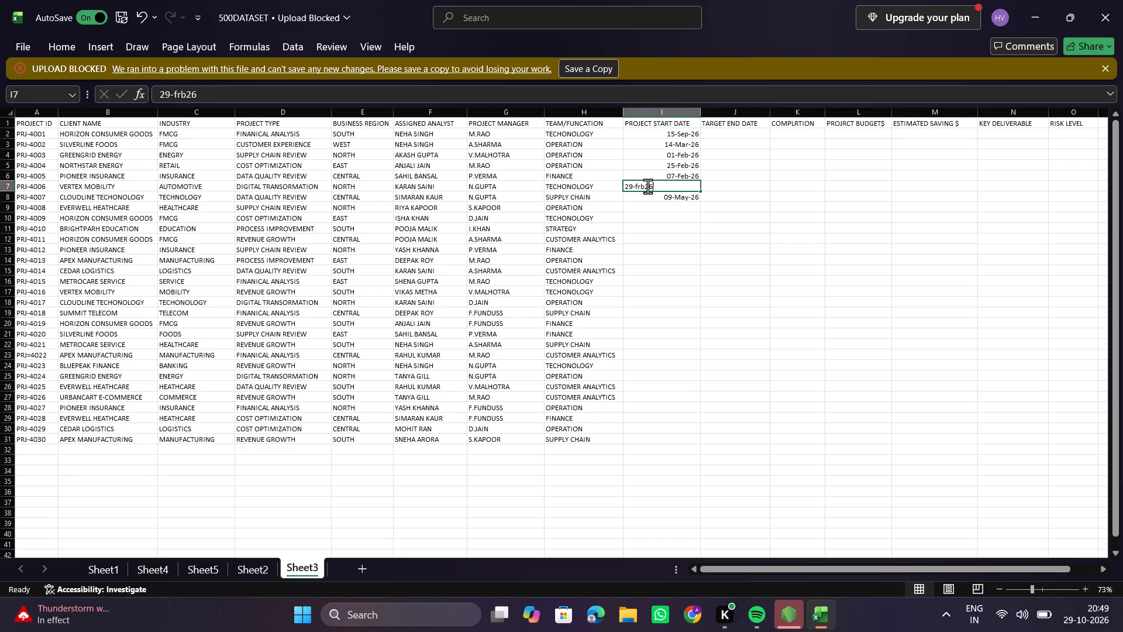
text(29)
text(may)
text(26)
key(Return)
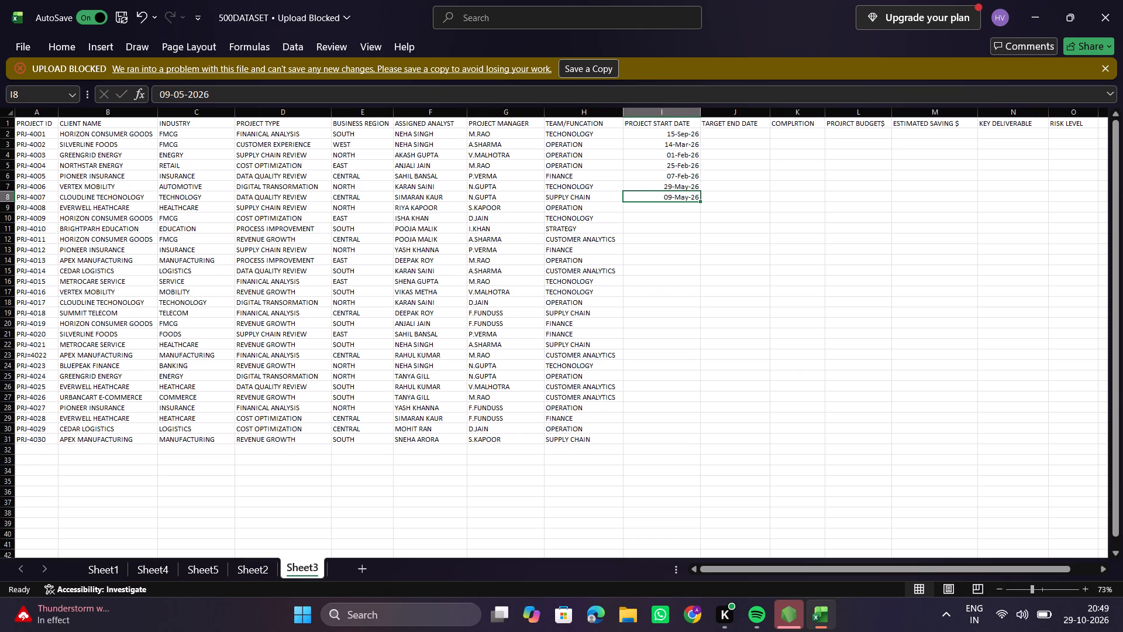
text(28dec26)
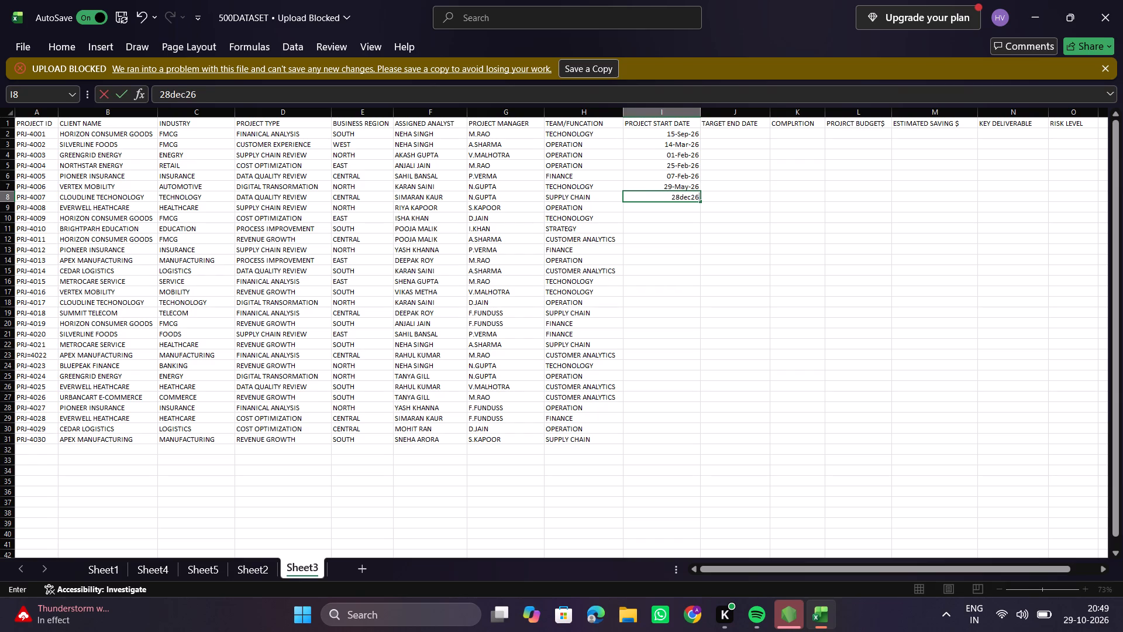
key(Return)
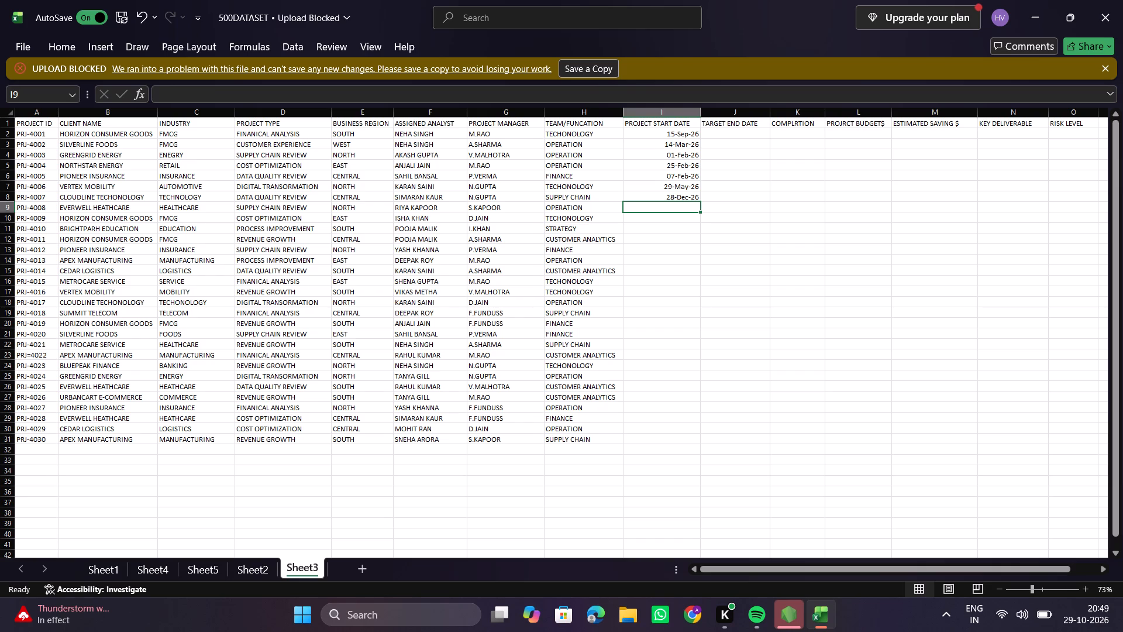
Enter 13june26 as the project start date for PRJ-4008 in I9.
text(13june)
key(Return)
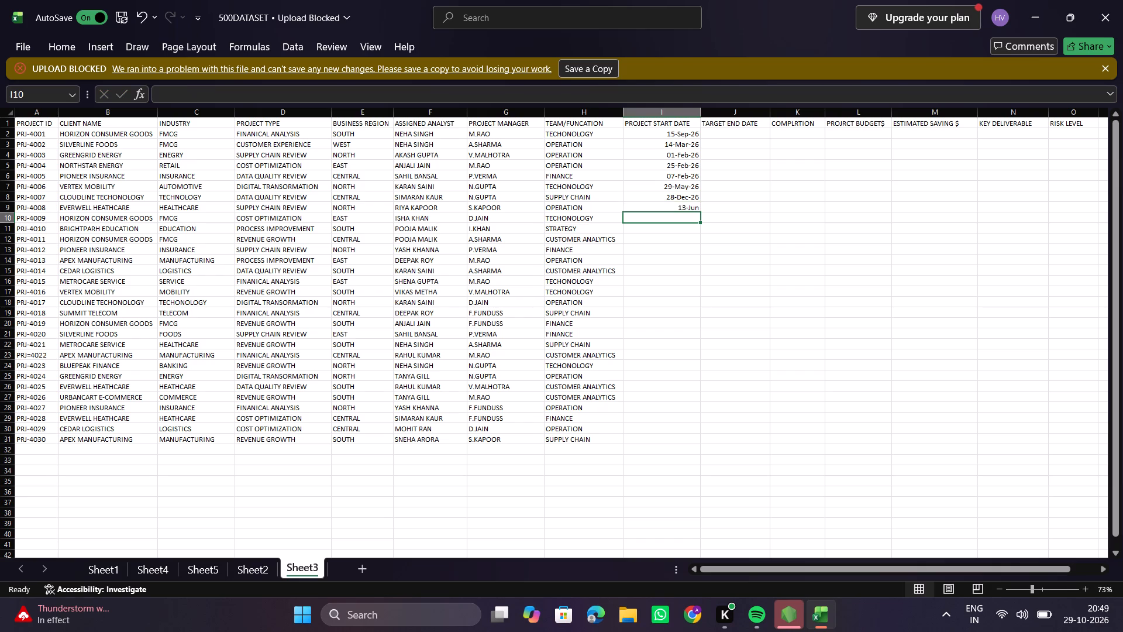
key(Up)
key(BackSpace)
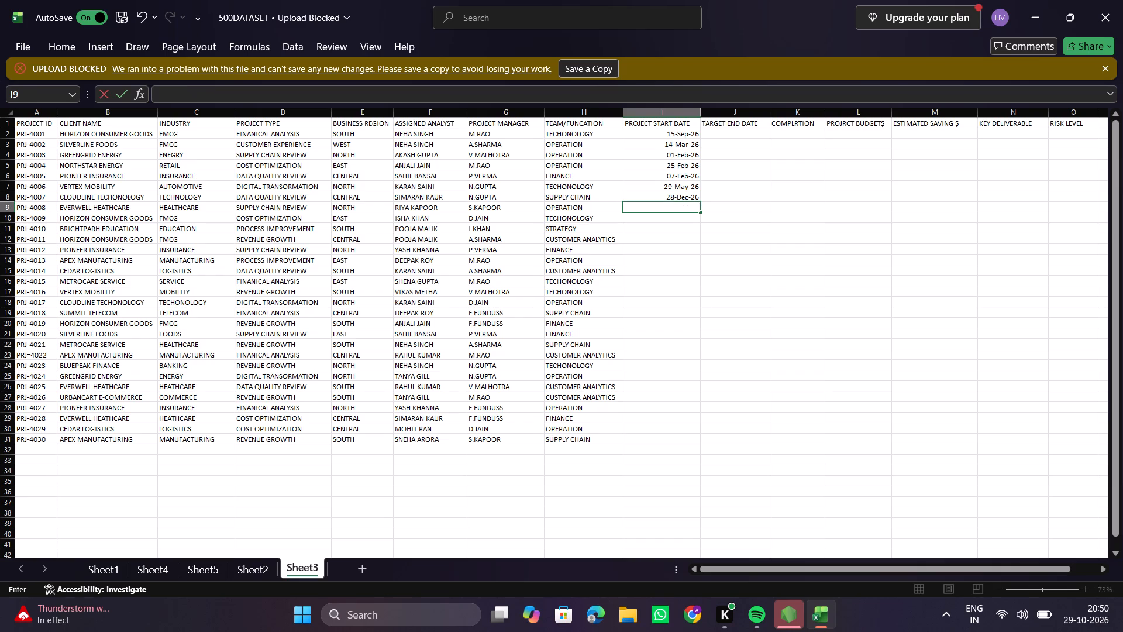
text(13june26)
key(Return)
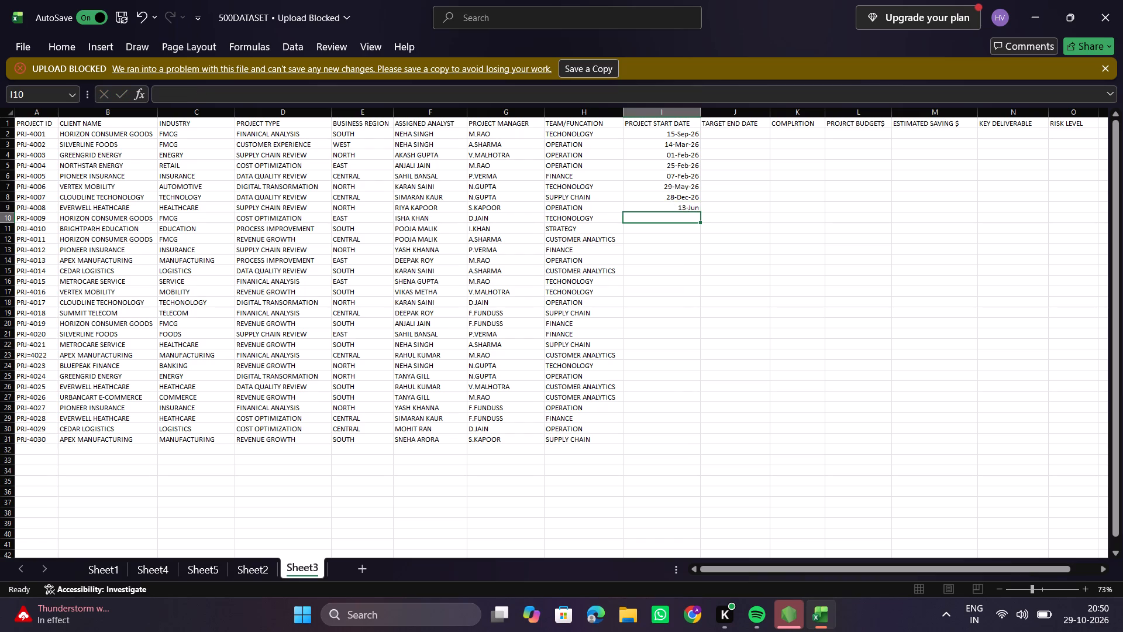
Enter project start dates 17-Dec-26 for PRJ-4009 in I10 and 01-Dec-26 for PRJ-4010 in I11.
text(17)
text(dec26)
key(Return)
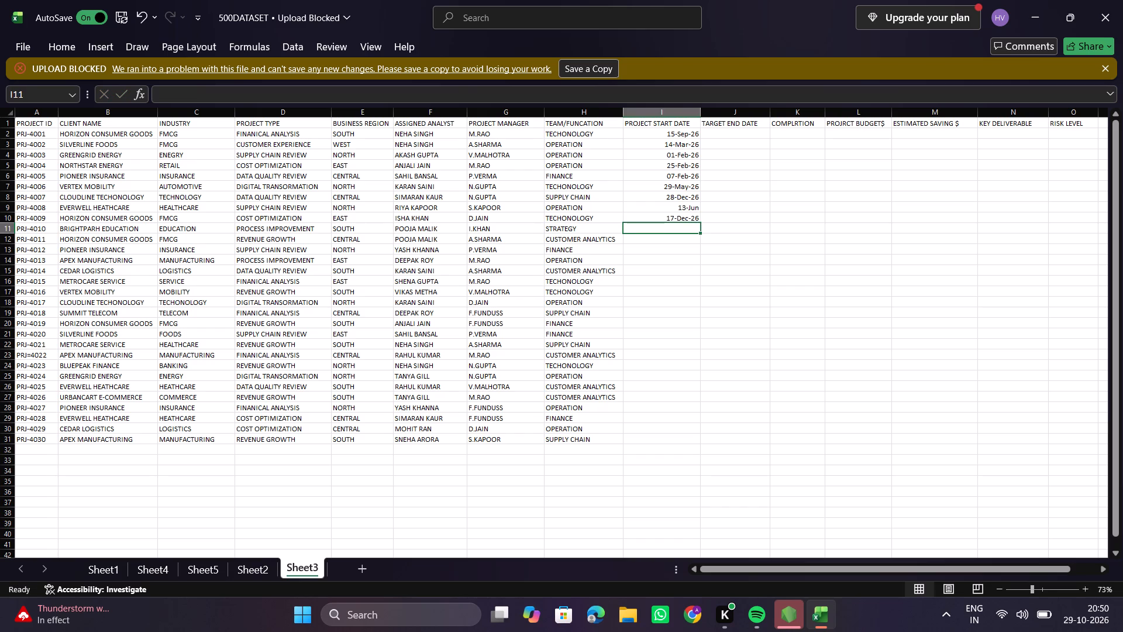
text(01)
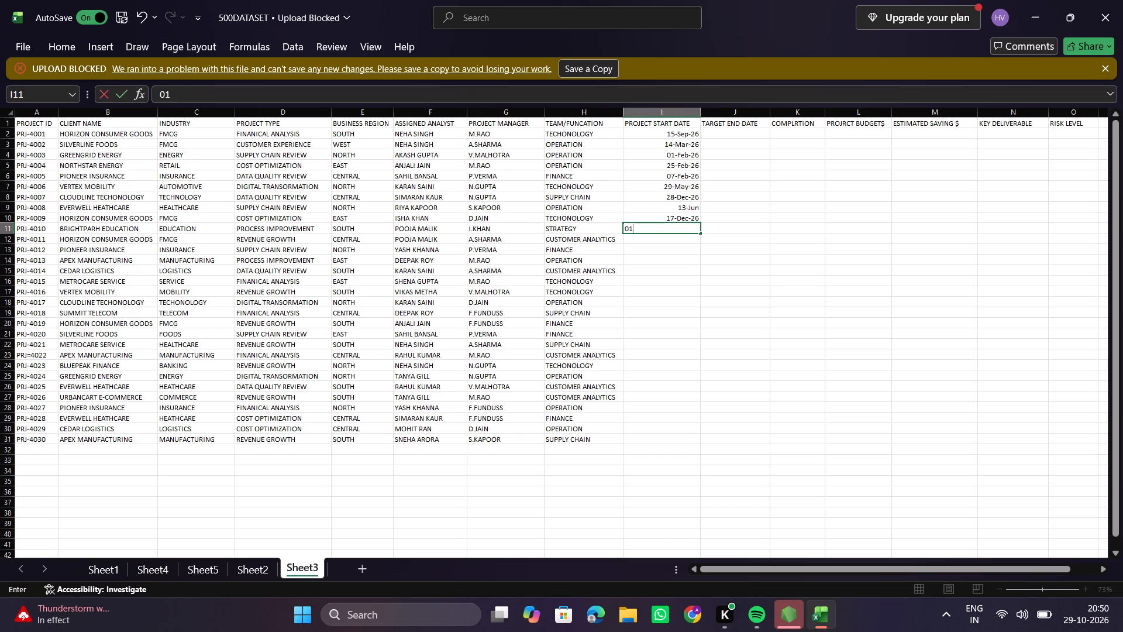
text(dec)
text(2026)
key(Return)
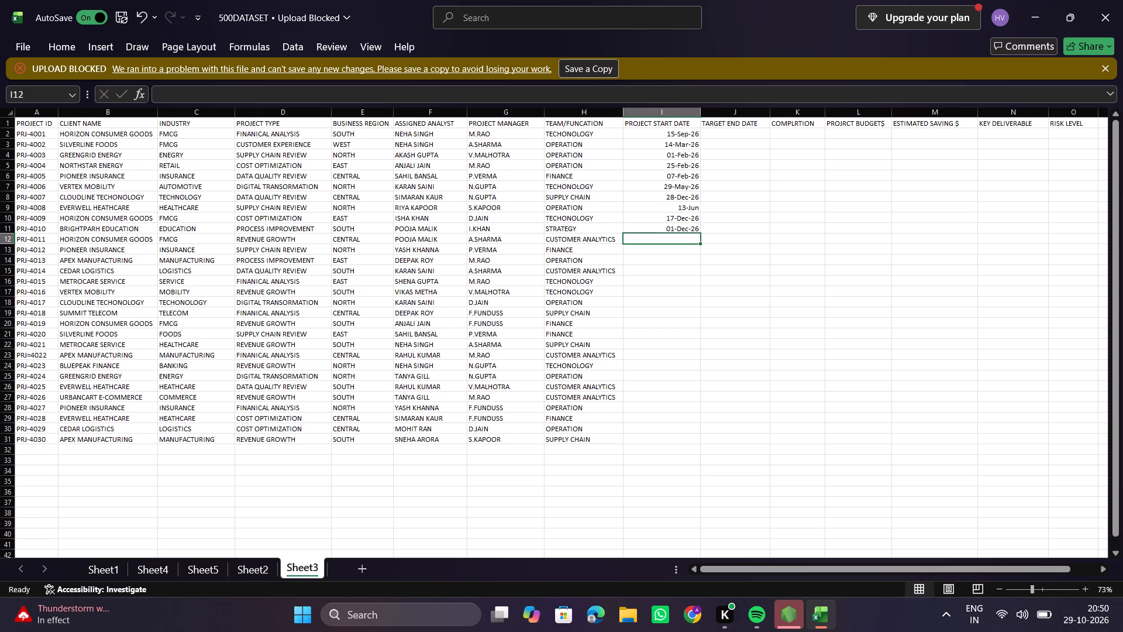
Enter project start dates 18-Oct-26 for PRJ-4011 in I12 and 28-Nov-26 for PRJ-4012 in I13.
text(18)
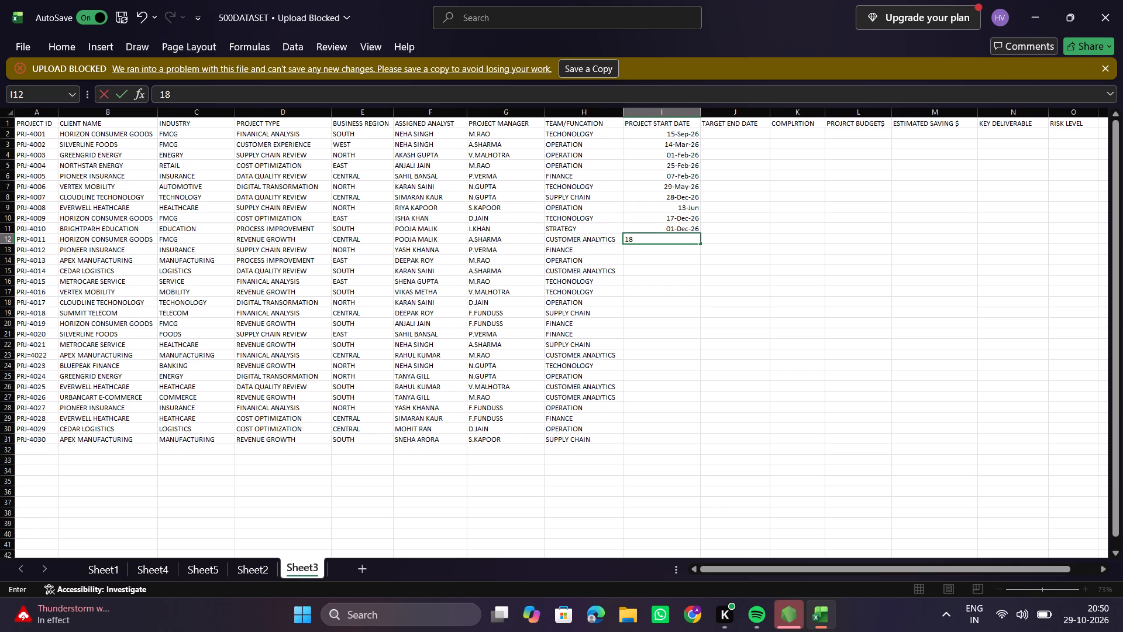
text(oct26)
key(Return)
text(28)
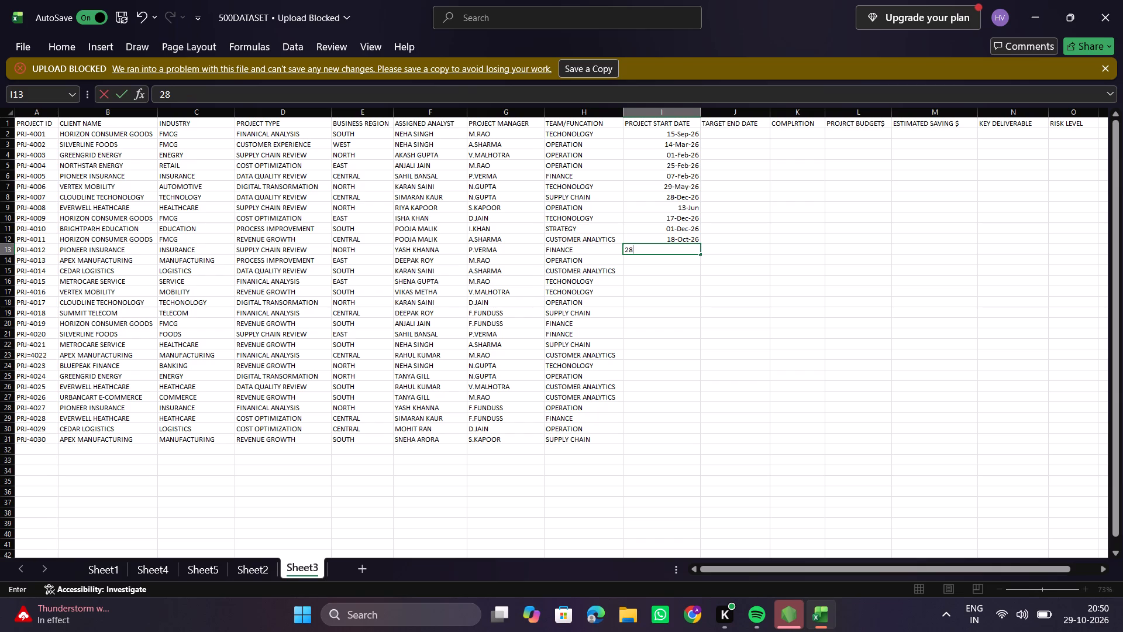
text(nov26)
key(Return)
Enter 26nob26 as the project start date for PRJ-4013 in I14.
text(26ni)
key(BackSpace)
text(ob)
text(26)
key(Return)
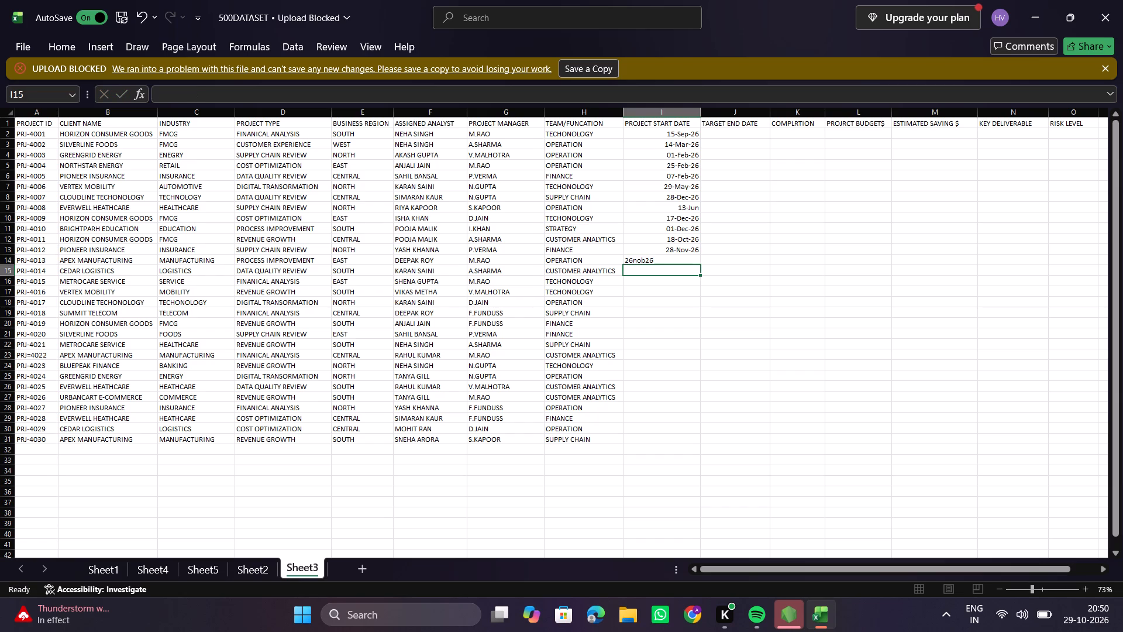
Enter 21-Sep-26 as the project start date for PRJ-4014 in I15.
text(21)
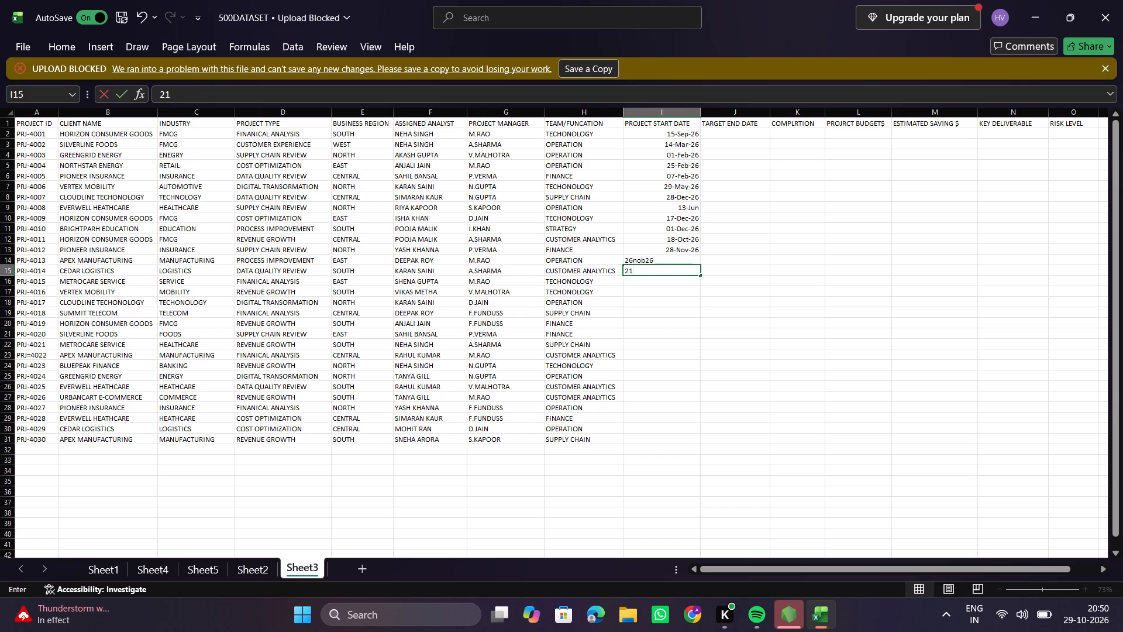
text(sep26)
key(Return)
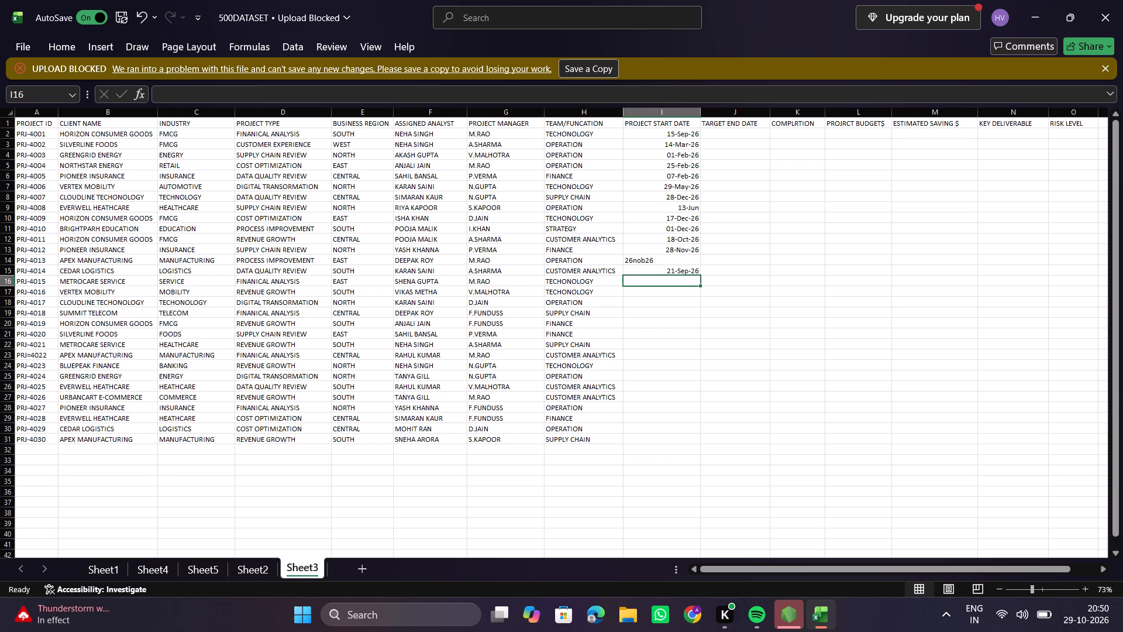
Replace the project start date for PRJ-4013 in I14 with 26-Nov-26.
key(Up)
key(Up)
key(BackSpace)
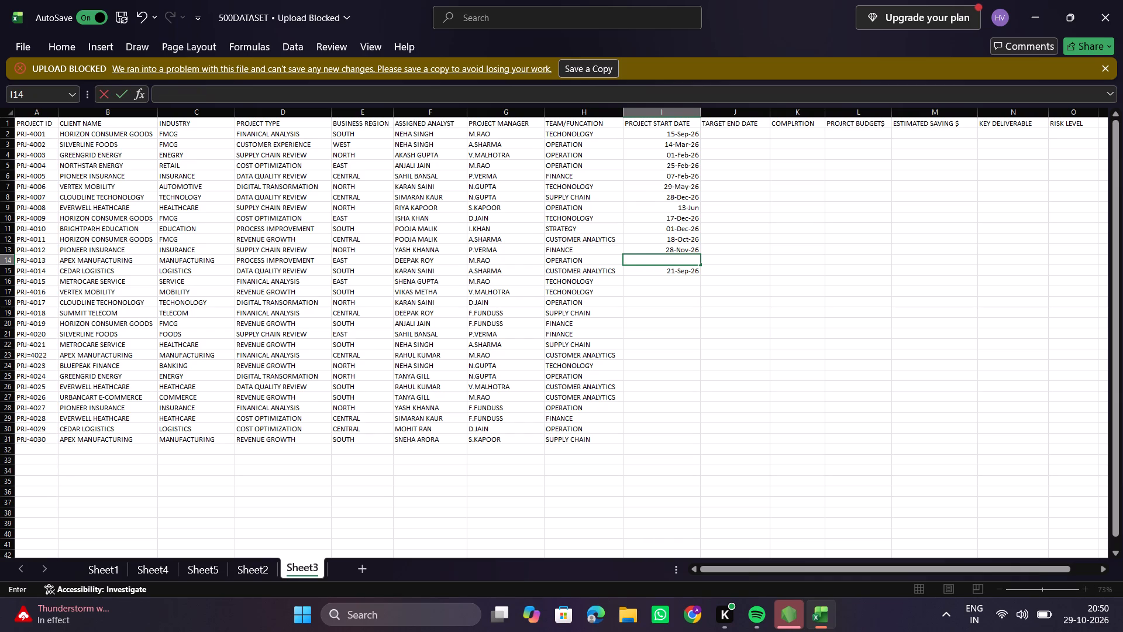
text(26nov)
text(26)
key(Return)
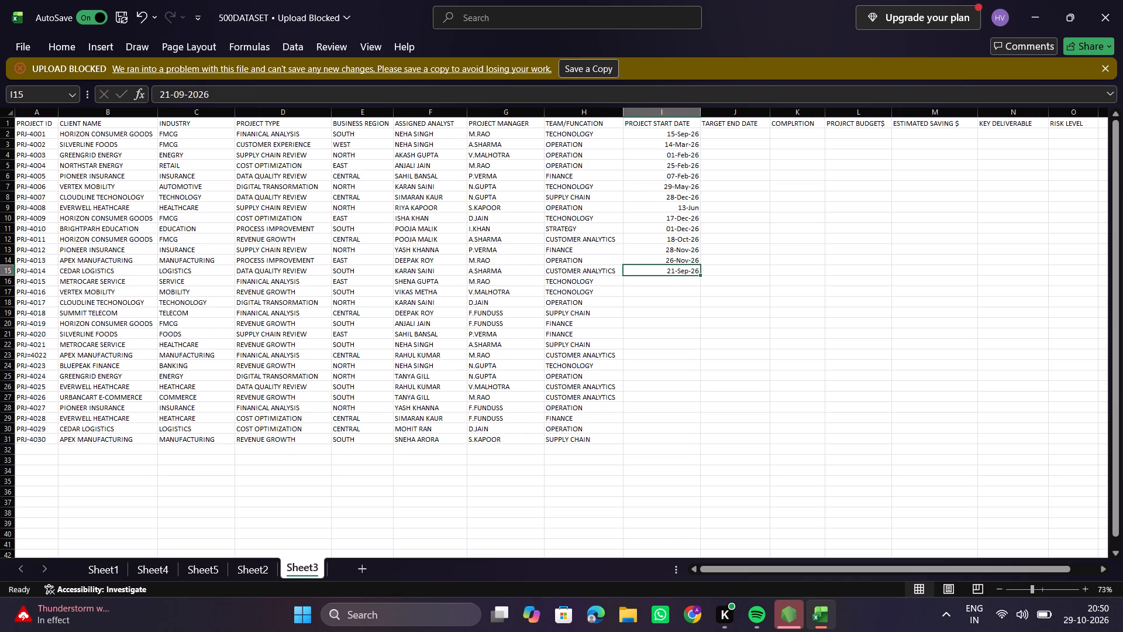
Replace the project start date for PRJ-4008 in I9 with 13 July 2026.
click(693, 206)
key(BackSpace)
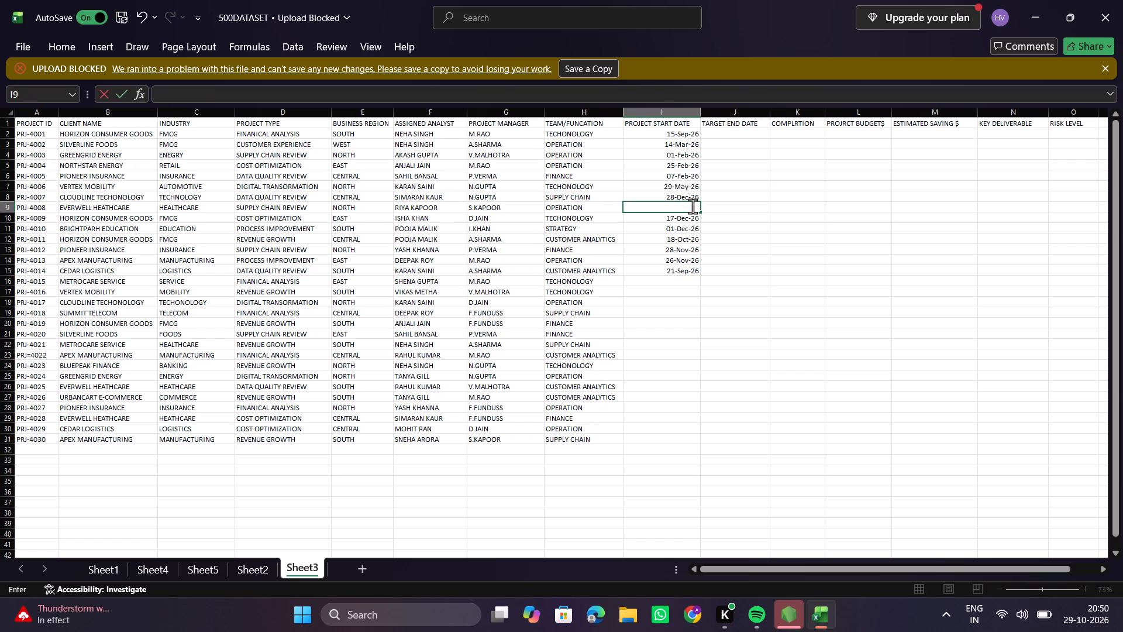
text(13)
text(july26)
key(Return)
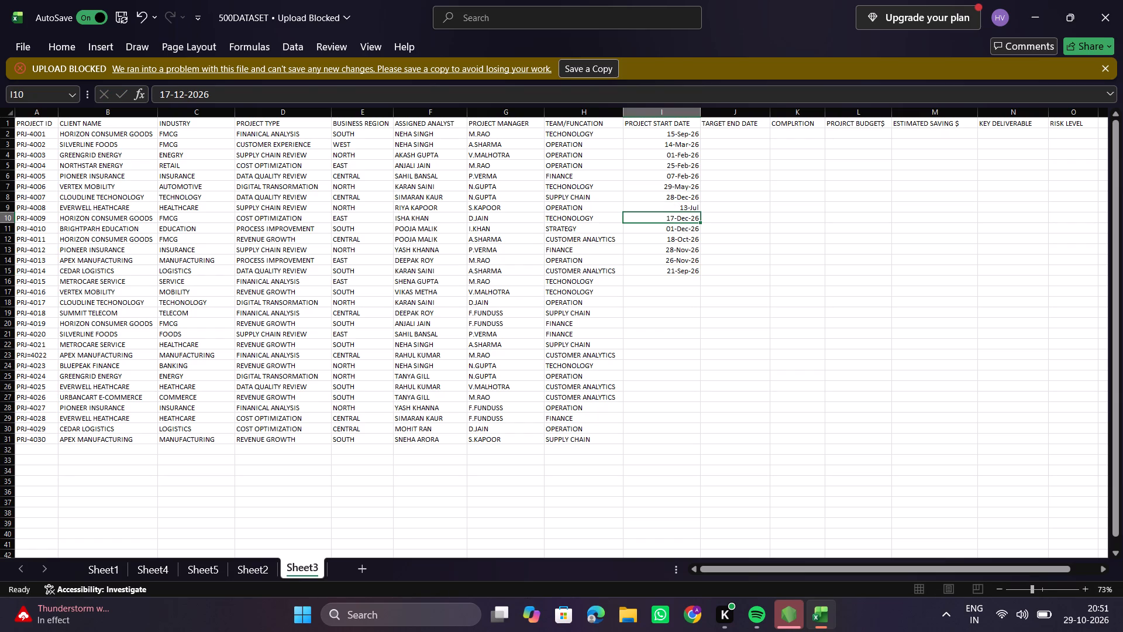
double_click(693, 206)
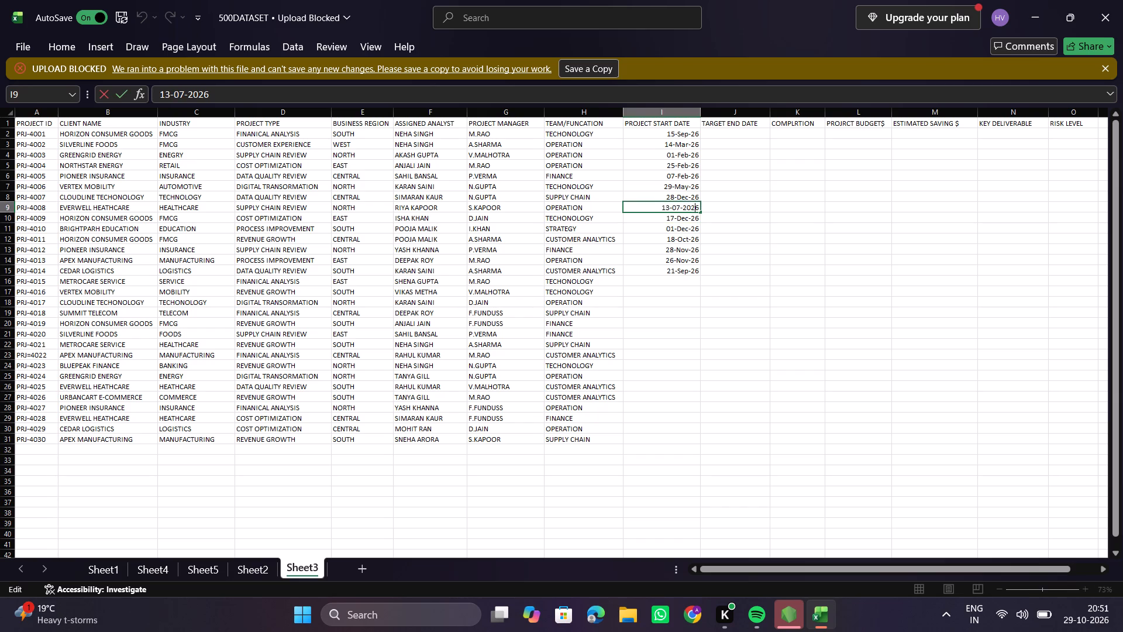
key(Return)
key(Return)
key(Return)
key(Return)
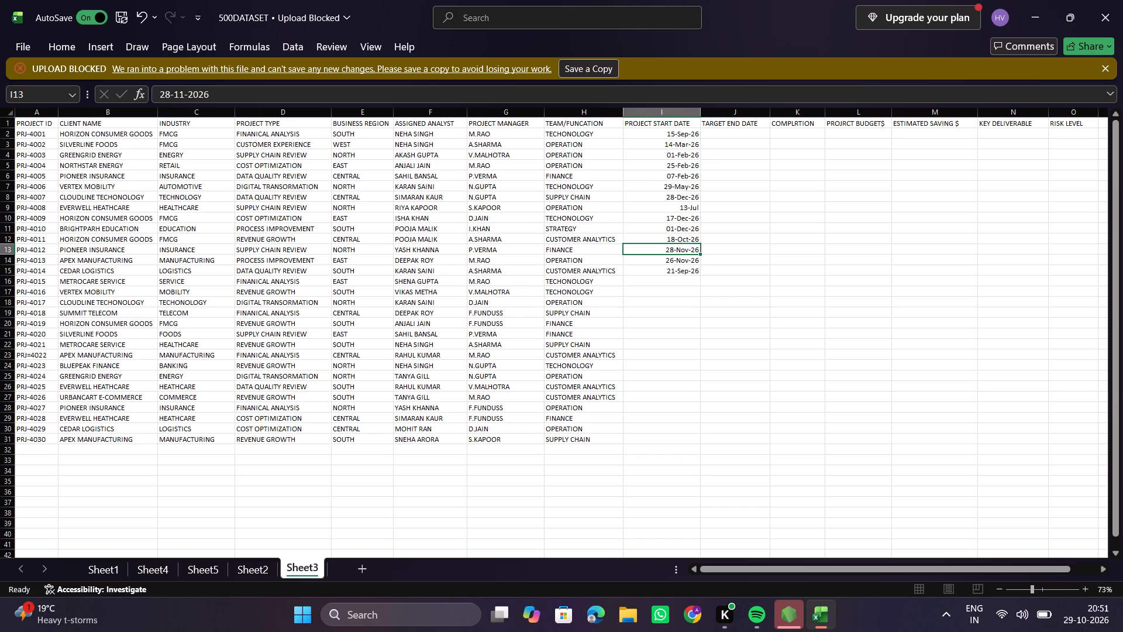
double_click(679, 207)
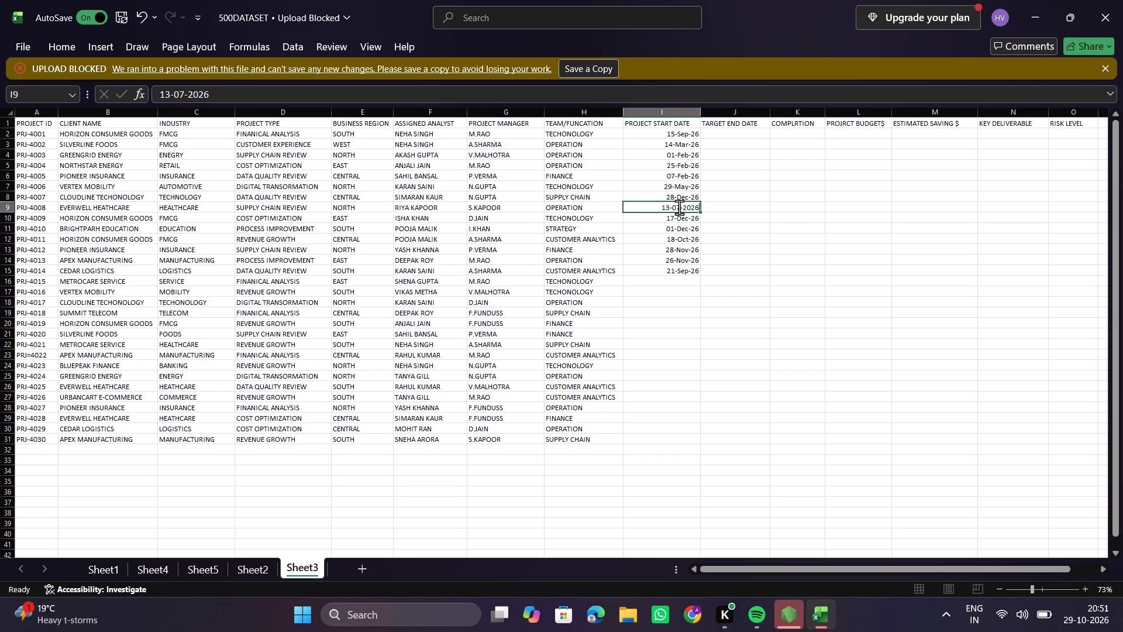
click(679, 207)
Enter project start dates 29-May-26 for PRJ-4015 in I16 and 09-Nov-26 for PRJ-4016 in I17.
click(685, 280)
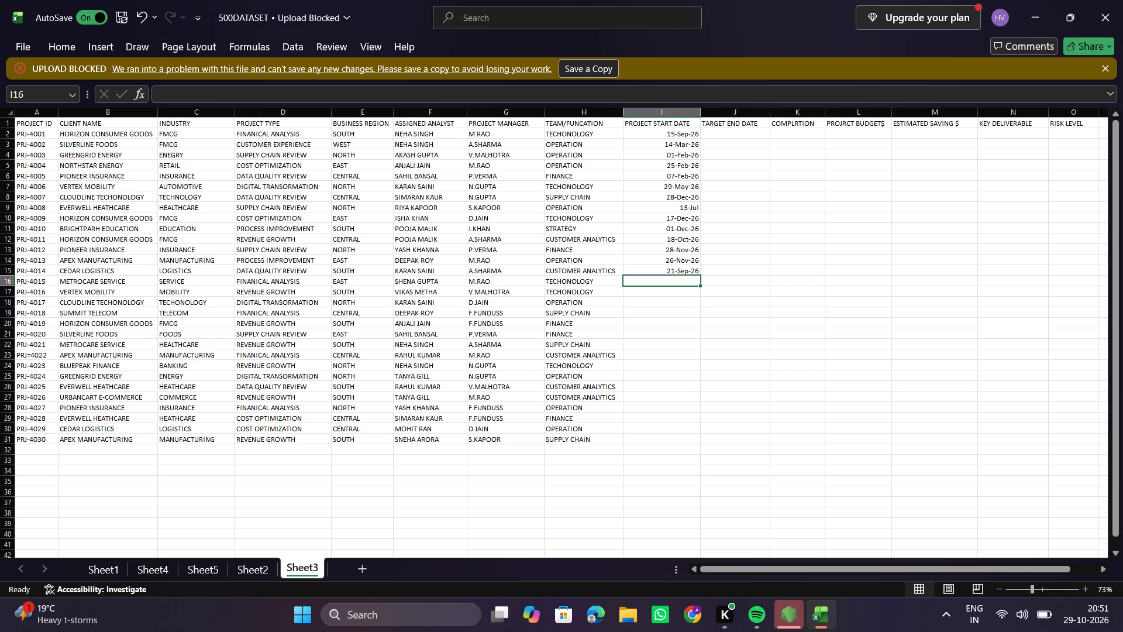
text(29may26)
key(Return)
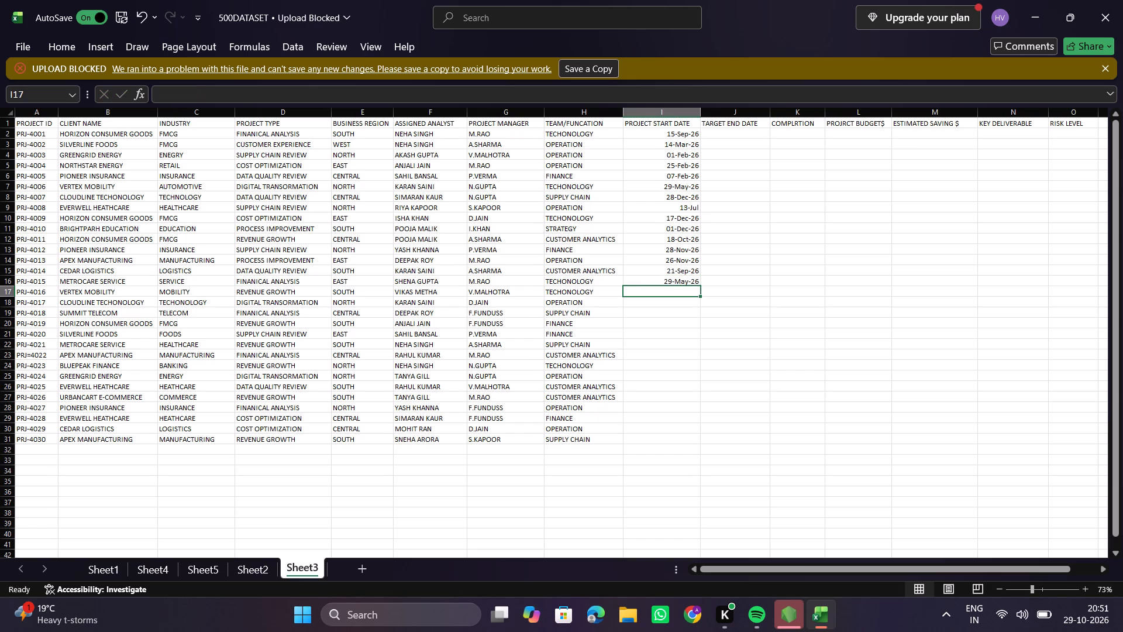
text(9nov26)
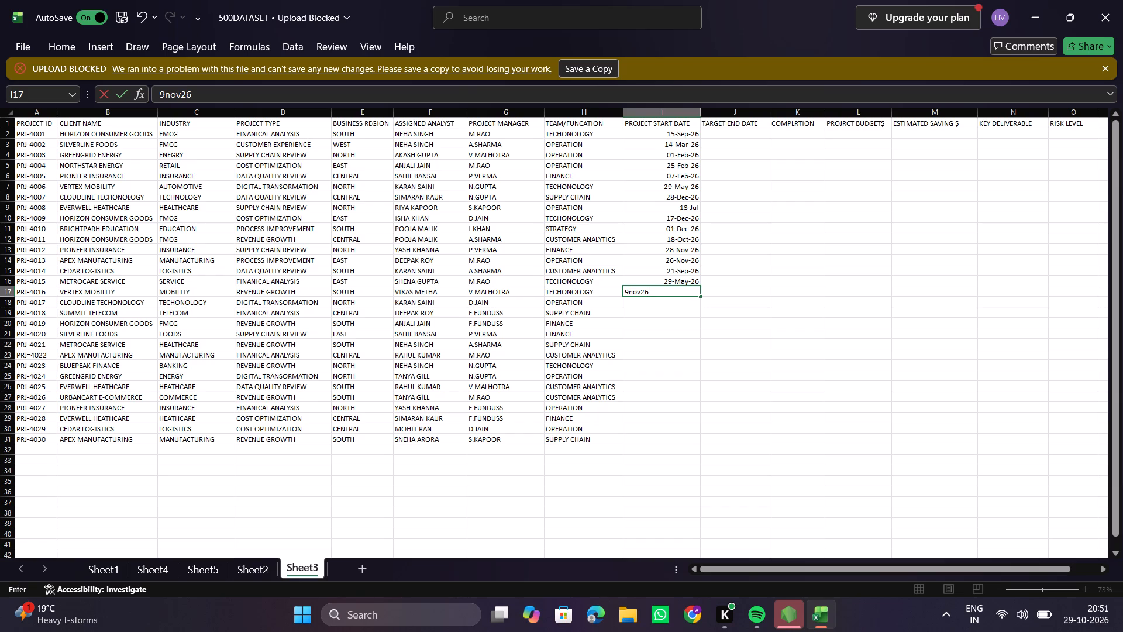
key(Return)
Enter project start dates 10-Feb-26 for PRJ-4017 in I18 and 08-Nov-26 for PRJ-4018 in I19.
text(10)
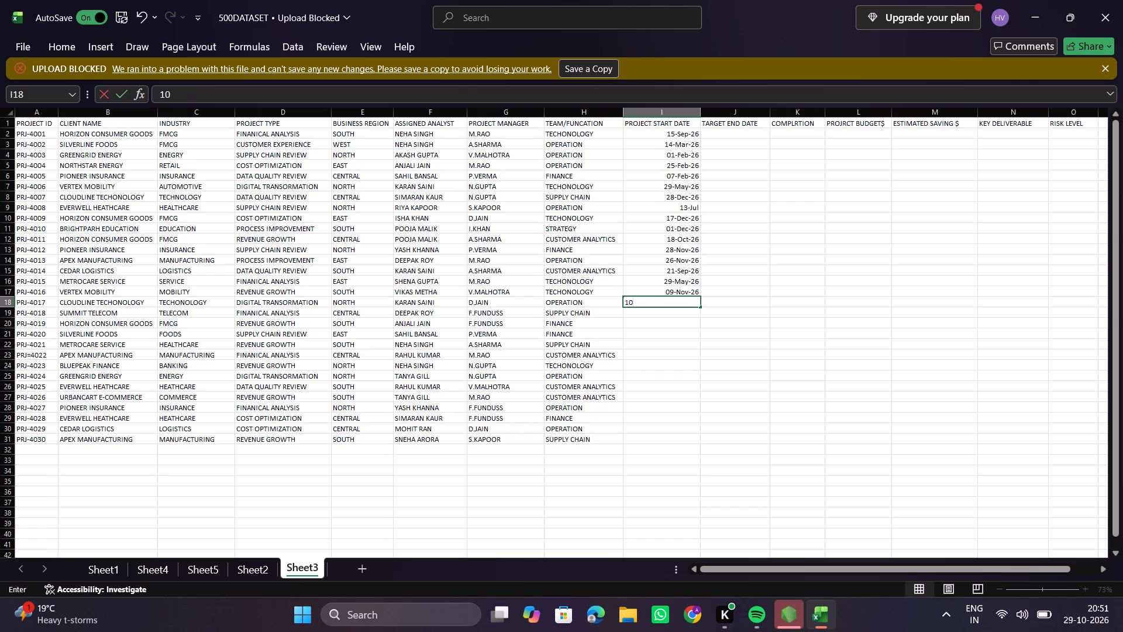
text(feb26)
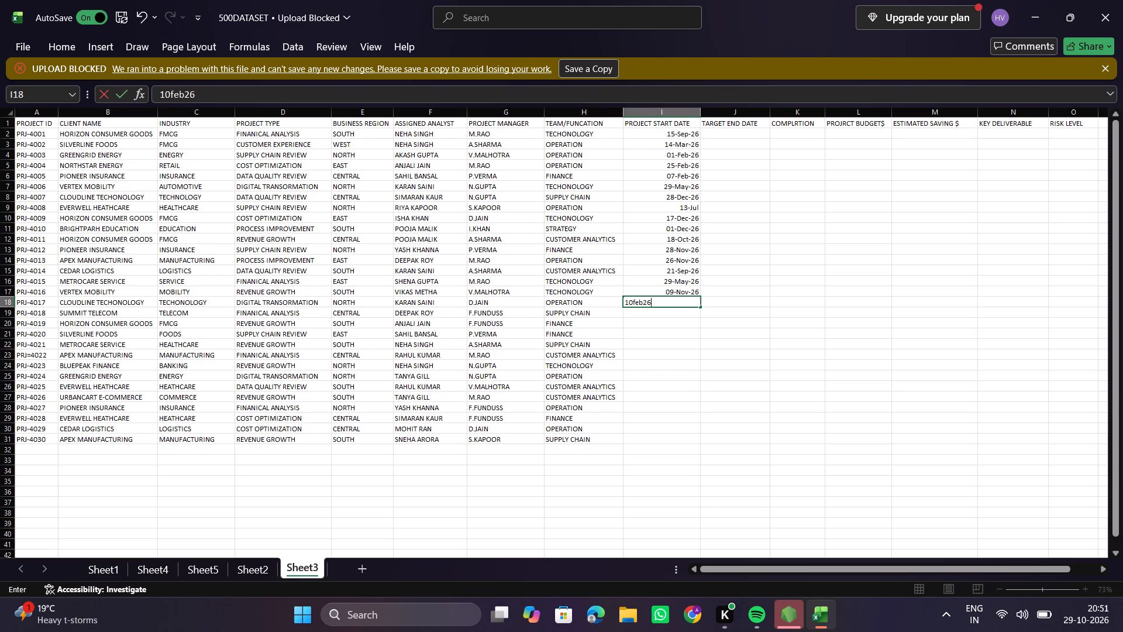
key(Return)
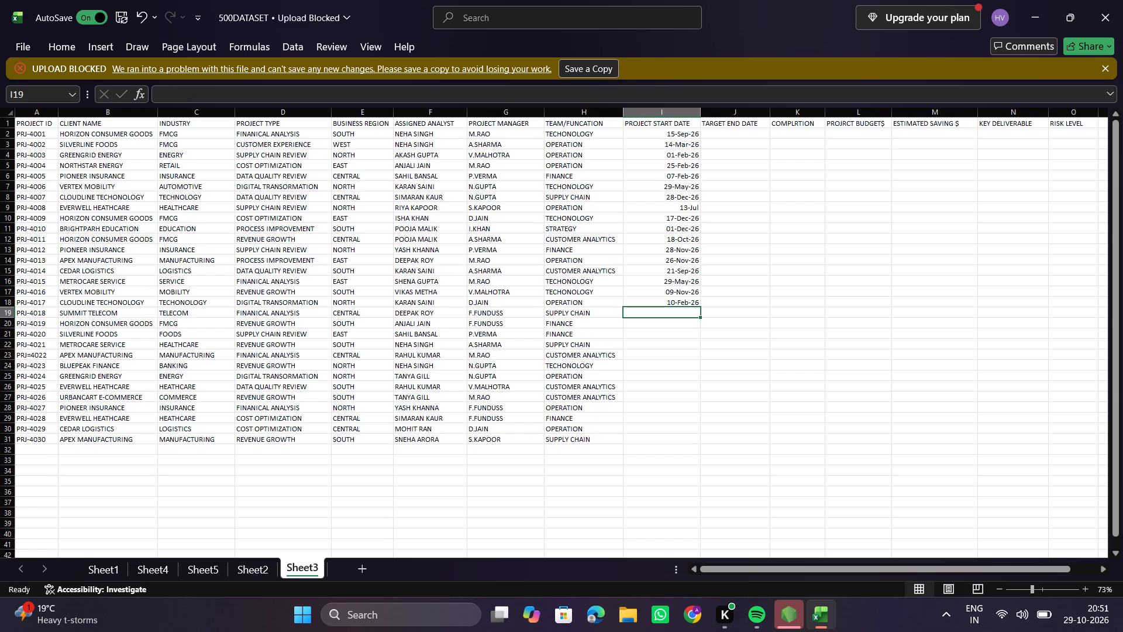
key(8)
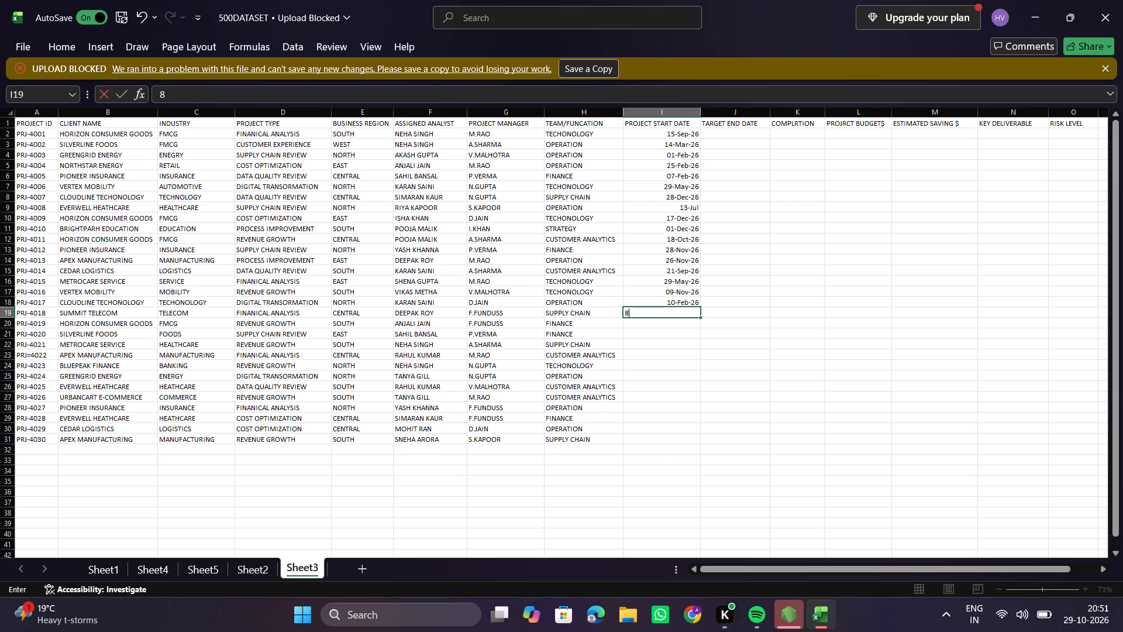
text(nov)
text(26)
key(Return)
Enter 11-Jun-26 as the project start date for both PRJ-4019 in I20 and PRJ-4020 in I21.
text(11june26)
key(Return)
text(11nu)
key(BackSpace)
key(BackSpace)
text(june26)
key(Return)
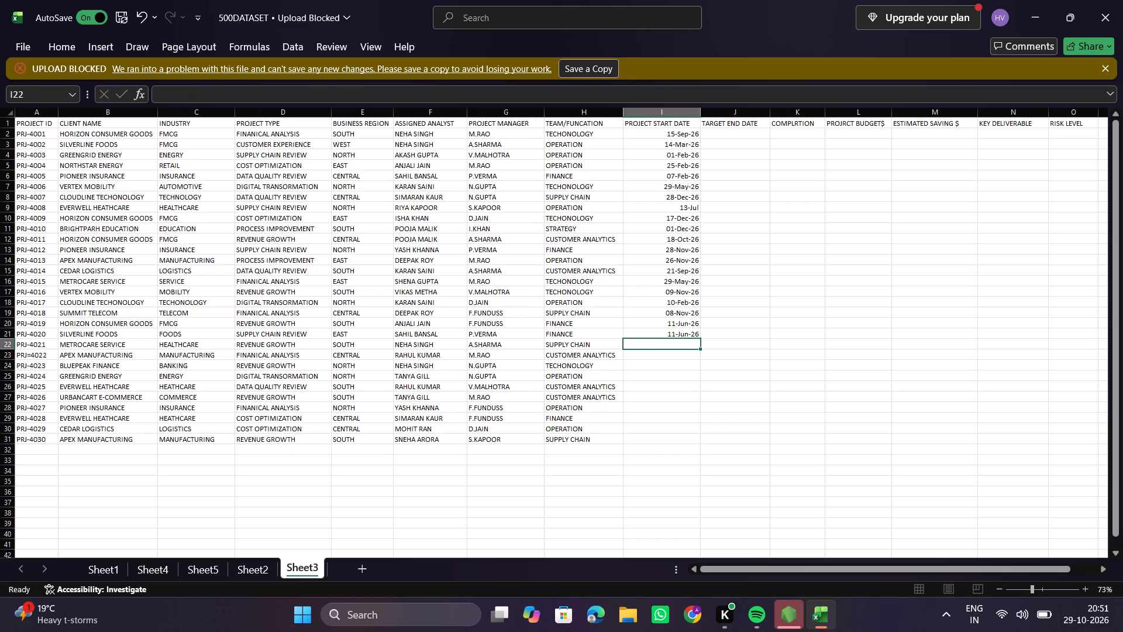
Enter project start dates 12-Jun-26 for PRJ-4021 in I22 and 15-Aug-26 for PRJ-4022 in I23.
text(12june26)
key(Return)
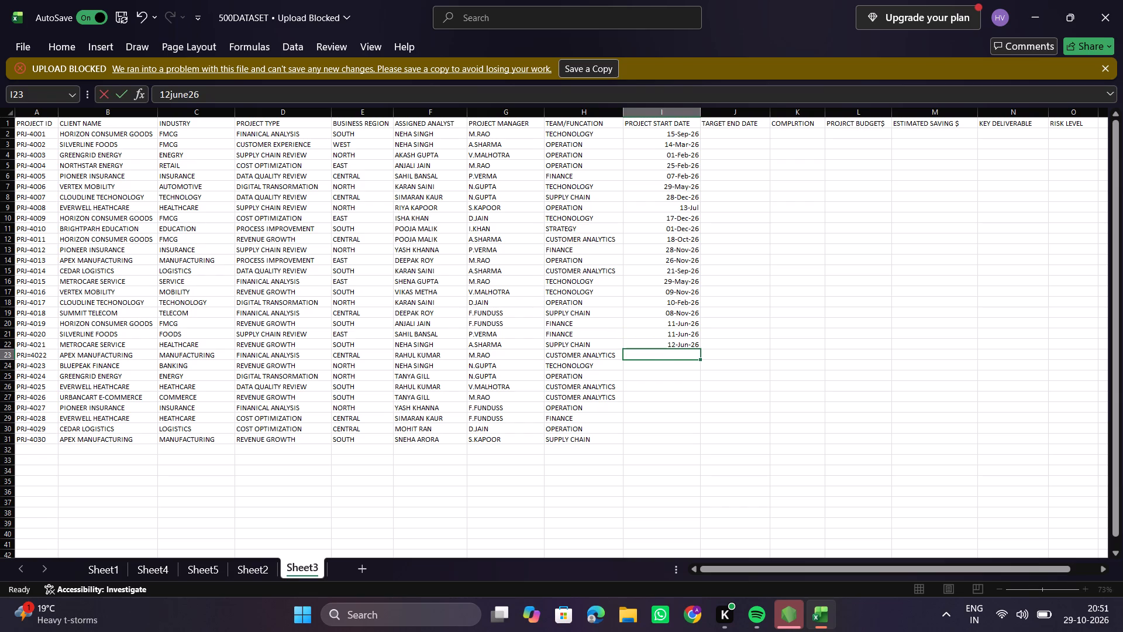
text(15aug)
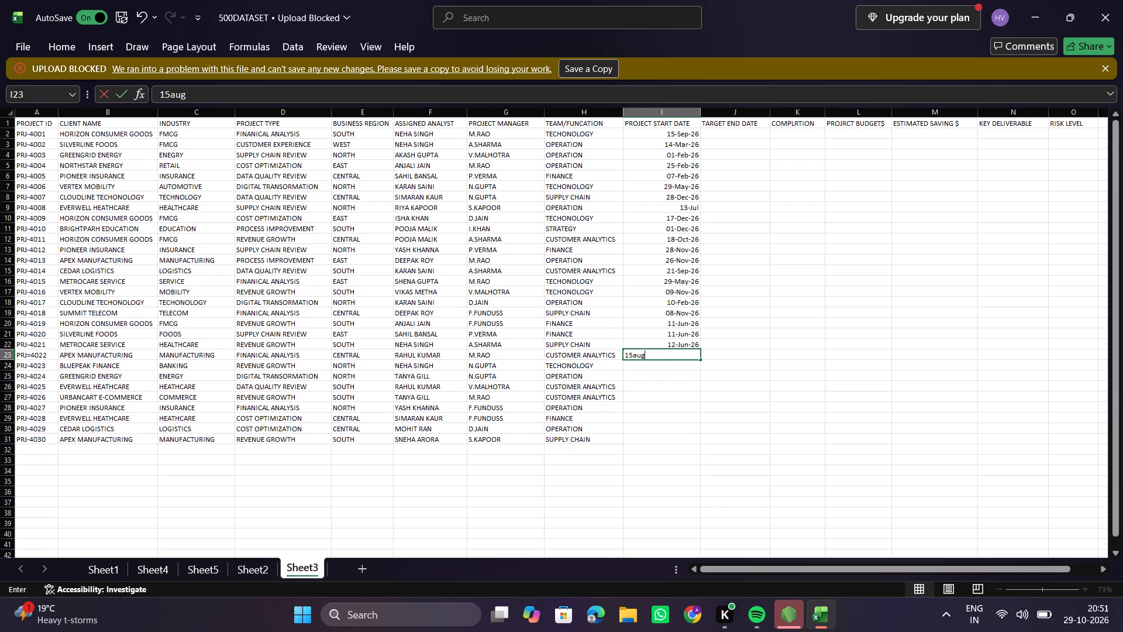
text(2026)
key(Return)
Enter project start dates 10-Jun-26 for PRJ-4023 in I24 and 05-Oct-26 for PRJ-4024 in I25.
text(10june1)
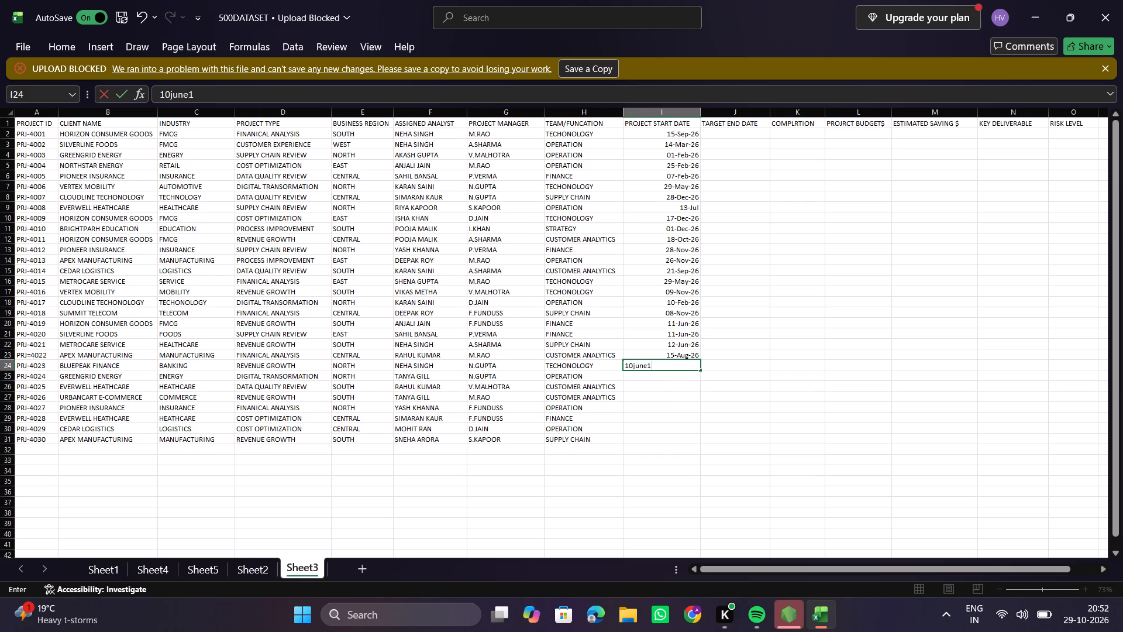
key(BackSpace)
text(26)
key(Return)
key(0)
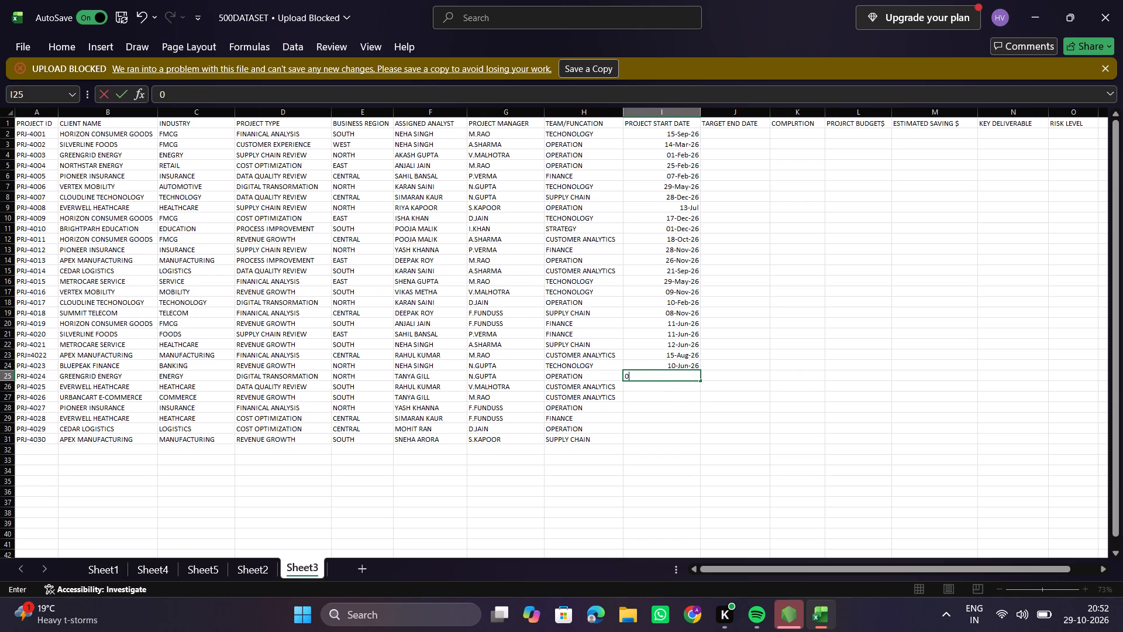
key(5)
text(oct26)
key(Return)
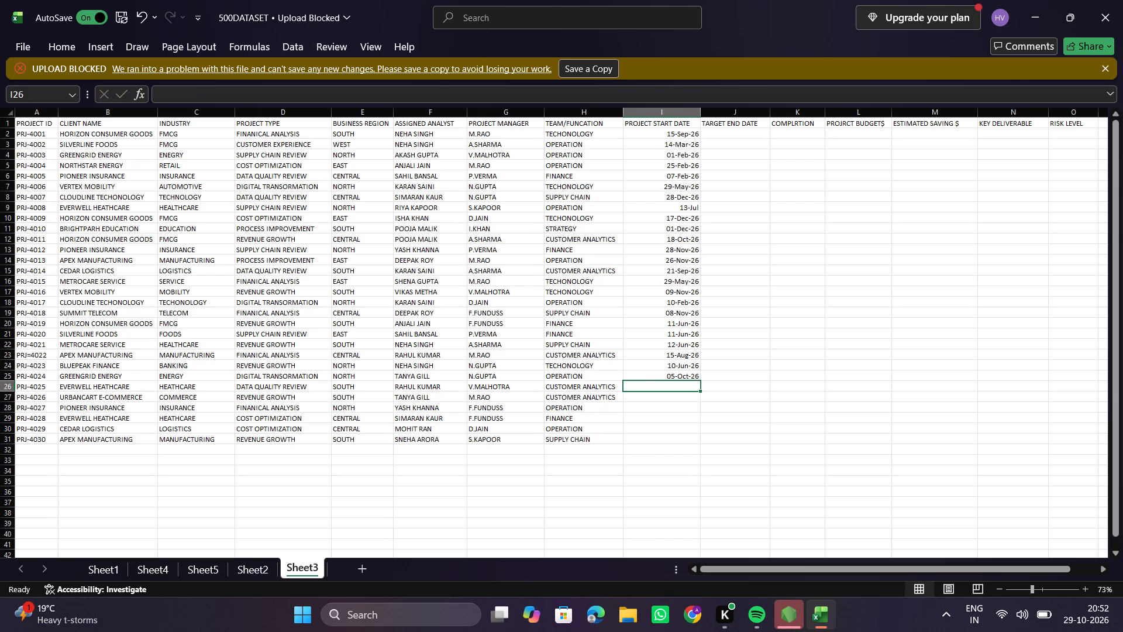
Enter project start dates 24-May-26 for PRJ-4025 in I26 and 11-May-26 for PRJ-4026 in I27.
key(3)
key(BackSpace)
text(24may26)
key(Return)
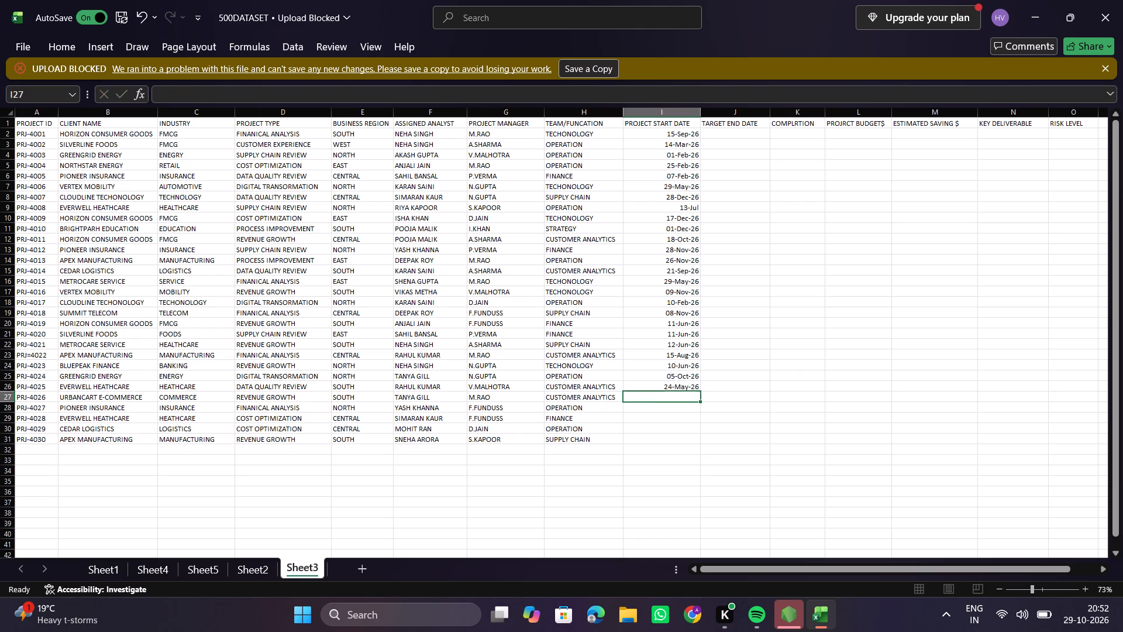
text(11my)
key(BackSpace)
text(ay2026)
key(Return)
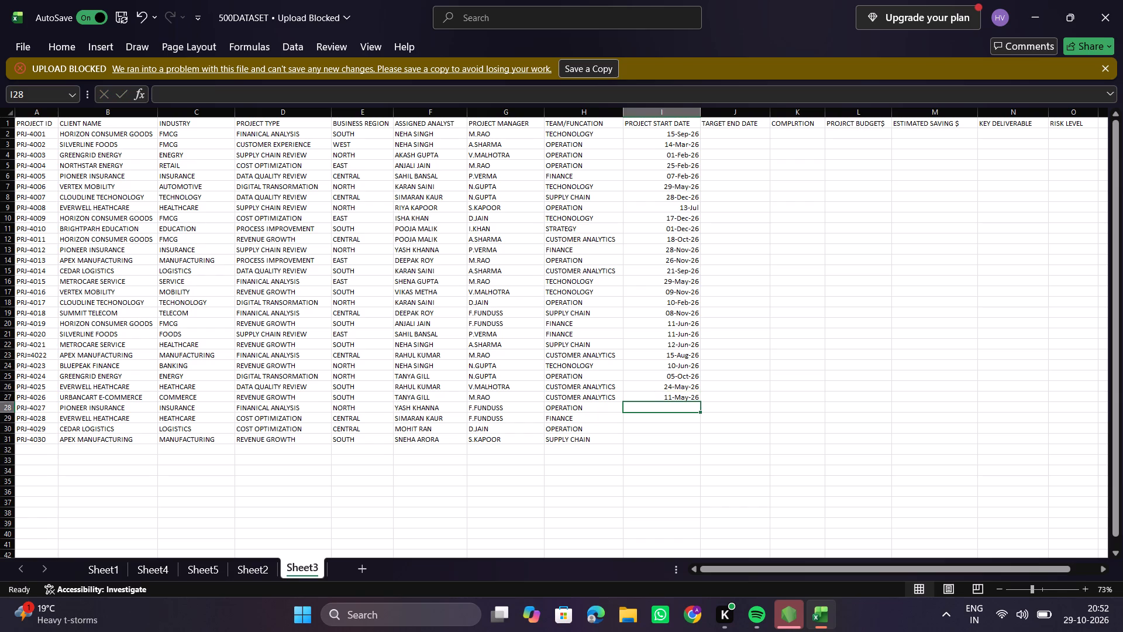
Enter project start dates 31-Oct-26, 30-Dec-26 and 13-May-26 for PRJ-4027 through PRJ-4029 in I28:I30.
text(31oct26)
key(Return)
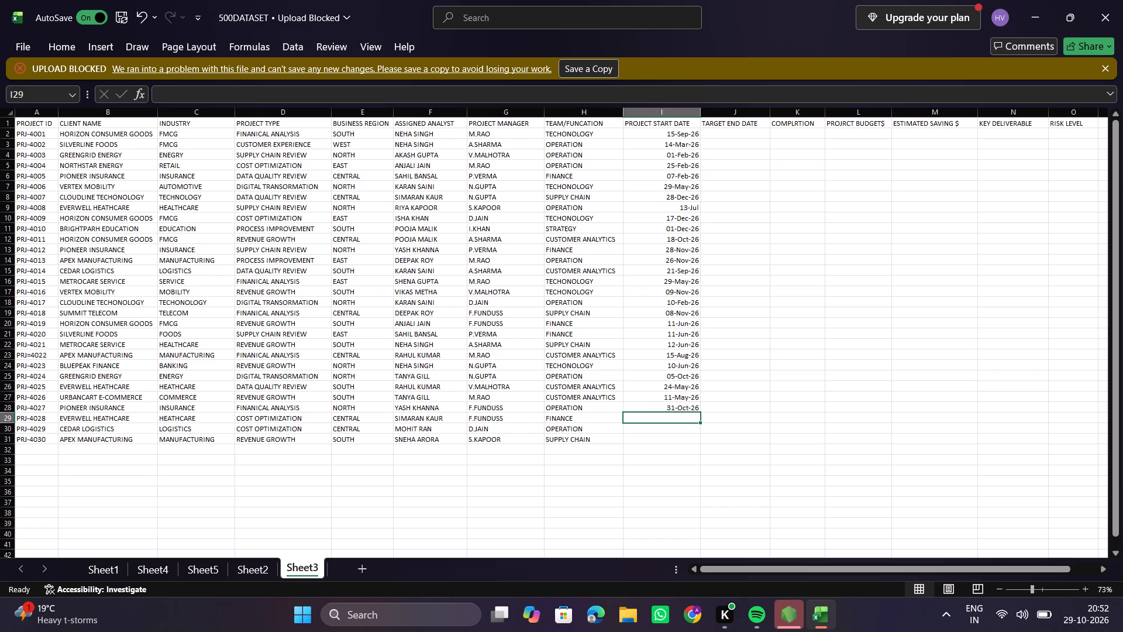
text(30dec26)
key(Return)
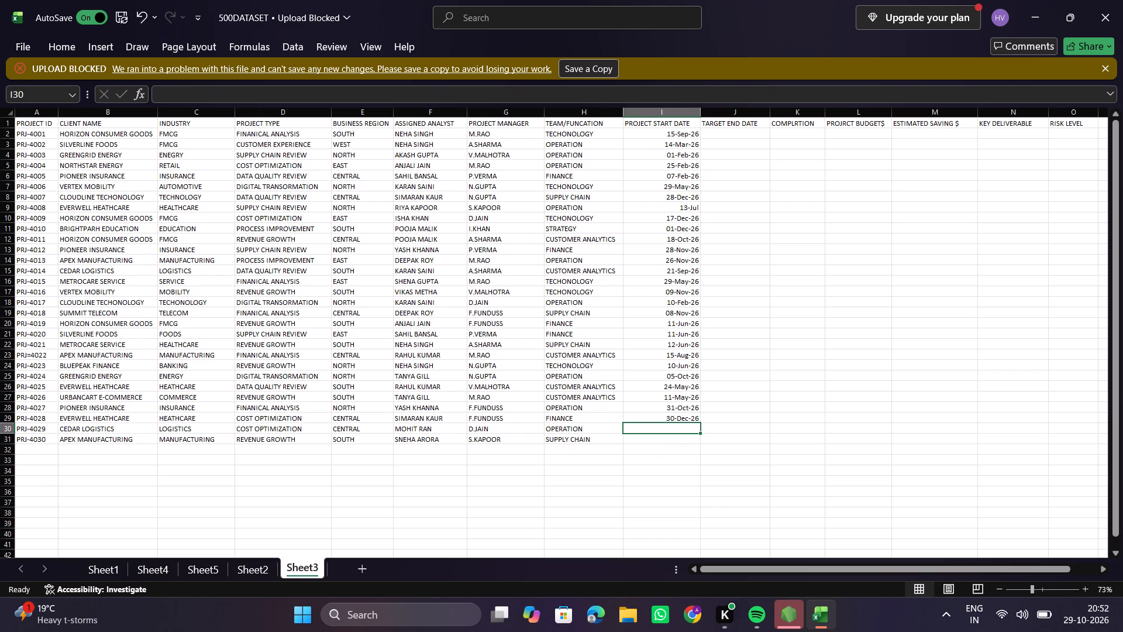
text(13may26)
key(Return)
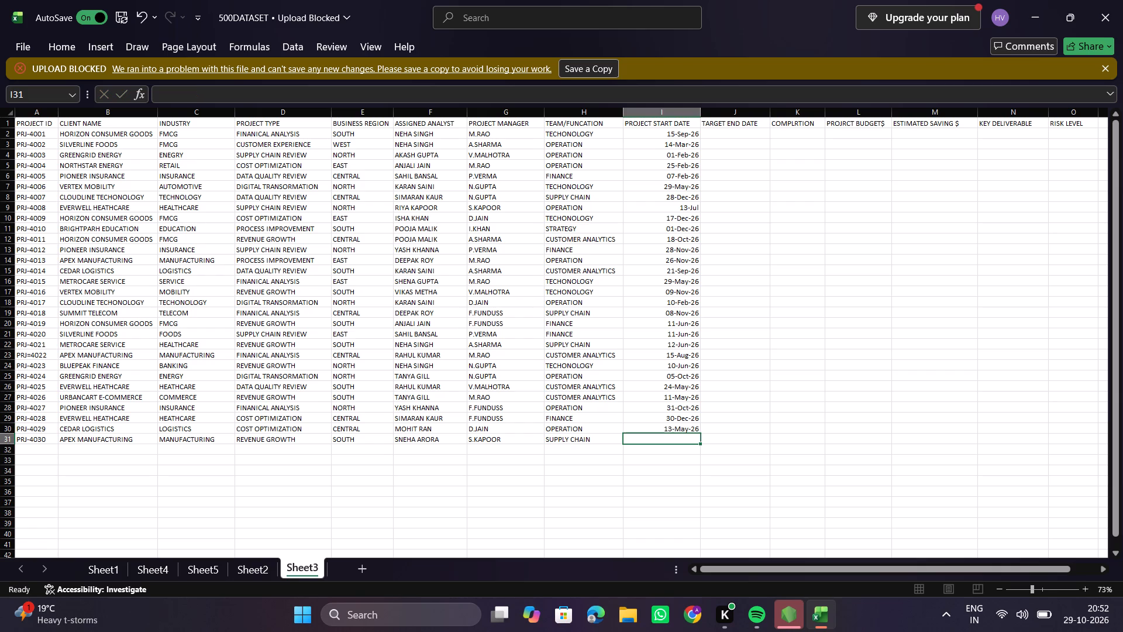
Enter project start date 20-Jun-26 for PRJ-4030 in I31.
text(20june)
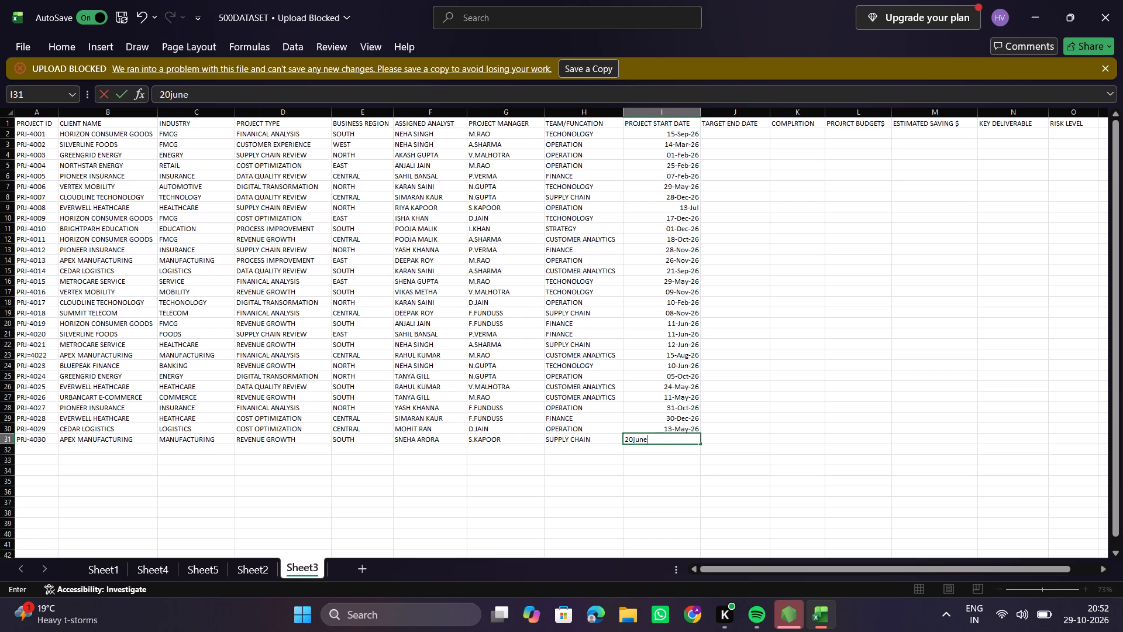
key(2)
key(6)
key(Return)
Enter target end date 30-Dec-26 for PRJ-4001 in J2.
key(Right)
key(Up)
key(Up)
key(Up)
key(Up)
key(Up)
key(Up)
key(Up)
key(Up)
key(Up)
key(Up)
key(Up)
key(Up)
key(Up)
key(Up)
key(Up)
key(Up)
key(Up)
key(Up)
key(Up)
key(Up)
key(Up)
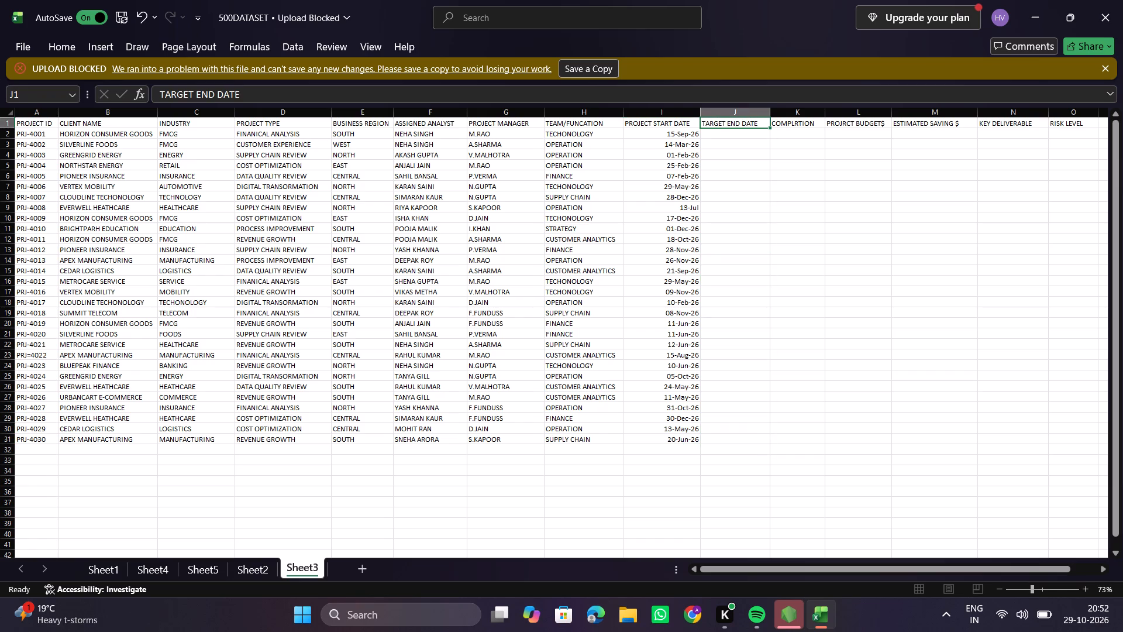
key(Down)
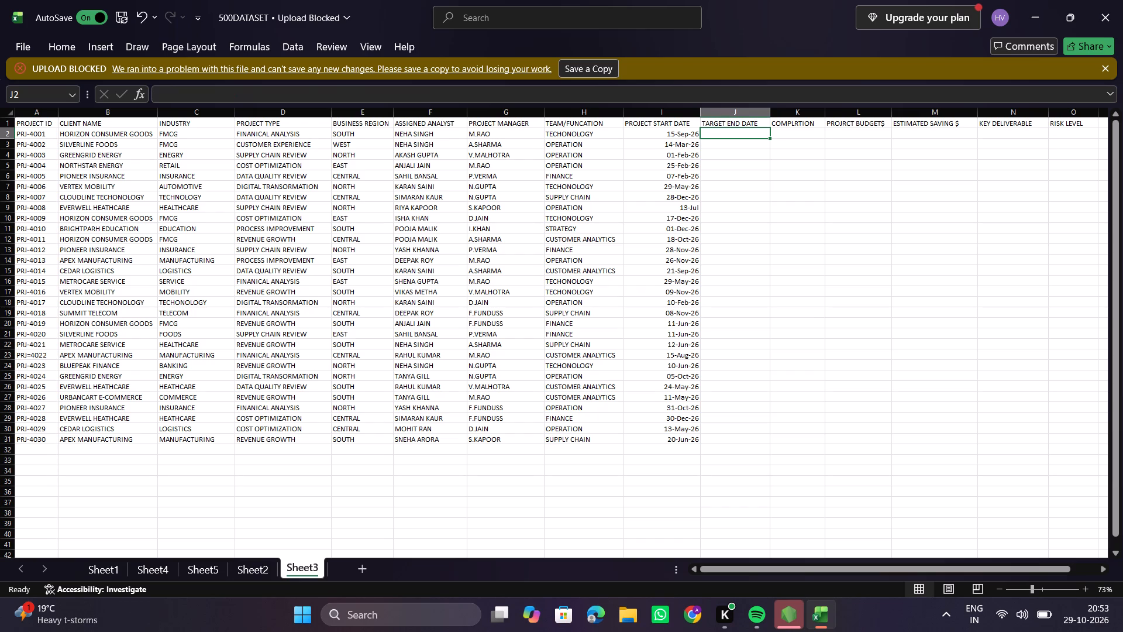
text(30)
text(dec26)
key(Return)
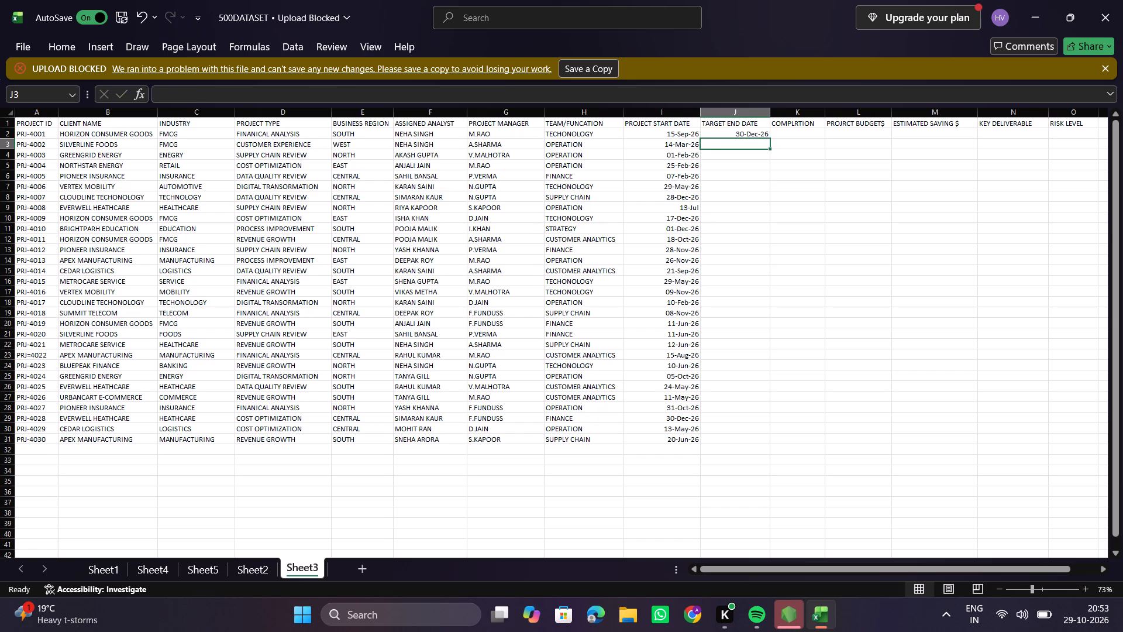
Enter target end date 10-Oct-26 for PRJ-4002 in J3.
text(10oct26)
key(apostrophe)
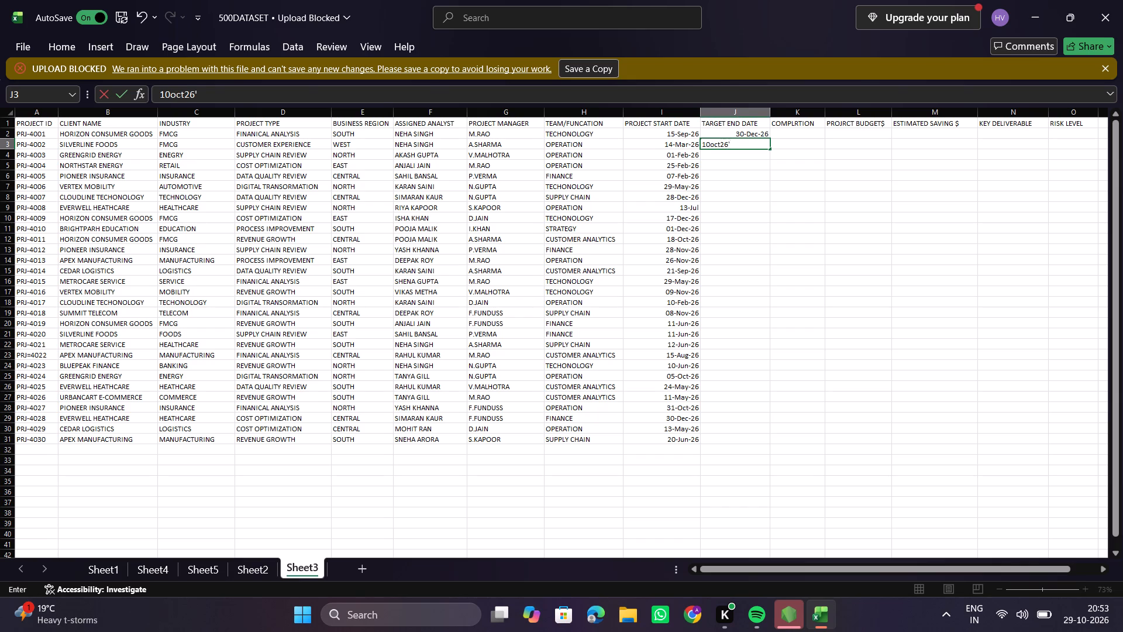
key(Return)
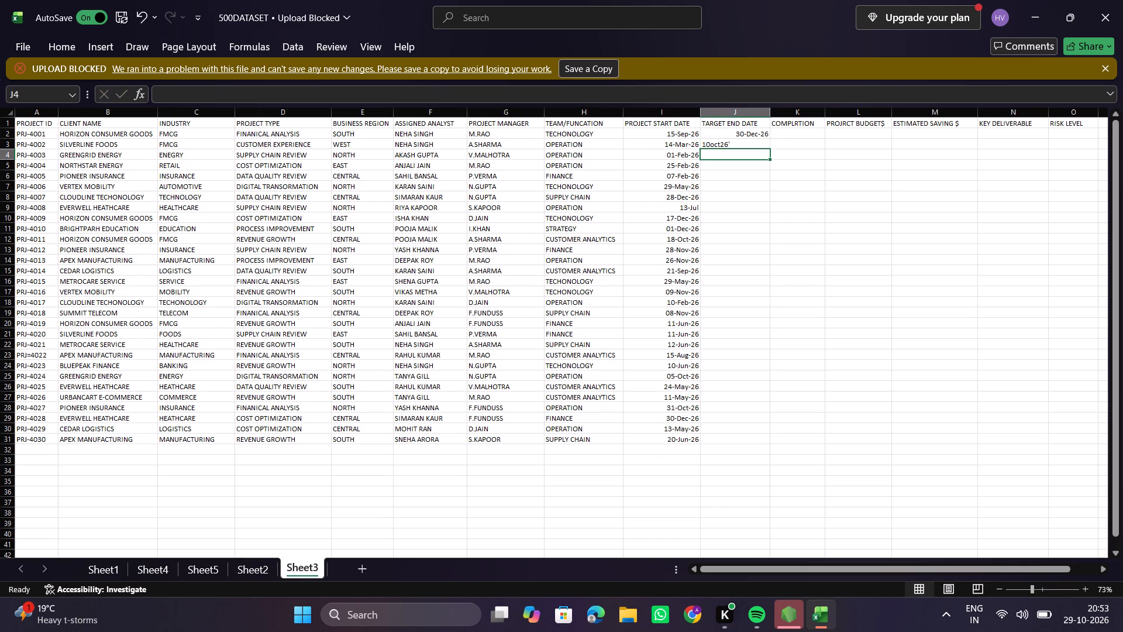
key(Up)
key(BackSpace)
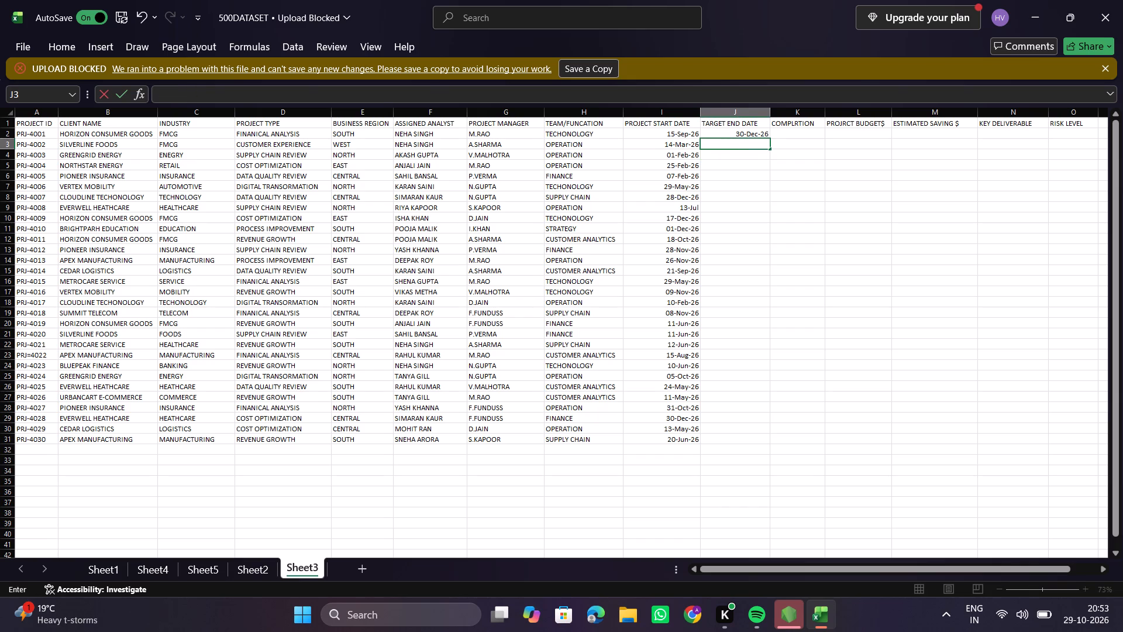
text(10)
text(oct26)
key(Return)
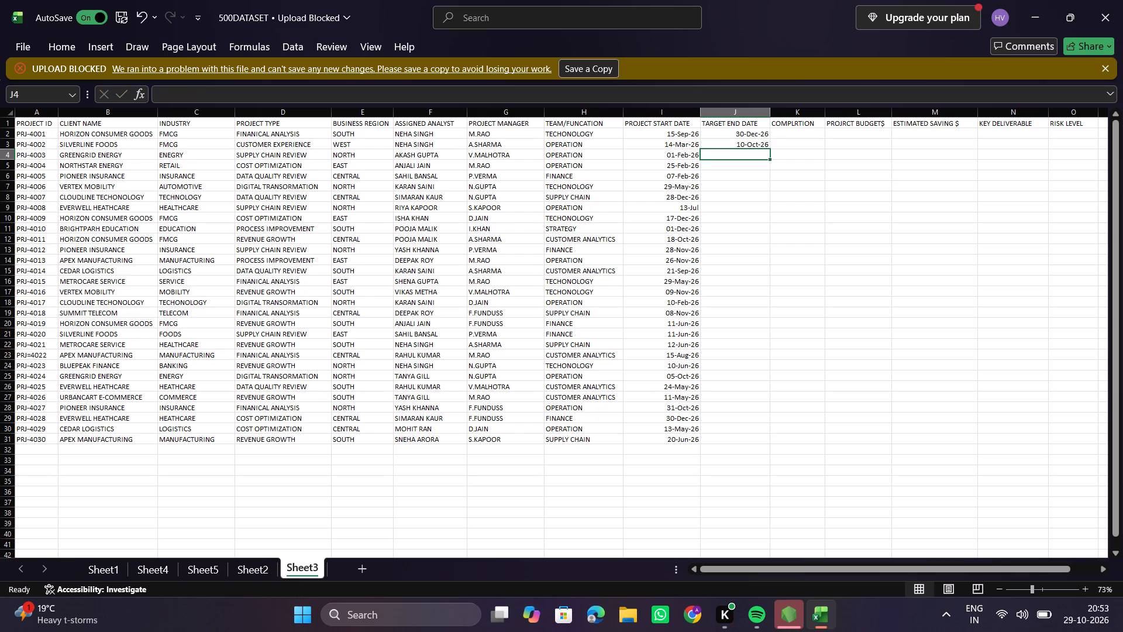
Enter target end date 09-Sep-26 for both PRJ-4003 and PRJ-4004 in J4:J5.
key(9)
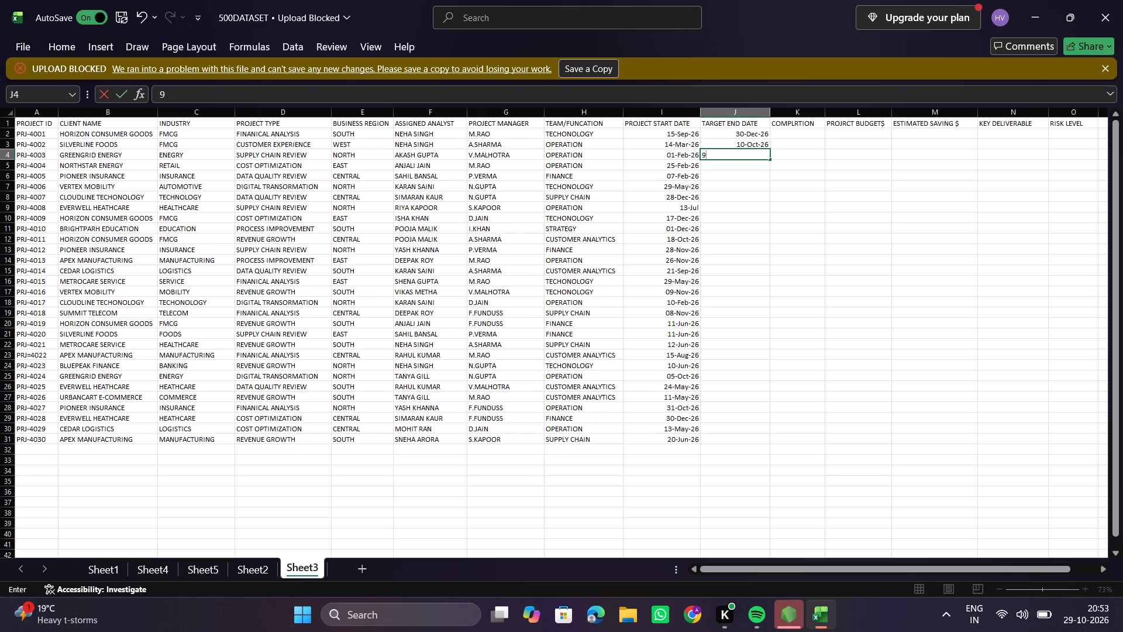
key(d)
key(BackSpace)
text(sep2)
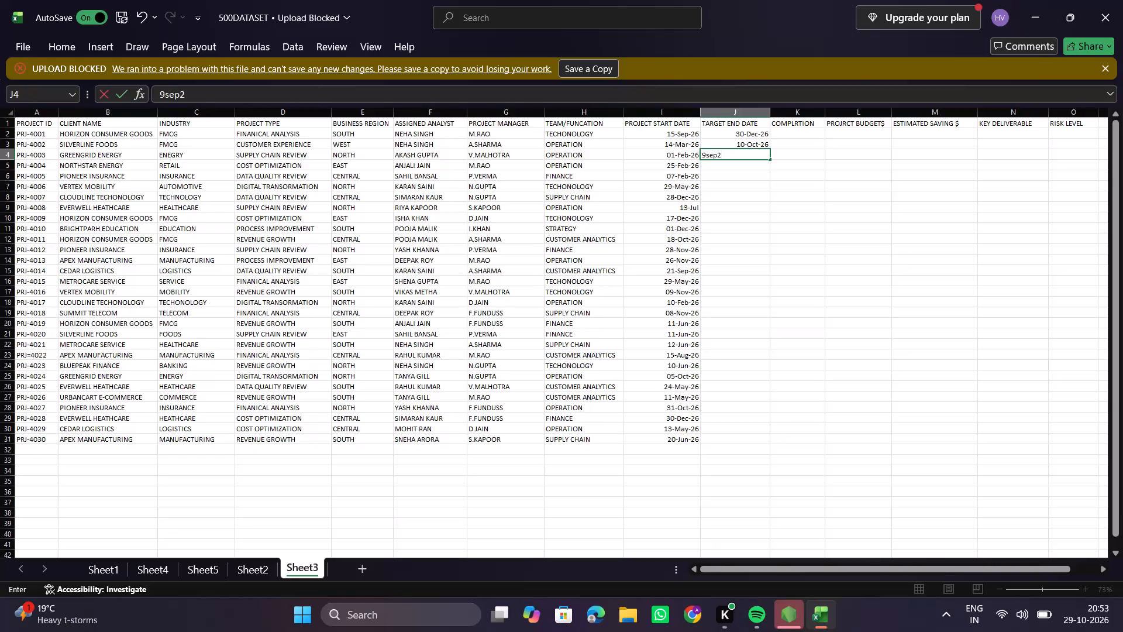
key(6)
key(Return)
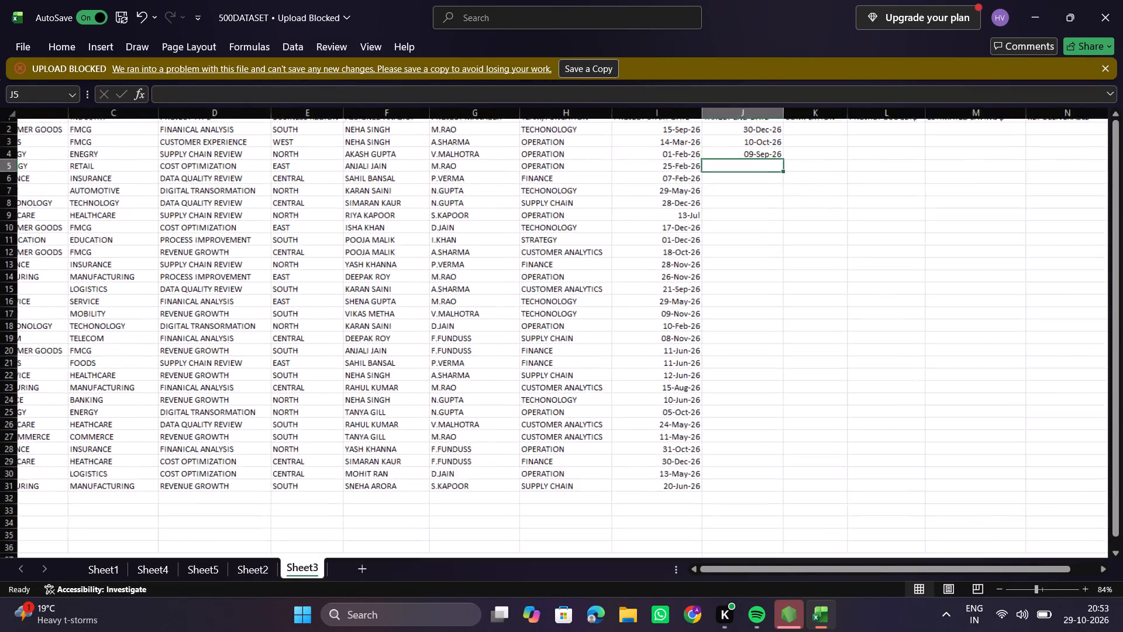
scroll(702, 168, up, 1)
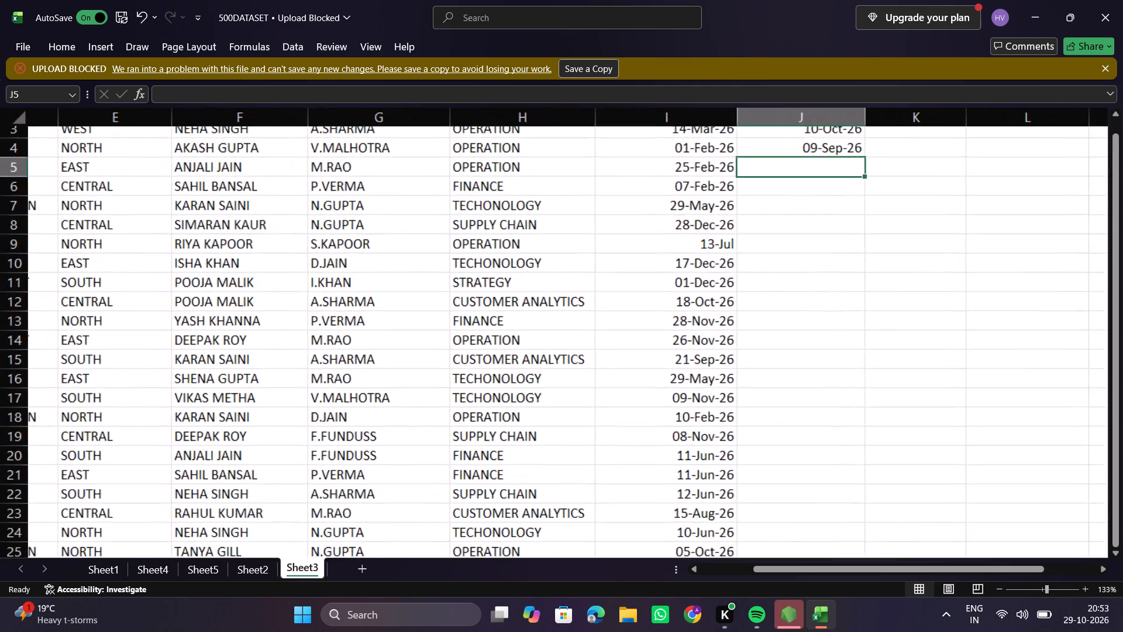
scroll(688, 222, up, 1)
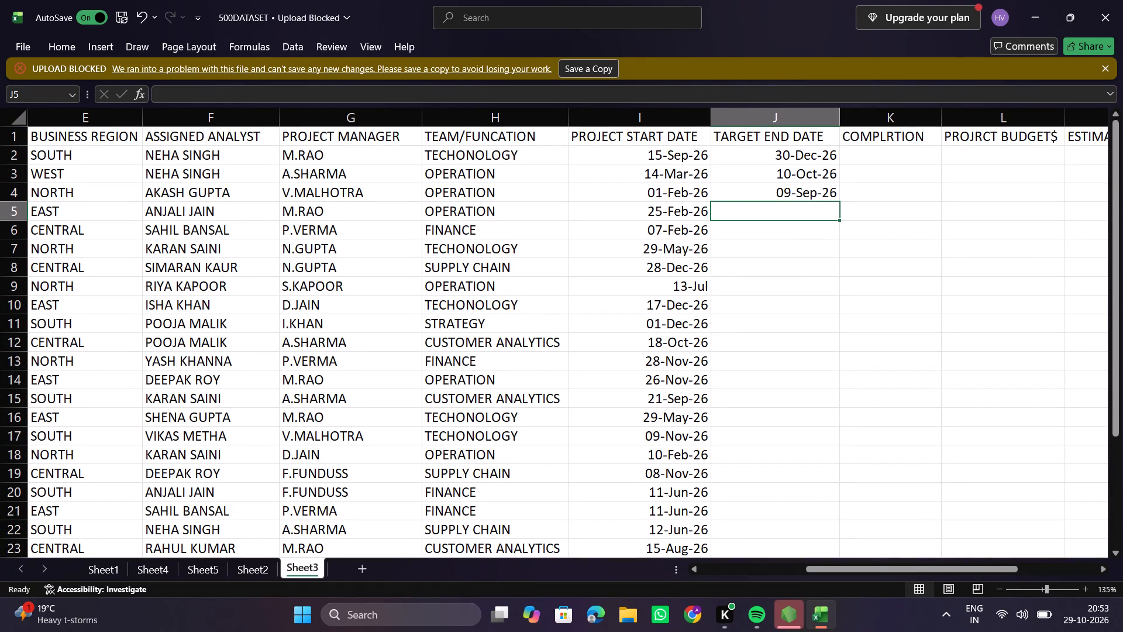
key(9)
key(BackSpace)
key(9)
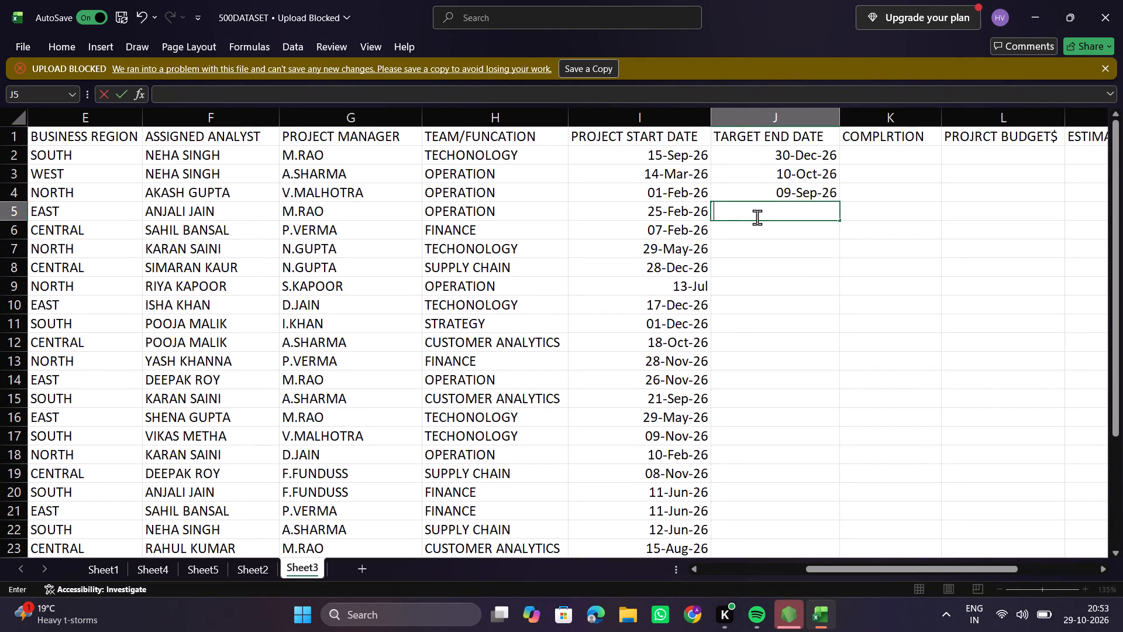
text(sep)
text(26)
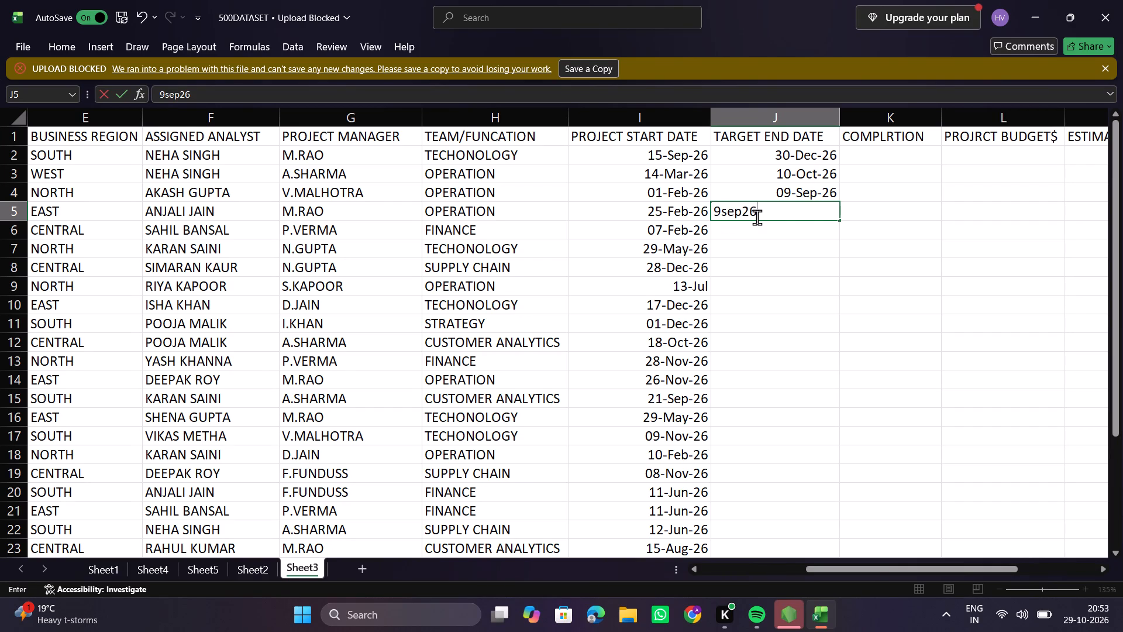
key(Return)
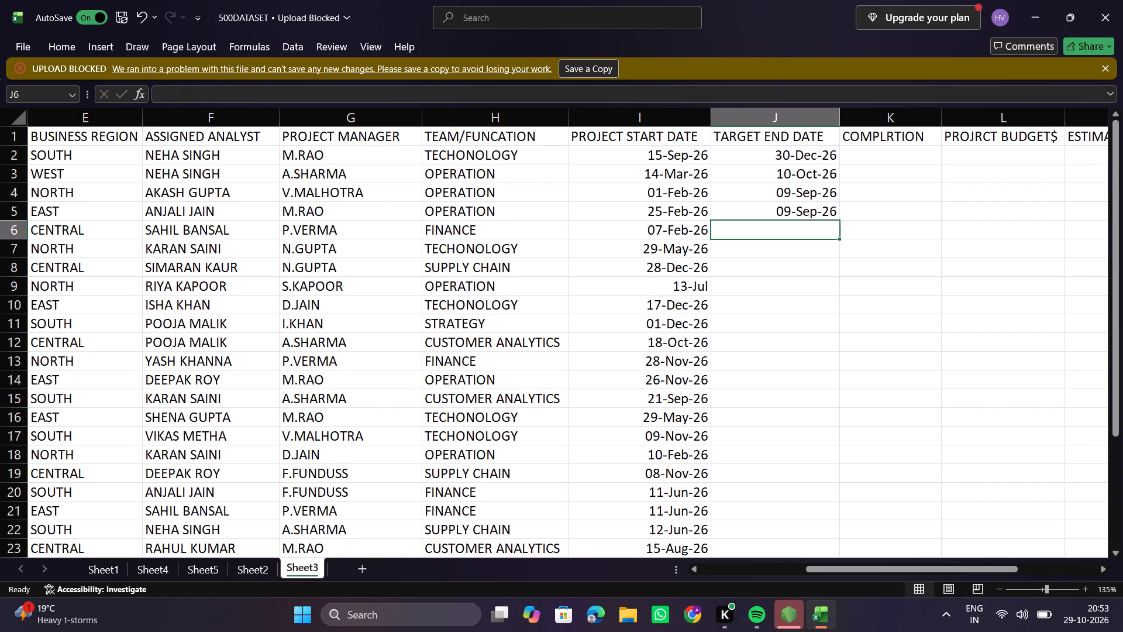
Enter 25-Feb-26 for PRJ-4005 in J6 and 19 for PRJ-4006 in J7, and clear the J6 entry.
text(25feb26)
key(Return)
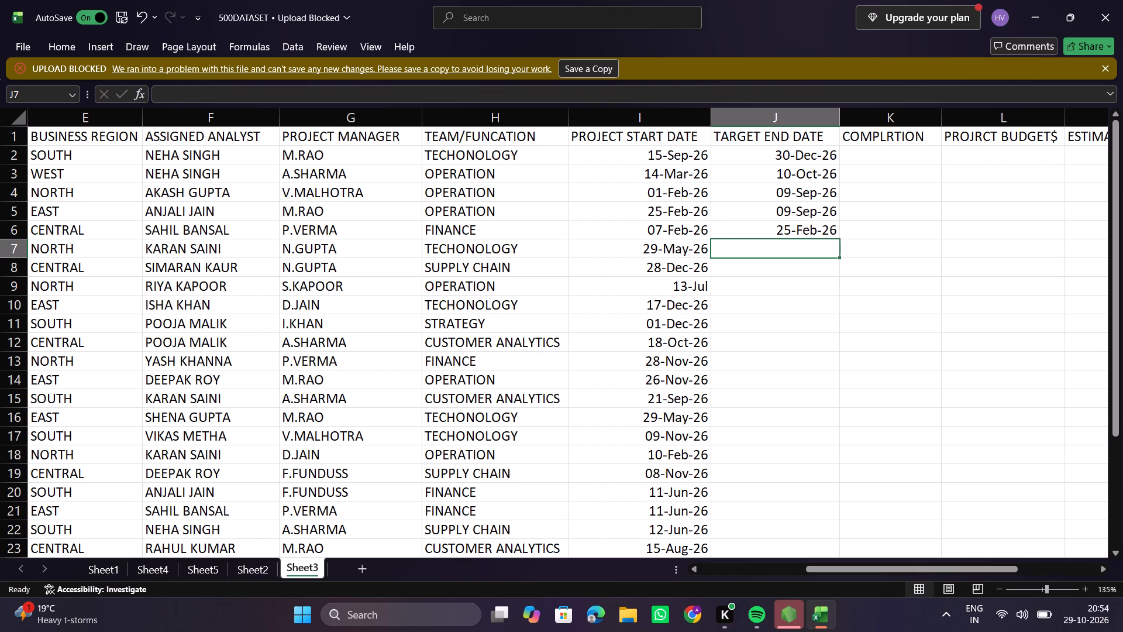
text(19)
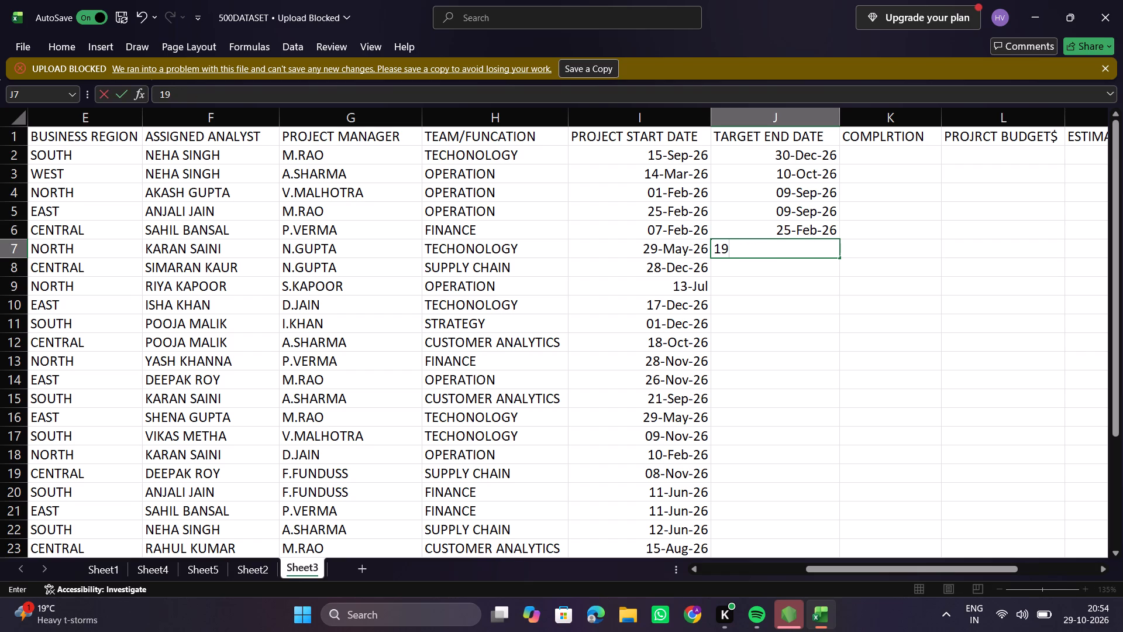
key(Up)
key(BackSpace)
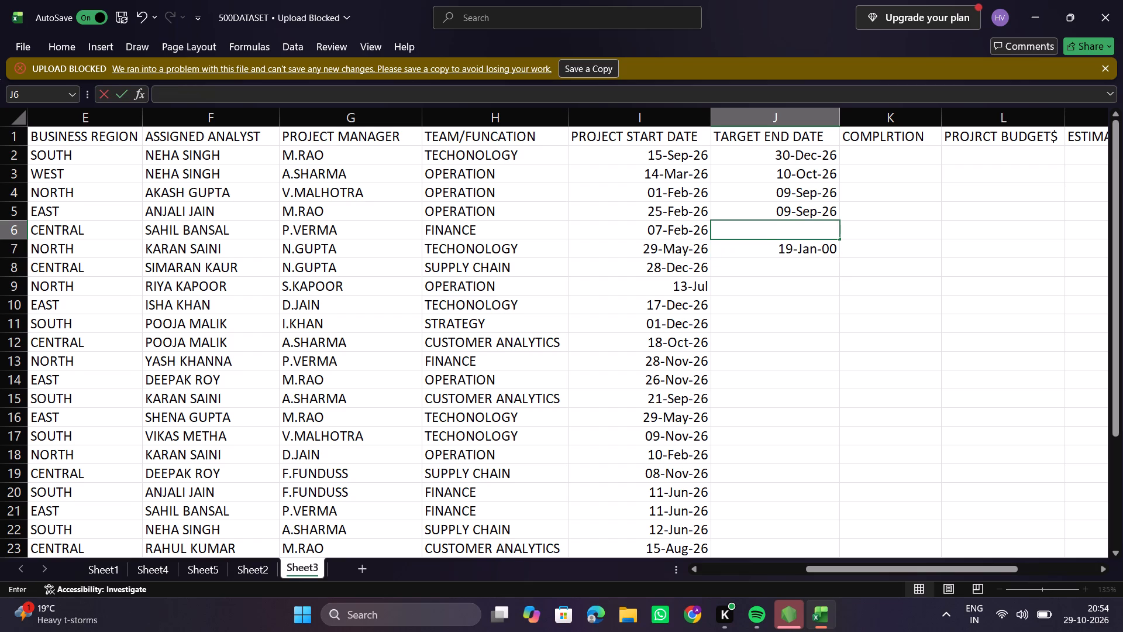
Enter target end date 09-Sep-26 for PRJ-4005 in J6.
text(09dep26)
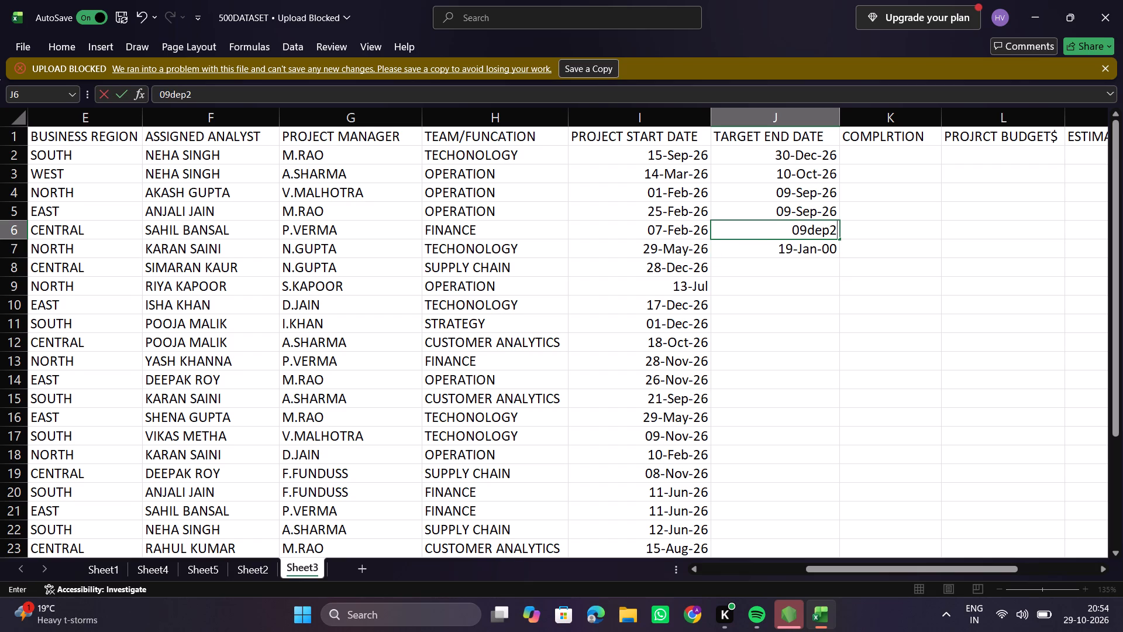
key(Return)
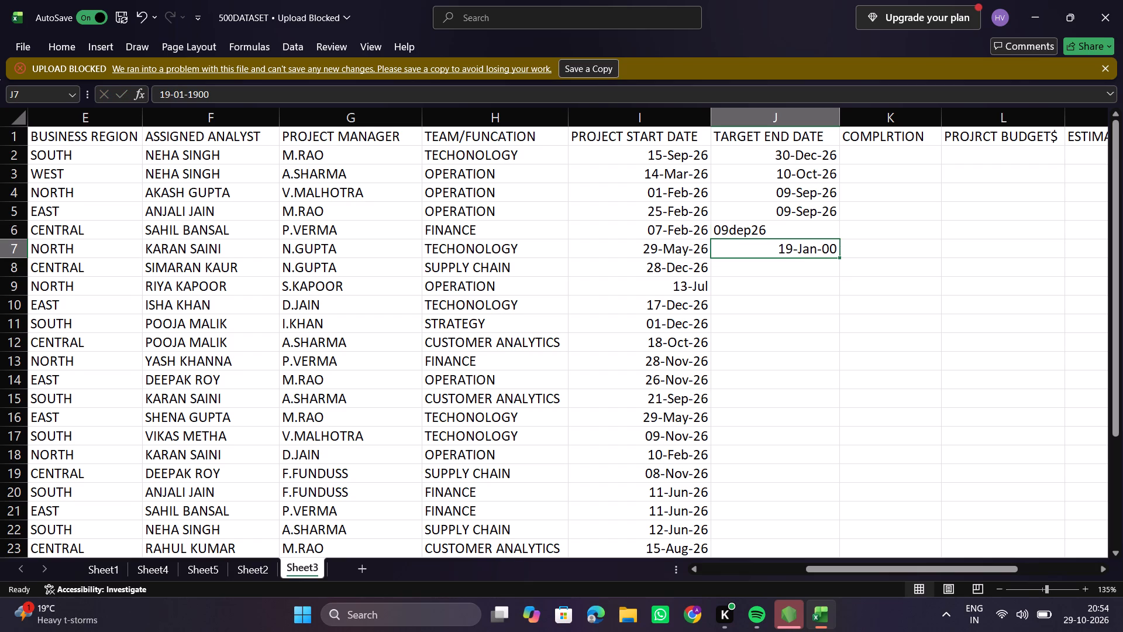
key(Up)
key(BackSpace)
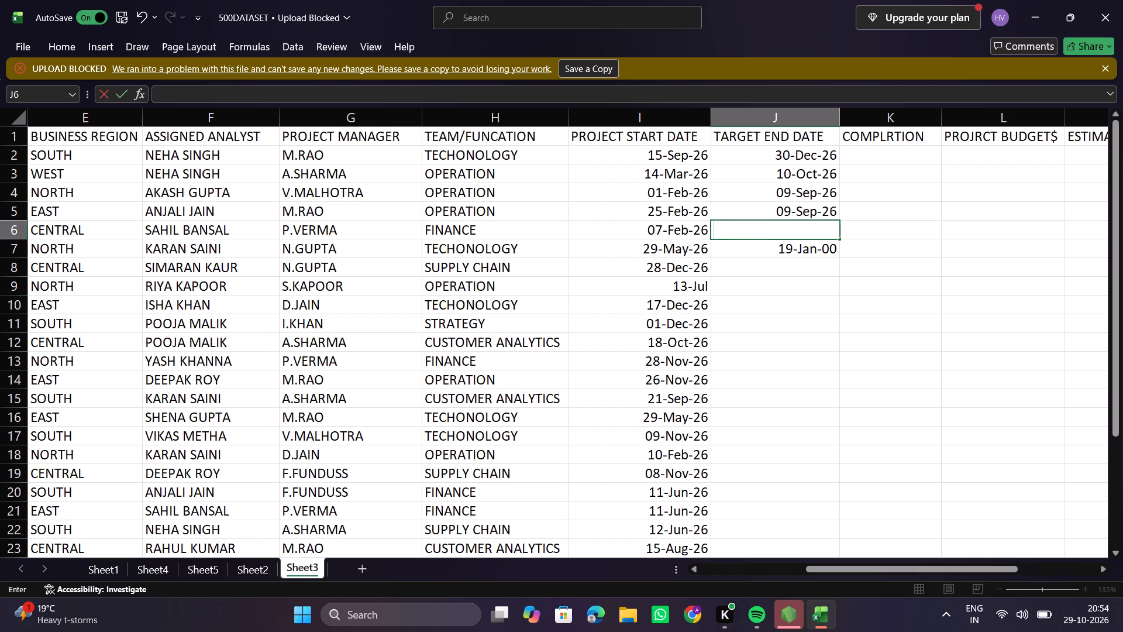
text(09sep26)
key(Return)
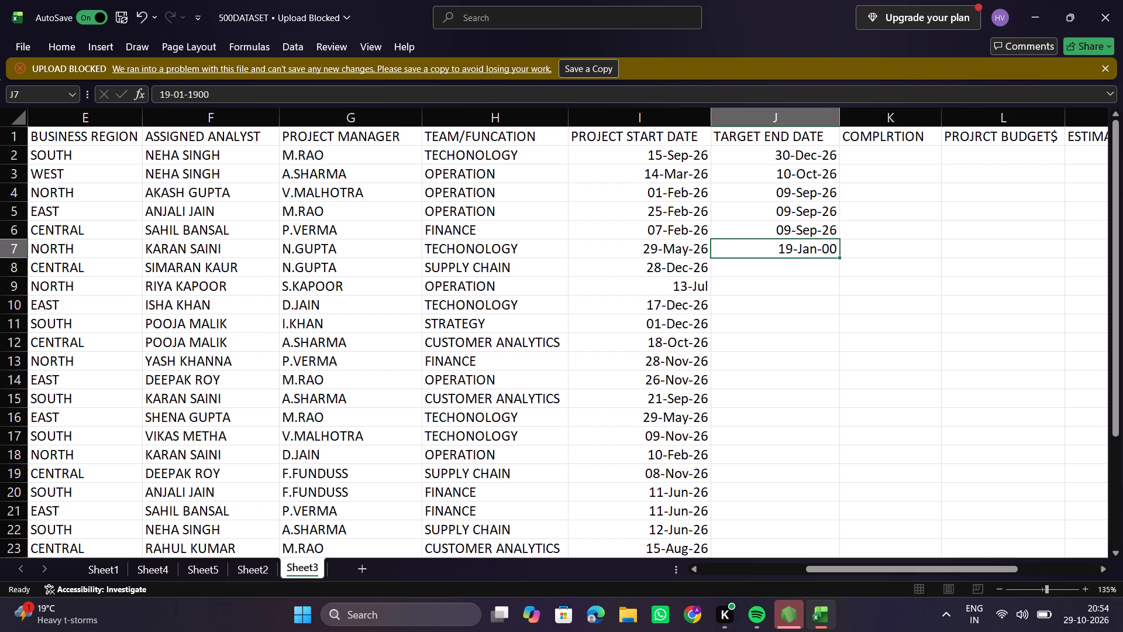
Enter target end dates 19-Sep-26 for PRJ-4006 in J7 and 10-Feb-27 for PRJ-4007 in J8.
key(BackSpace)
text(19)
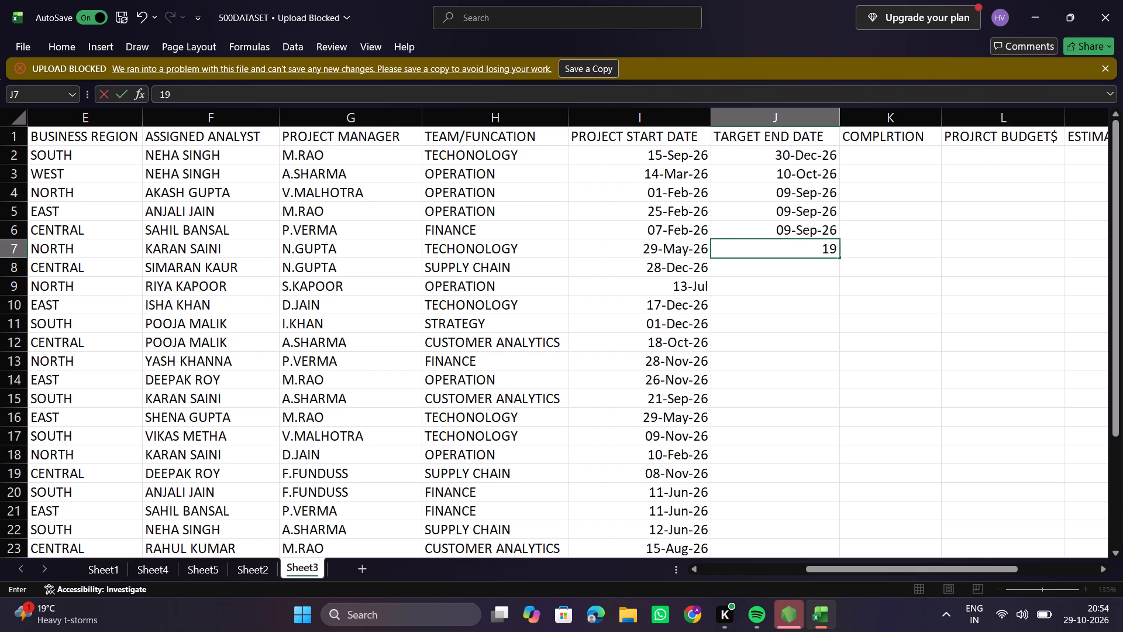
text(-d)
key(BackSpace)
text(sep26)
key(Return)
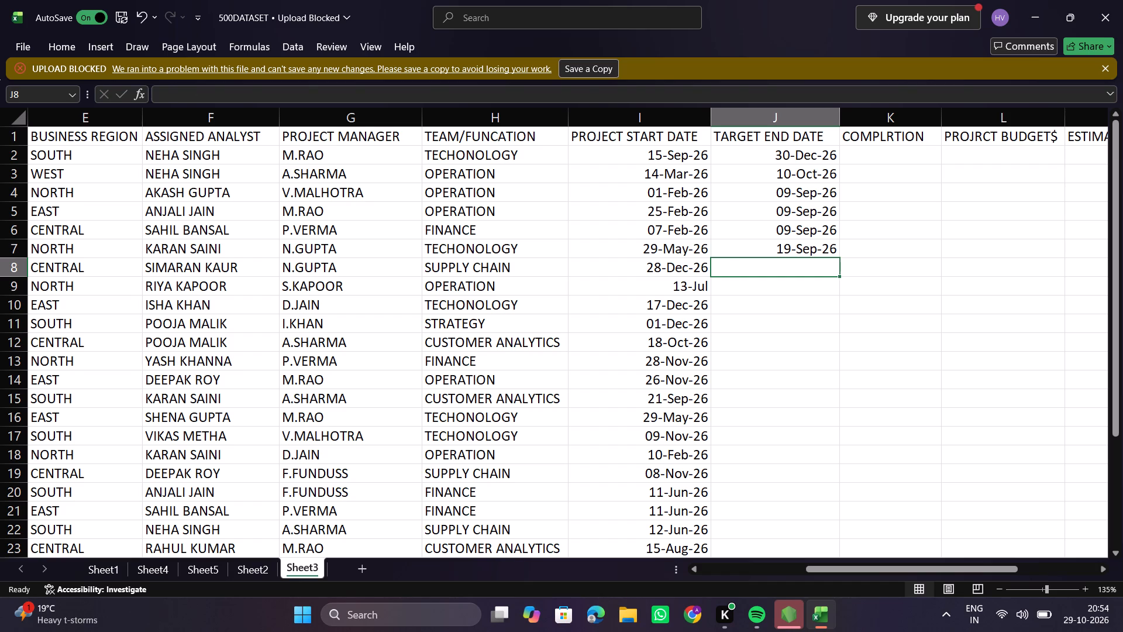
text(10)
text(-feb-2027)
key(Return)
Change the project start date of PRJ-4008 in I9 to 13-Sep-2026.
scroll(757, 217, down, 1)
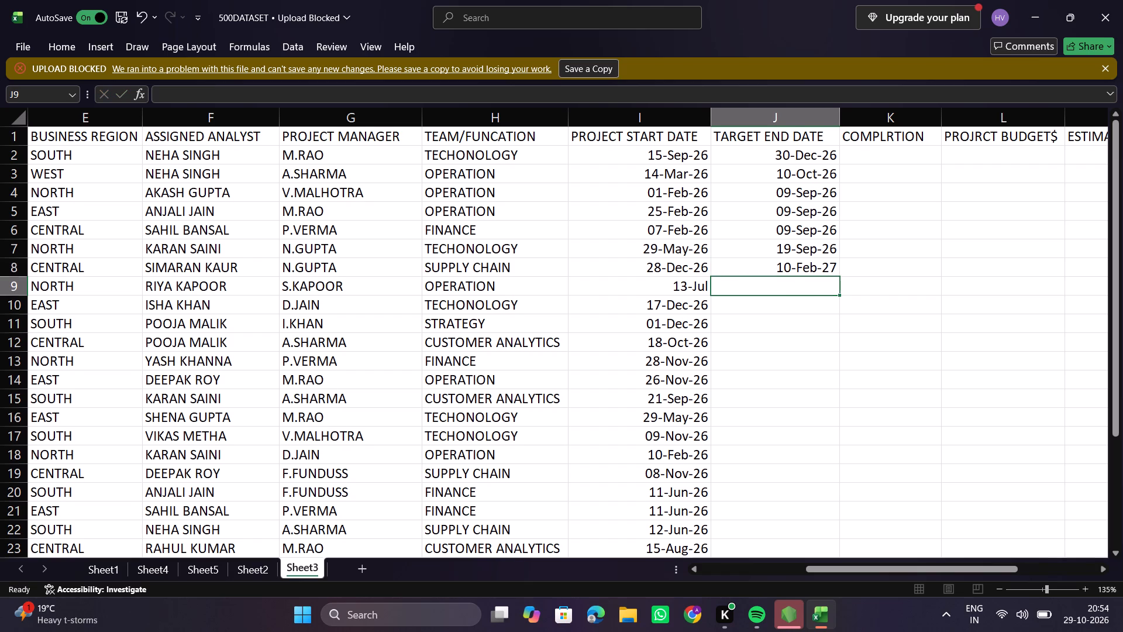
scroll(757, 217, down, 1)
double_click(687, 265)
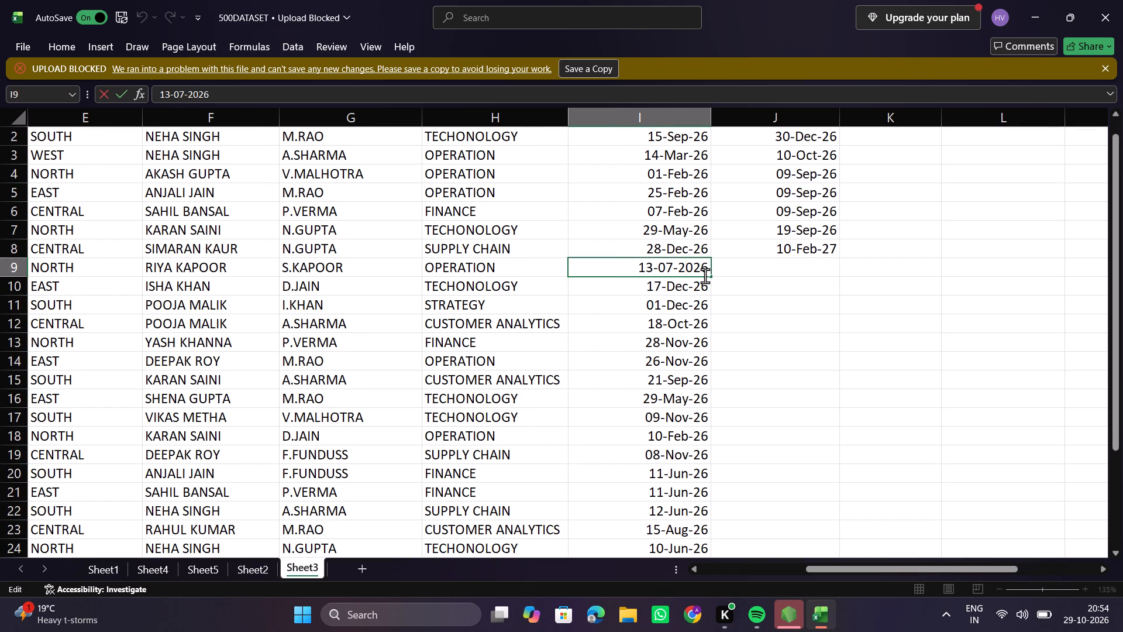
double_click(705, 276)
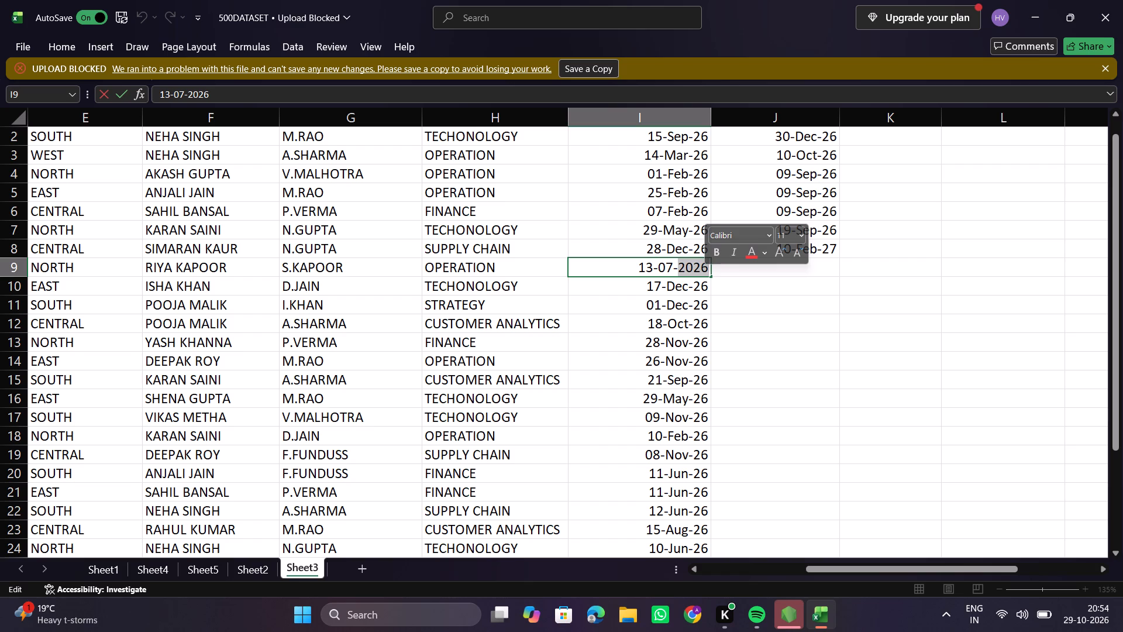
key(BackSpace)
key(BackSpace)
key(BackSpace)
key(BackSpace)
key(BackSpace)
key(BackSpace)
key(BackSpace)
key(BackSpace)
key(BackSpace)
key(BackSpace)
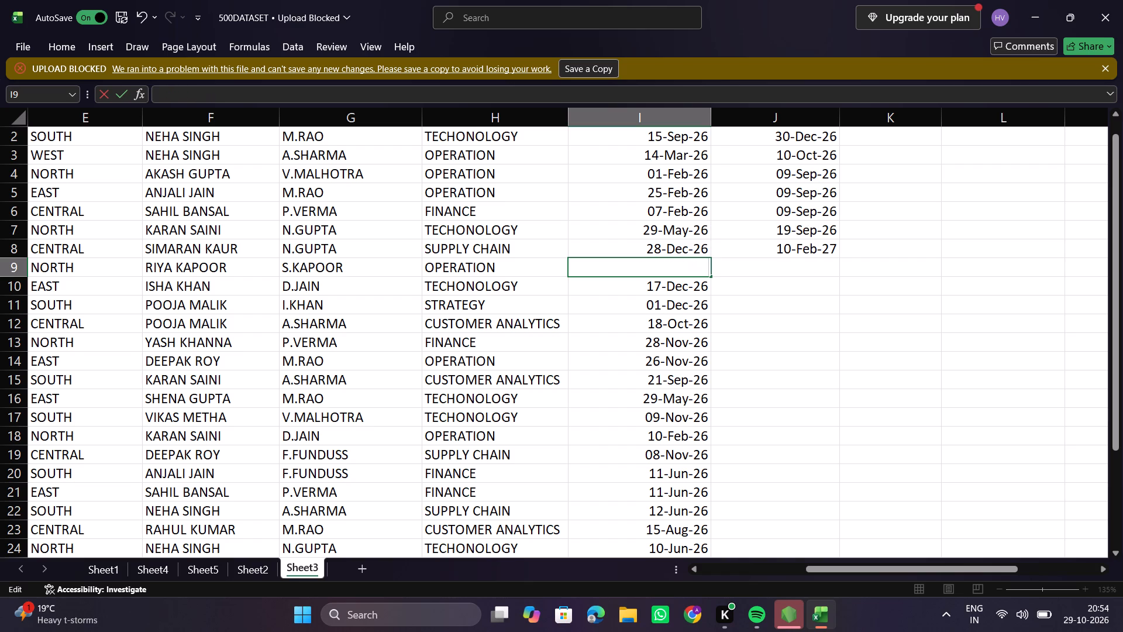
text(13)
key(minus)
text(sep-2026)
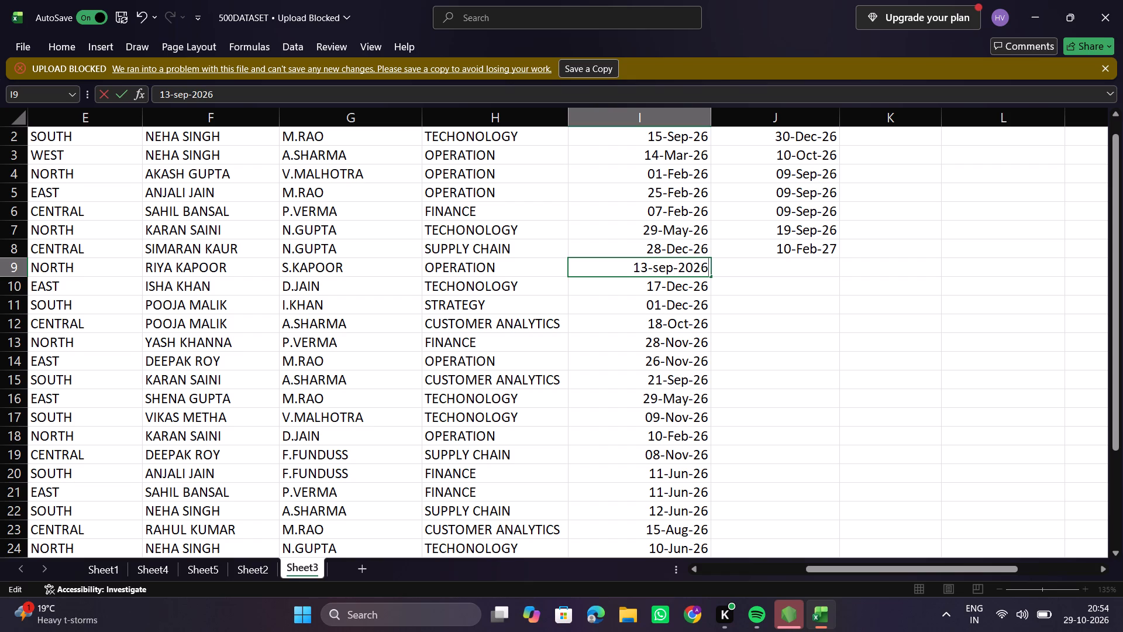
key(Return)
Enter target end date 20-Dec-26 for PRJ-4008 in J9.
click(765, 267)
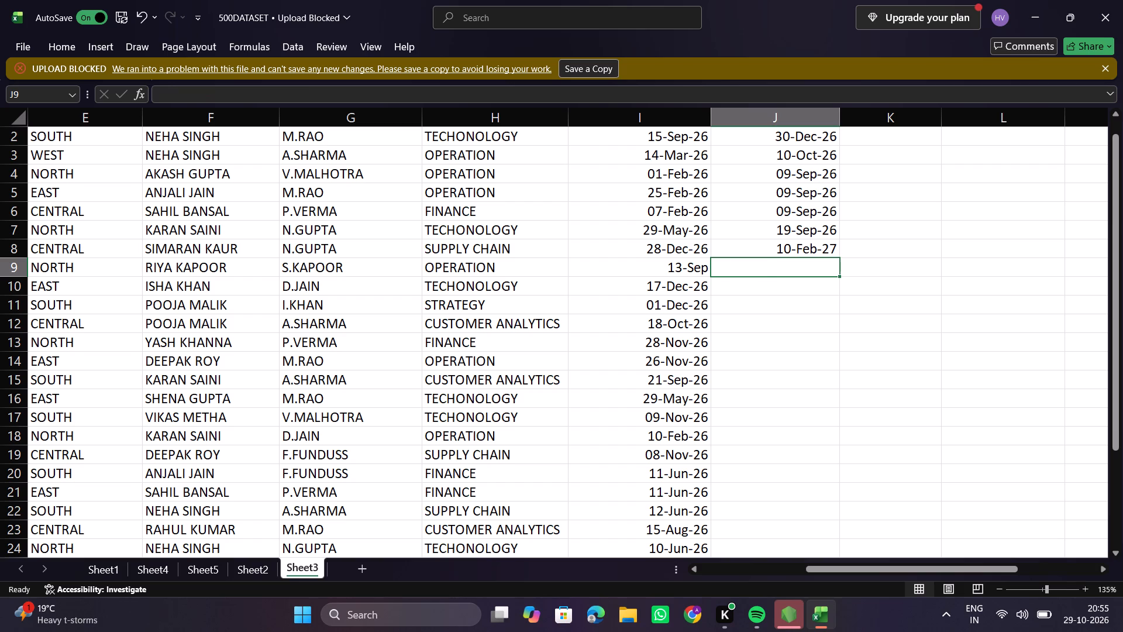
text(20dec26)
key(Return)
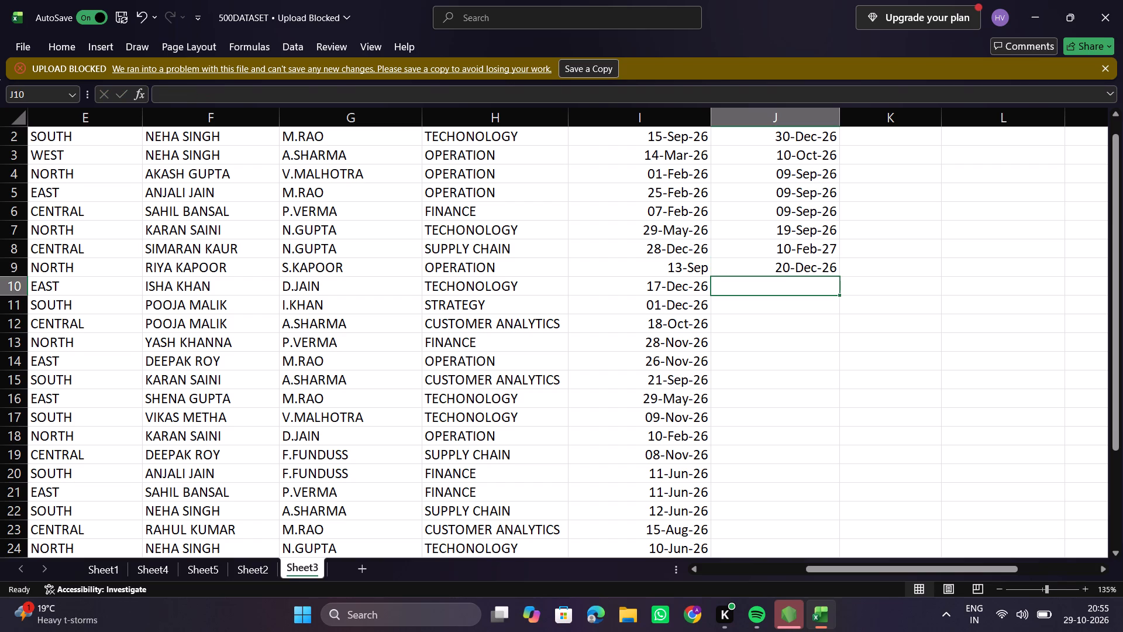
Enter target end date 19-Mar-26 for PRJ-4009 in J10.
text(10)
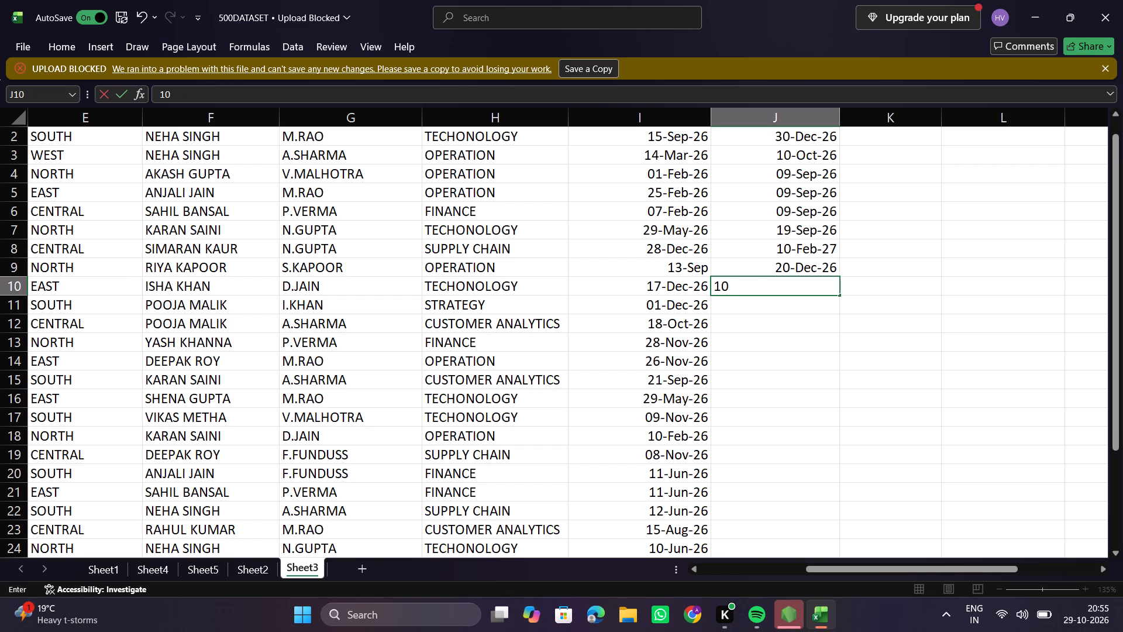
key(BackSpace)
key(BackSpace)
key(BackSpace)
text(19march)
text(26)
key(Return)
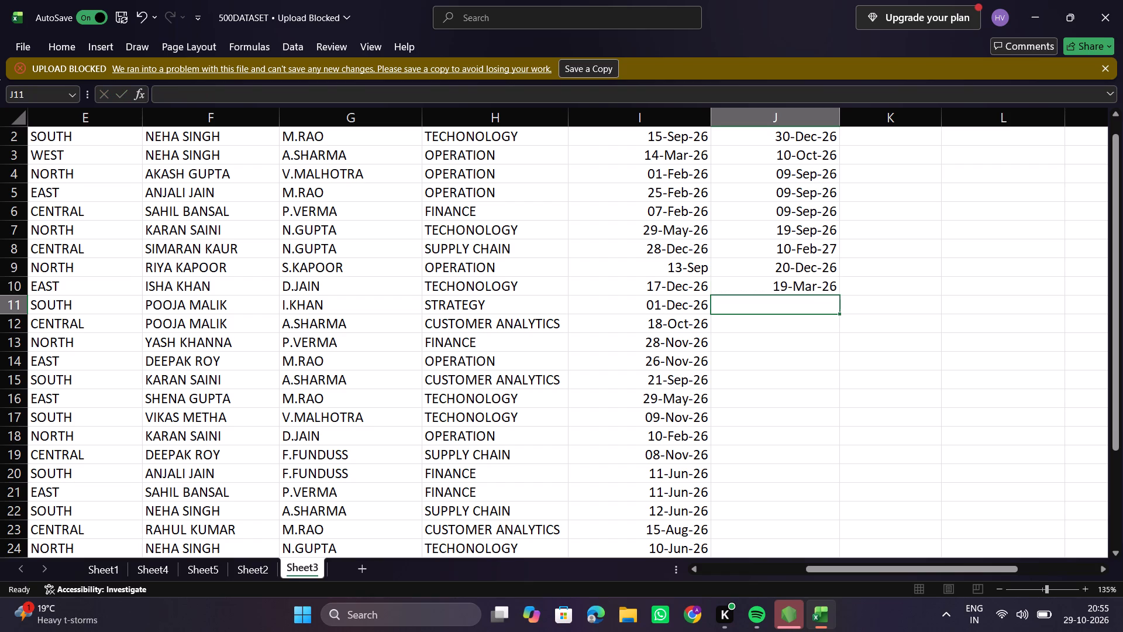
Enter target end dates 10-Mar-26, 10-Jan-26 and 05-Jan-26 for PRJ-4010 to PRJ-4012 in J11:J13.
text(10march26)
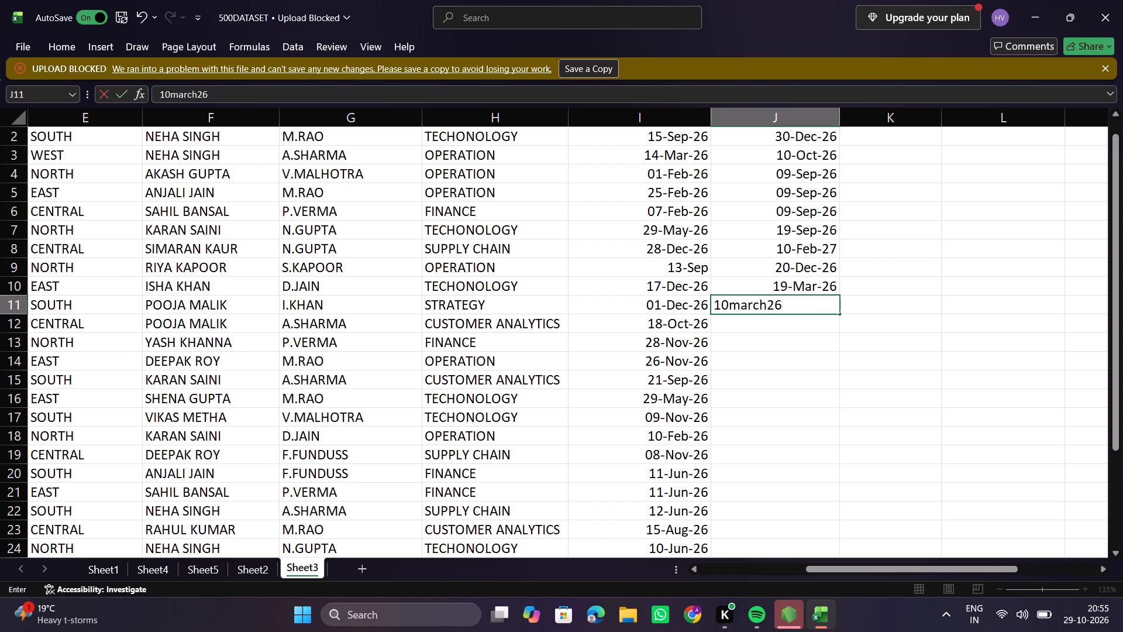
key(Return)
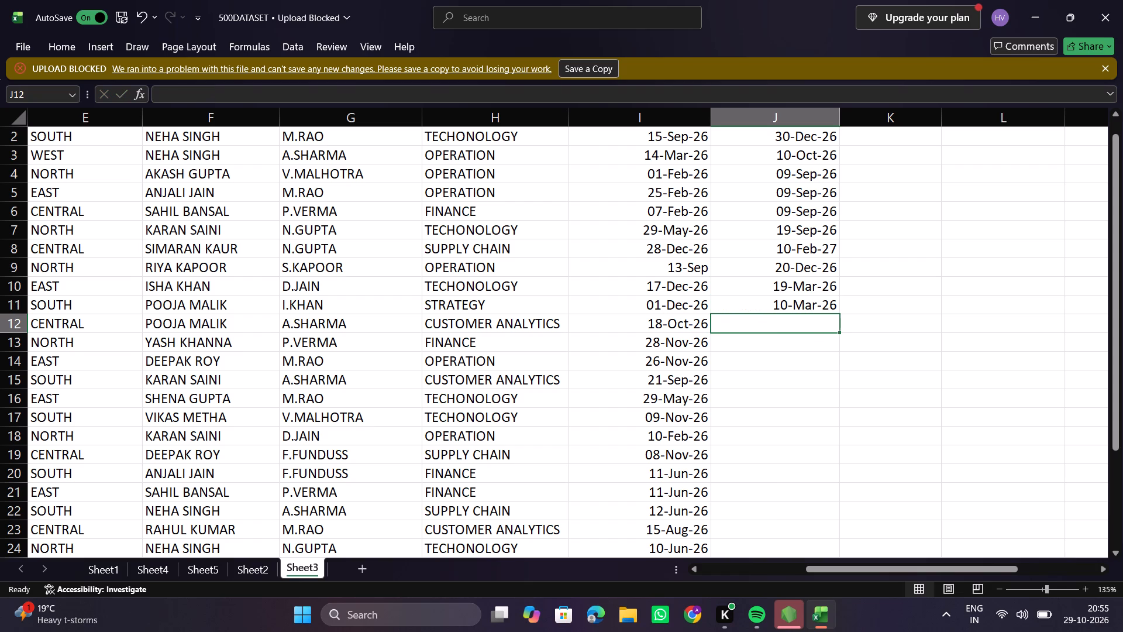
text(10jan2026)
key(Return)
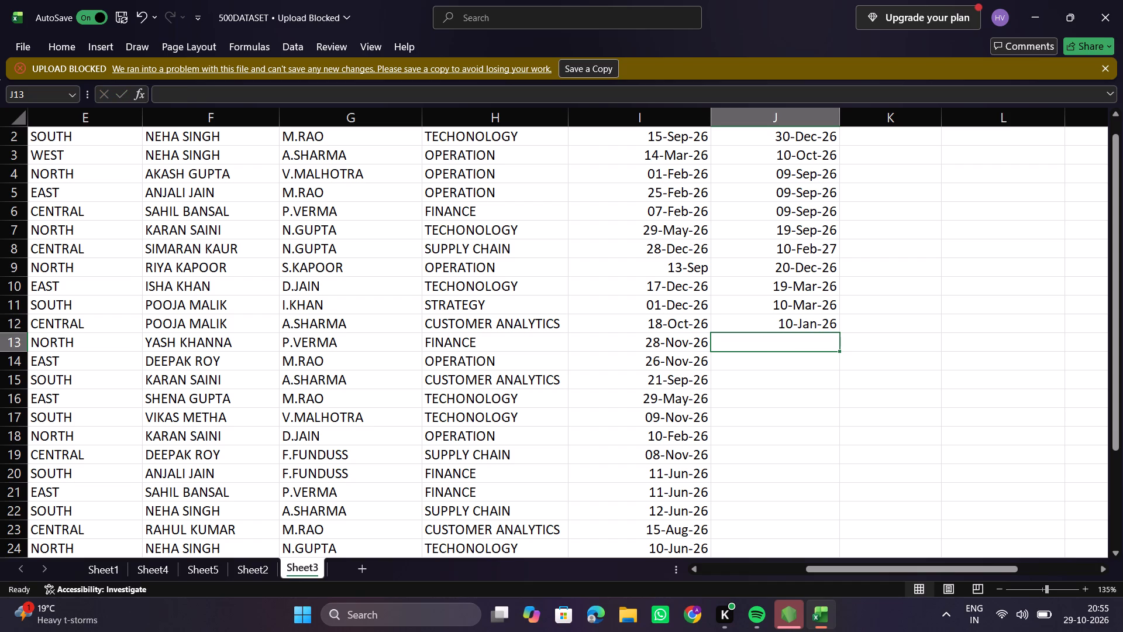
text(5jan)
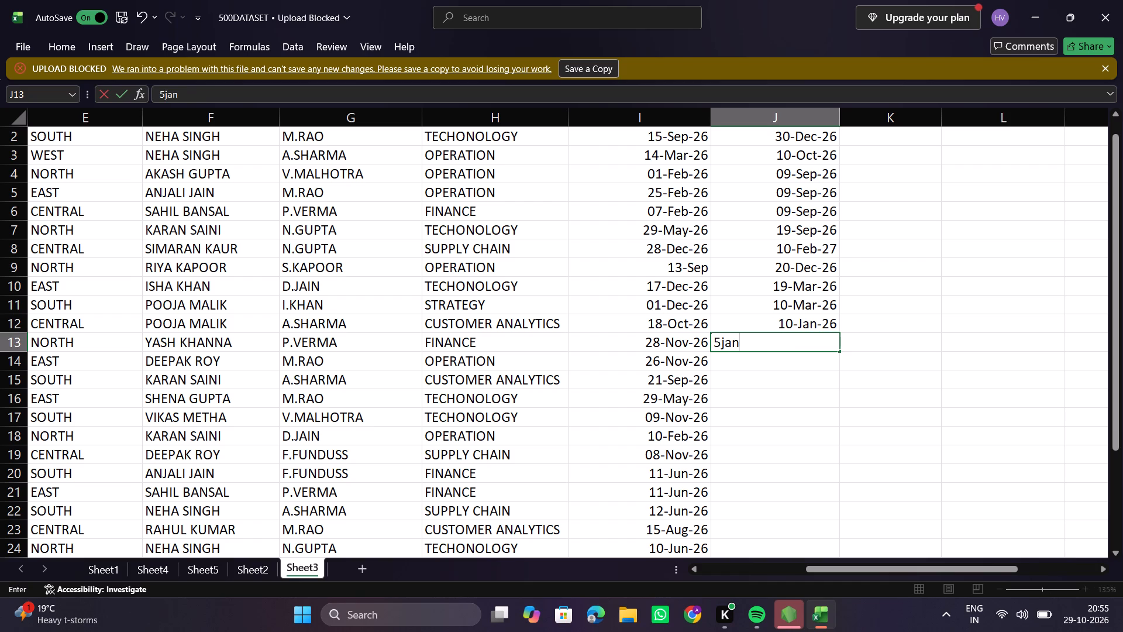
text(26)
key(Return)
Enter target end date 26-Jan-27 for PRJ-4013 in J14.
scroll(765, 267, down, 1)
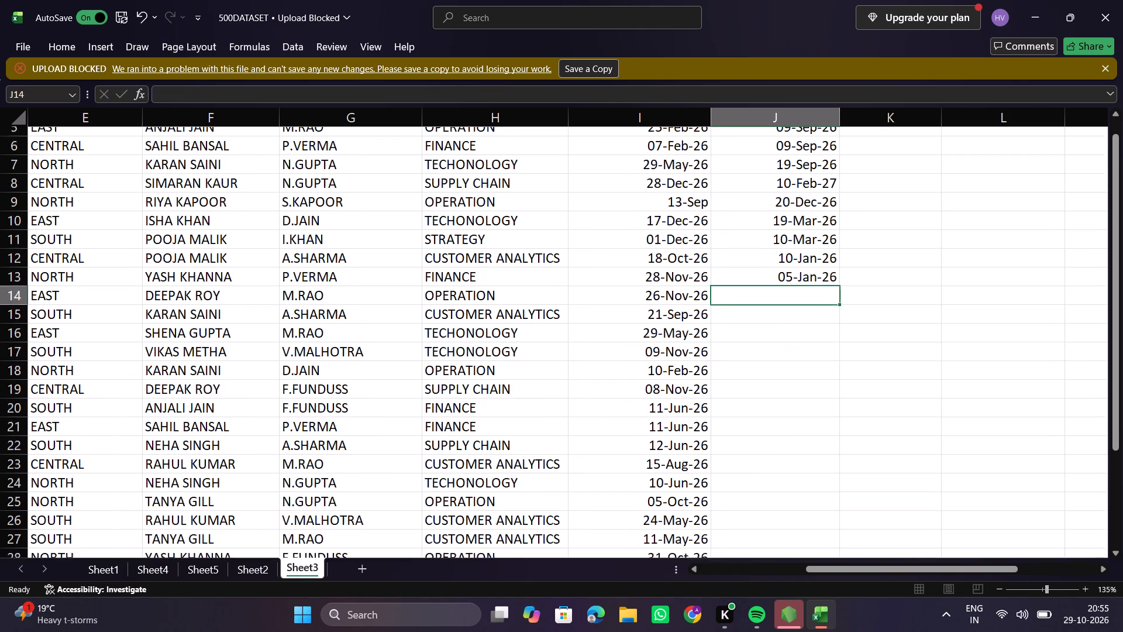
scroll(765, 267, down, 1)
scroll(765, 267, left, 1)
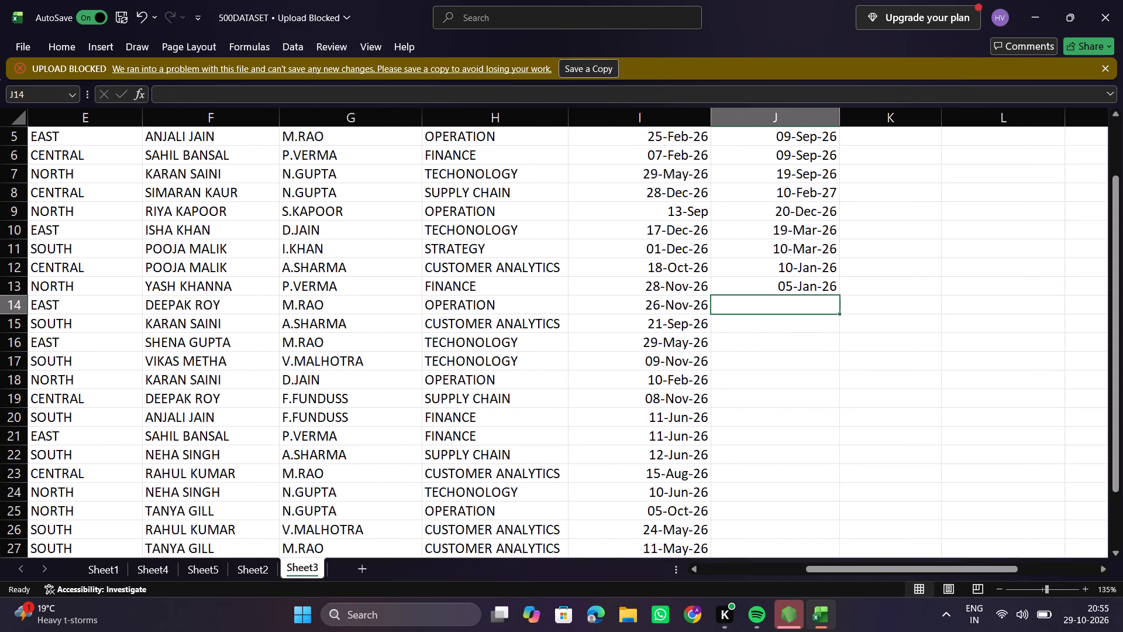
text(26)
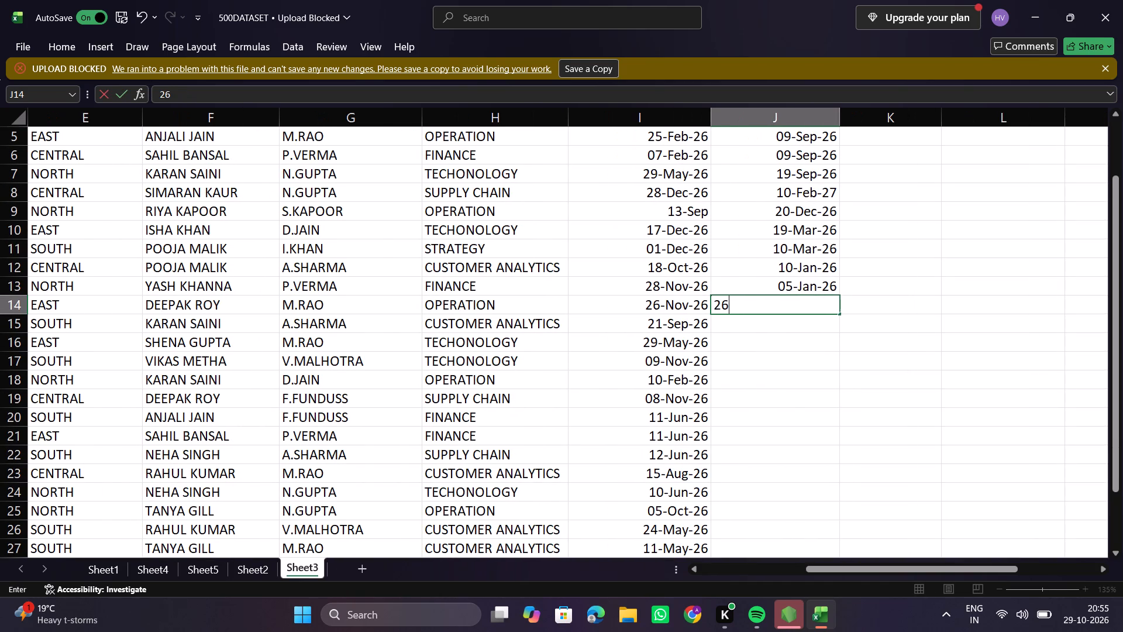
text(-jan-)
text(29)
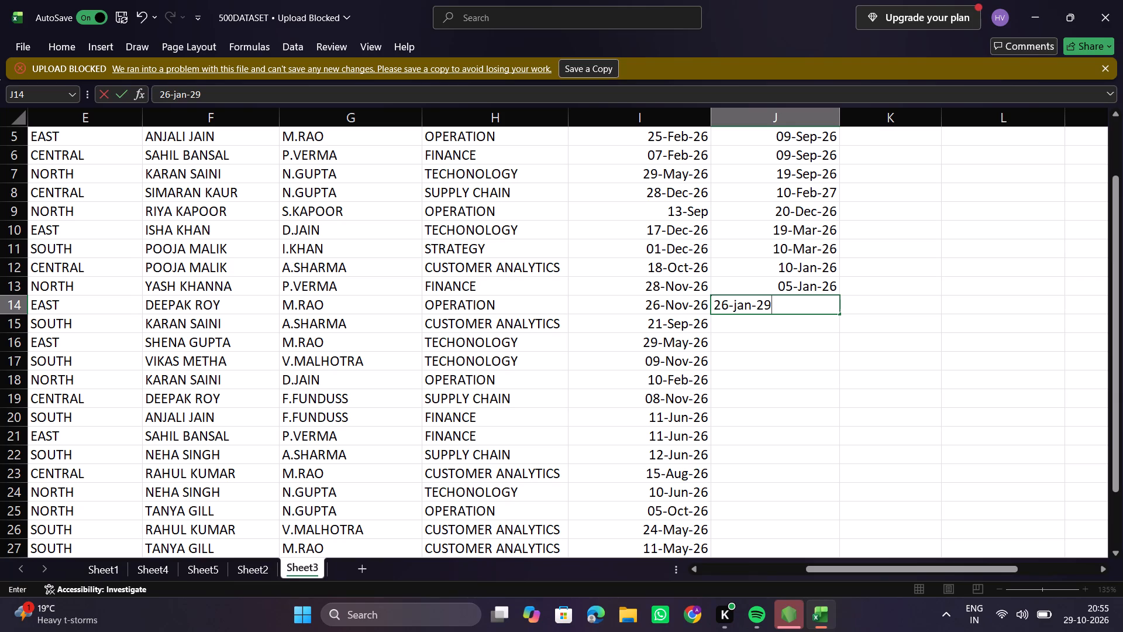
key(BackSpace)
key(0)
text(27)
key(Return)
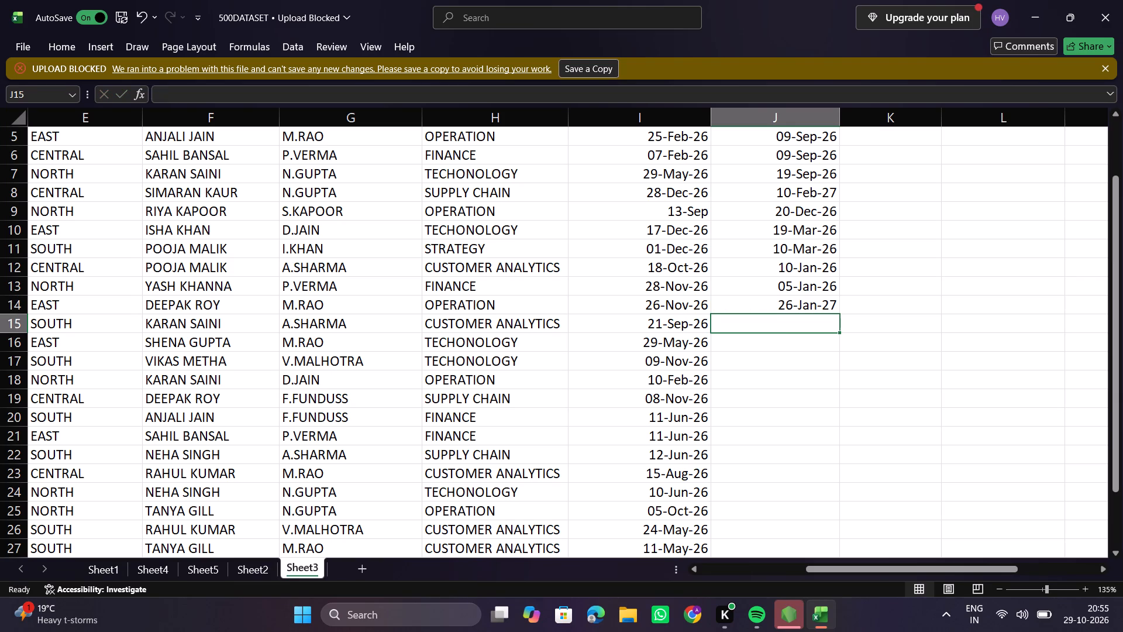
Enter target end date 31-Jan-27 for PRJ-4014 in J15.
scroll(765, 267, left, 1)
scroll(765, 267, up, 1)
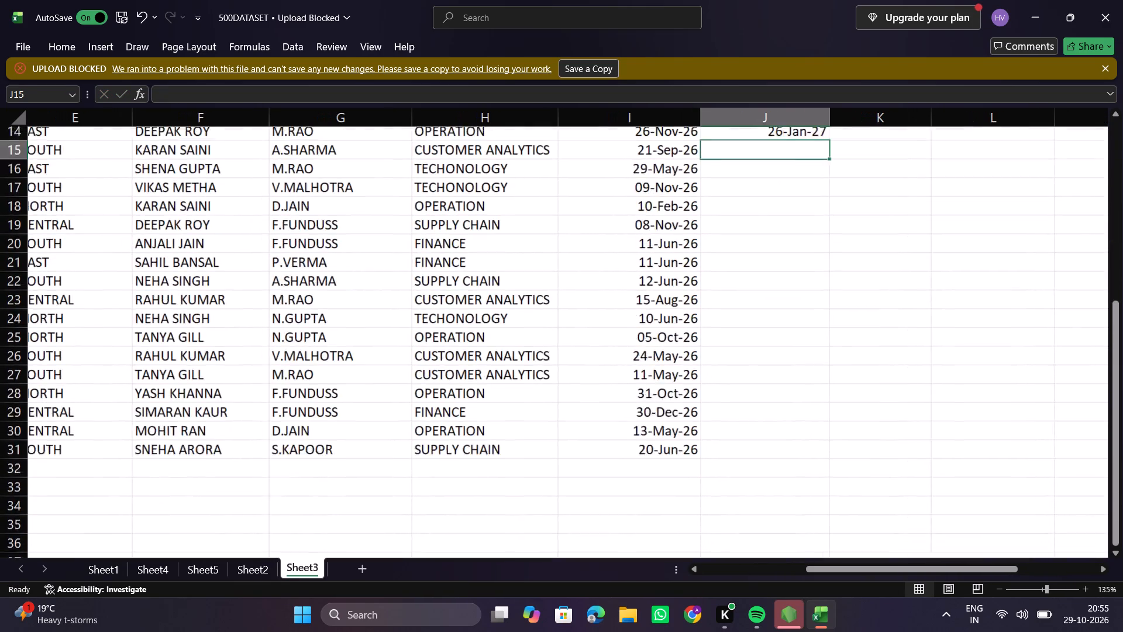
scroll(765, 267, up, 2)
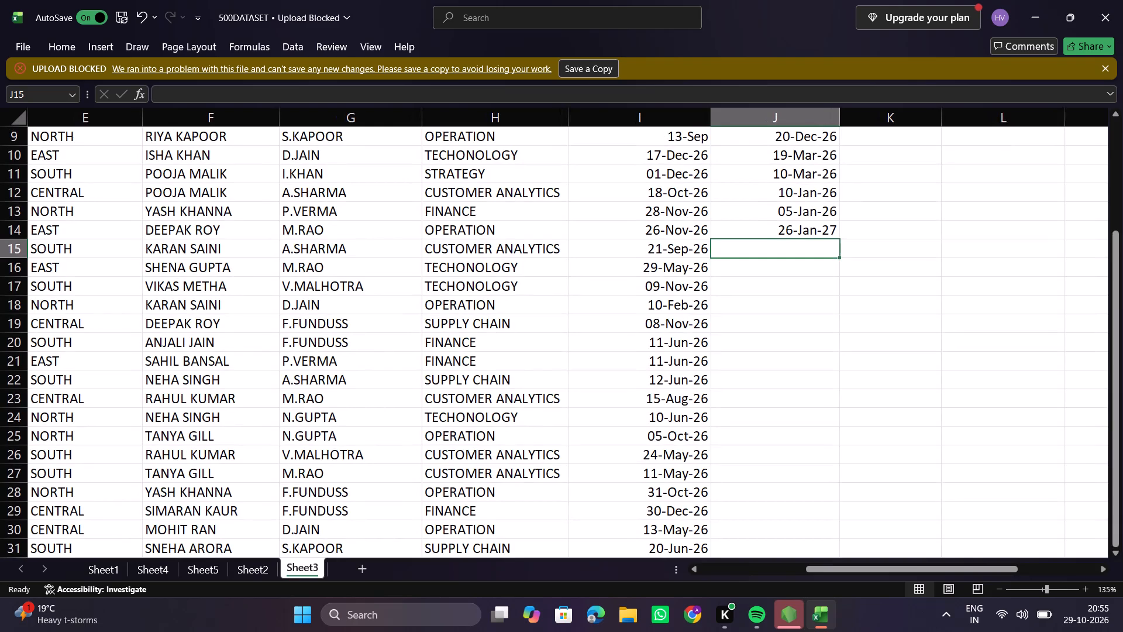
text(31)
text(-jan)
text(2027)
key(Return)
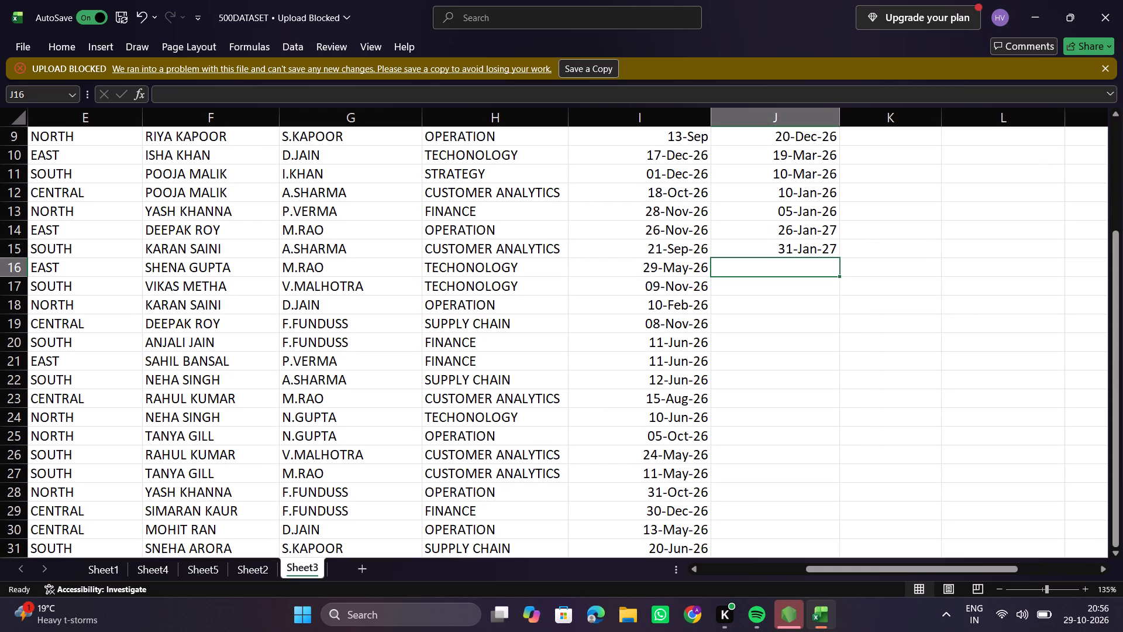
Enter target end dates 31-Oct-26 for PRJ-4015 in J16 and 01-Jan-26 for PRJ-4016 in J17.
text(31-ov)
key(BackSpace)
text(ct2026)
key(Return)
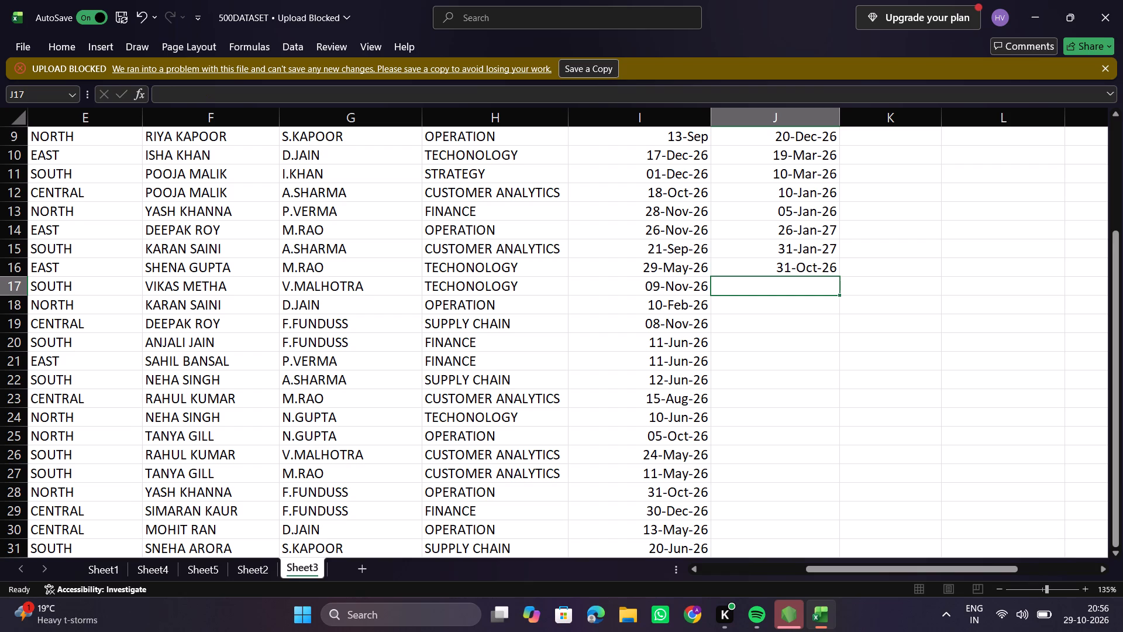
text(1jan26)
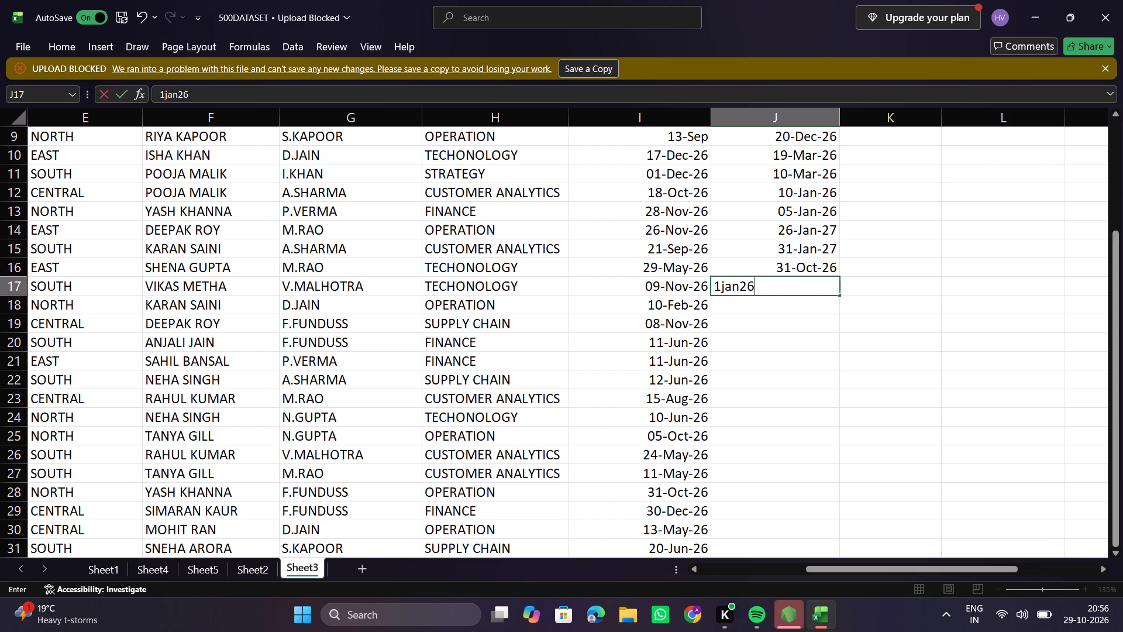
key(Return)
Enter target end date 01-Aug-26 for PRJ-4017 in J18.
scroll(765, 267, down, 1)
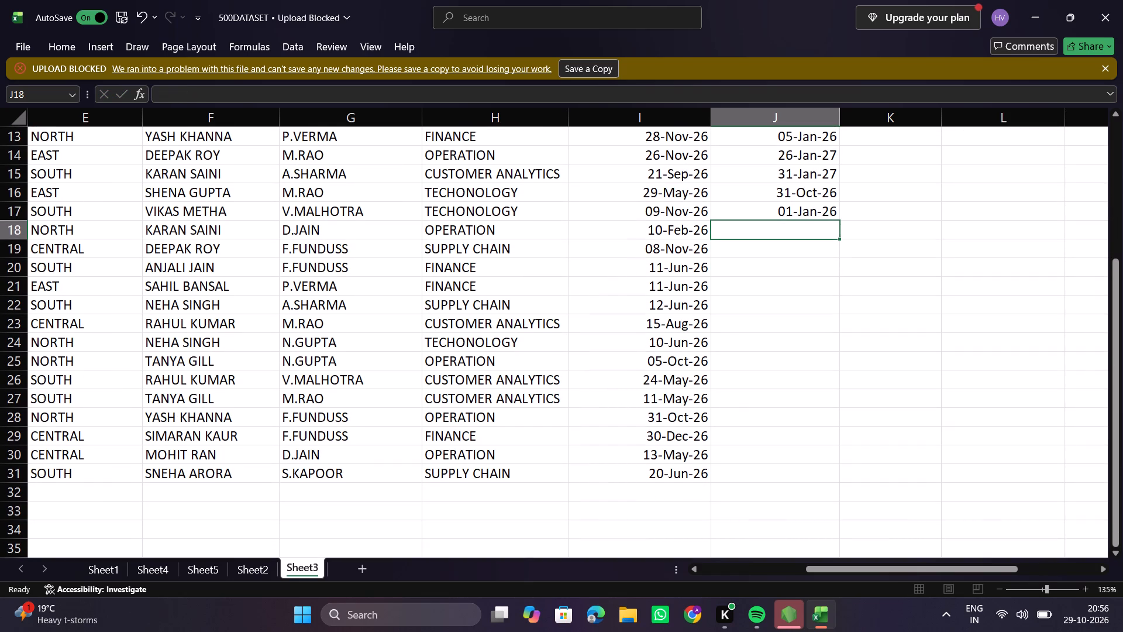
key(1)
text(augut)
key(BackSpace)
key(BackSpace)
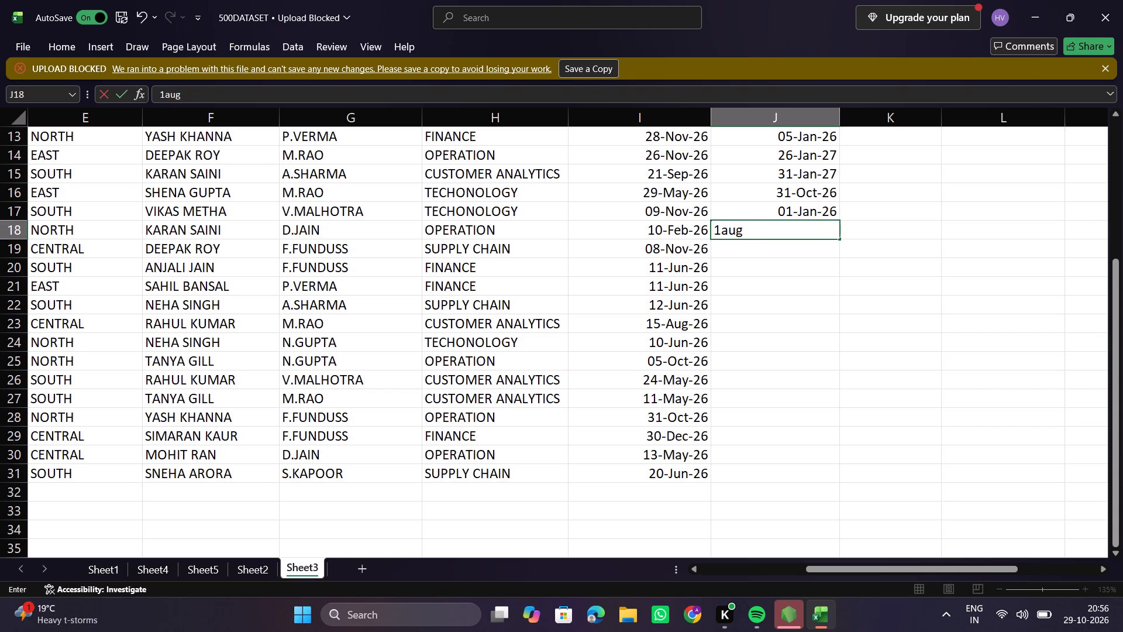
text(ut)
key(BackSpace)
text(dt)
key(BackSpace)
key(BackSpace)
key(BackSpace)
key(BackSpace)
text(gust)
key(space)
key(BackSpace)
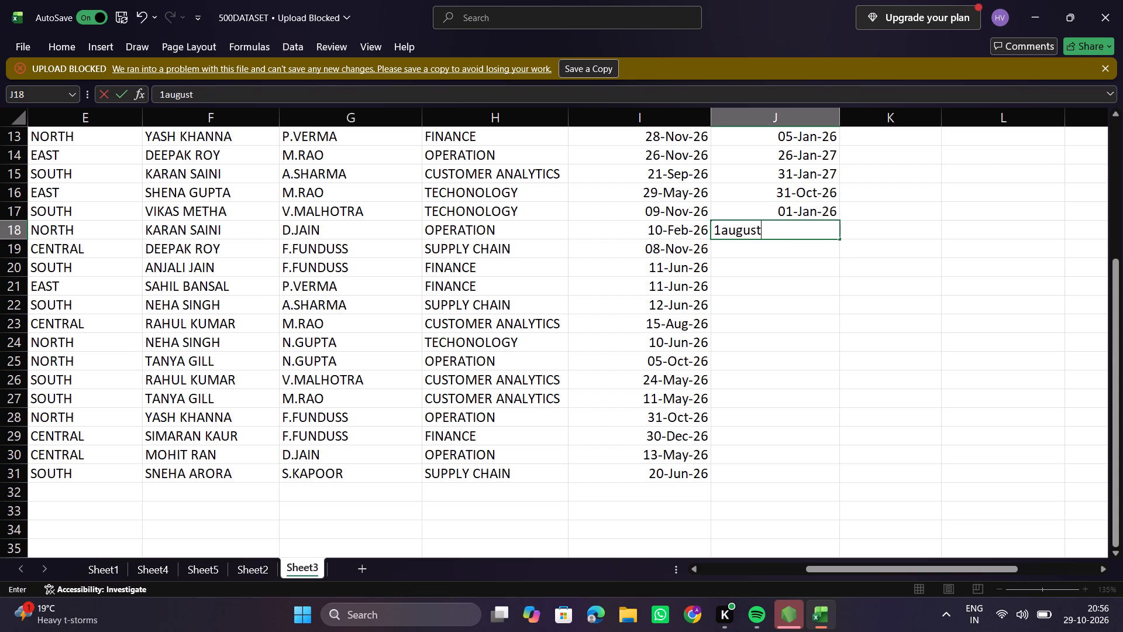
text(26)
key(Return)
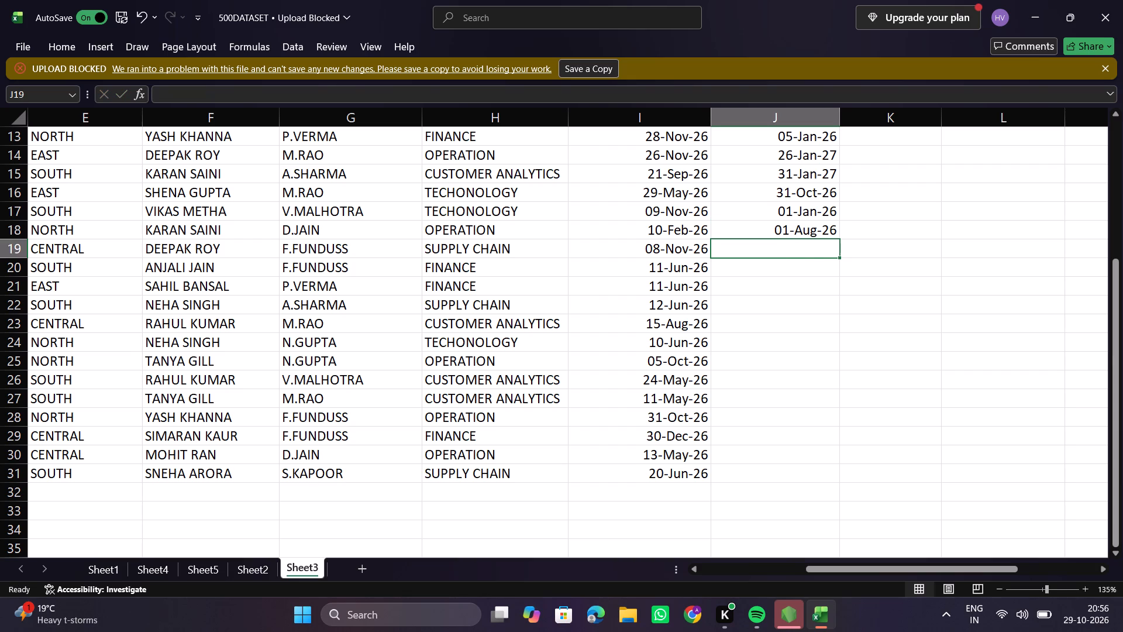
Enter target end date 17-Jan-26 for PRJ-4018 in J19.
key(1)
key(7)
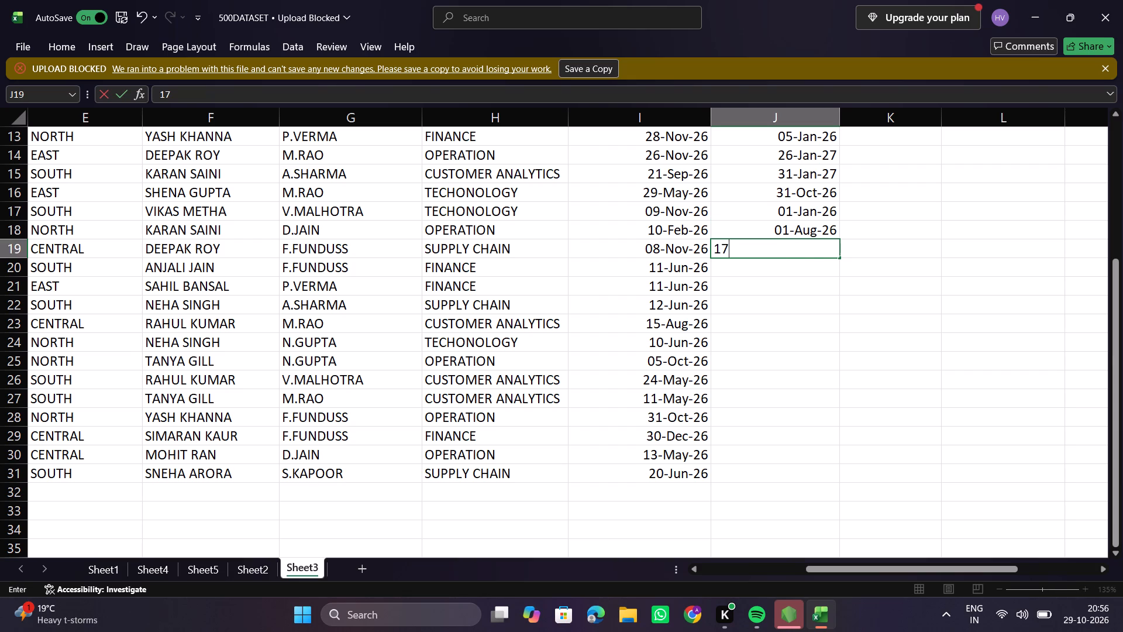
key(minus)
text(ni)
key(BackSpace)
key(BackSpace)
text(jan26)
key(Return)
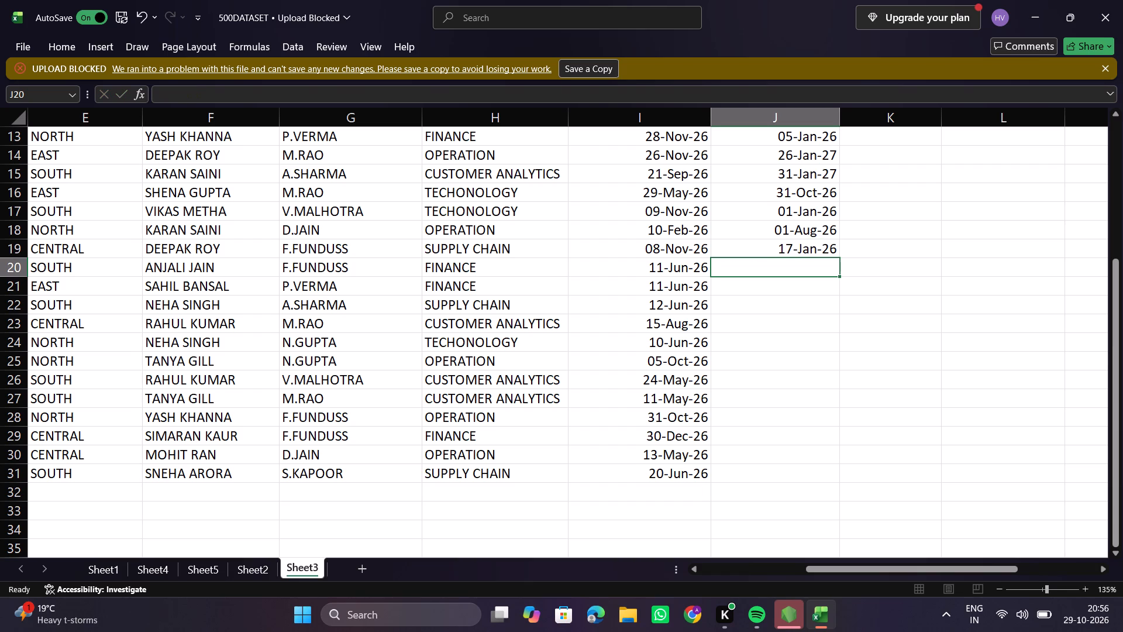
Enter target end date 20-Jan-26 for both PRJ-4019 in J20 and PRJ-4020 in J21.
key(4)
key(BackSpace)
text(20jan)
text(26)
key(Return)
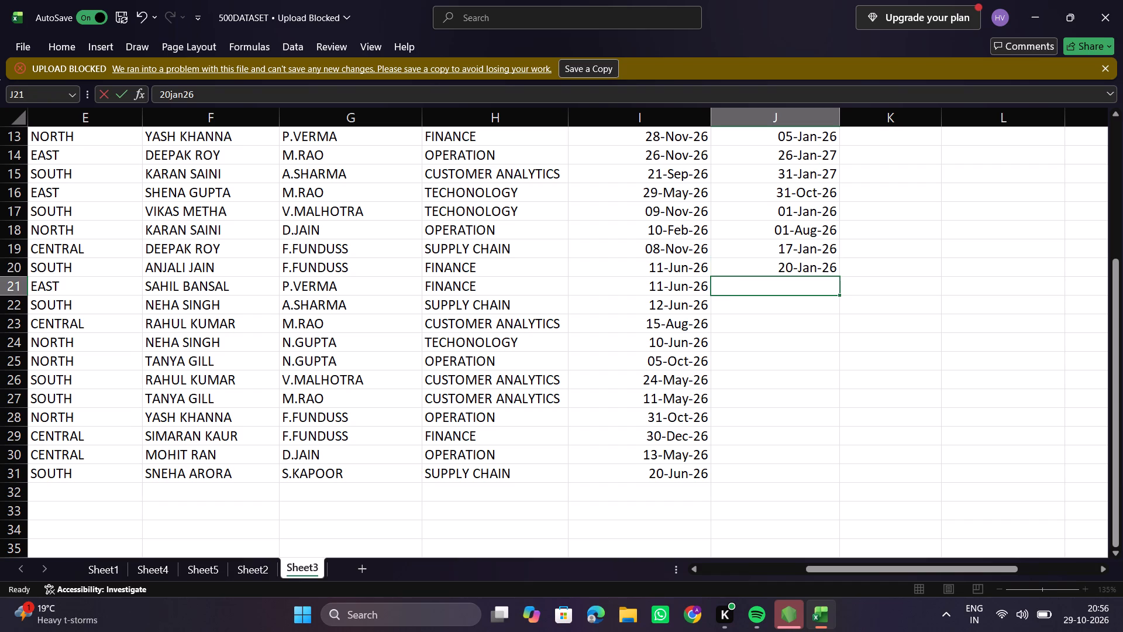
text(20jan26)
key(Return)
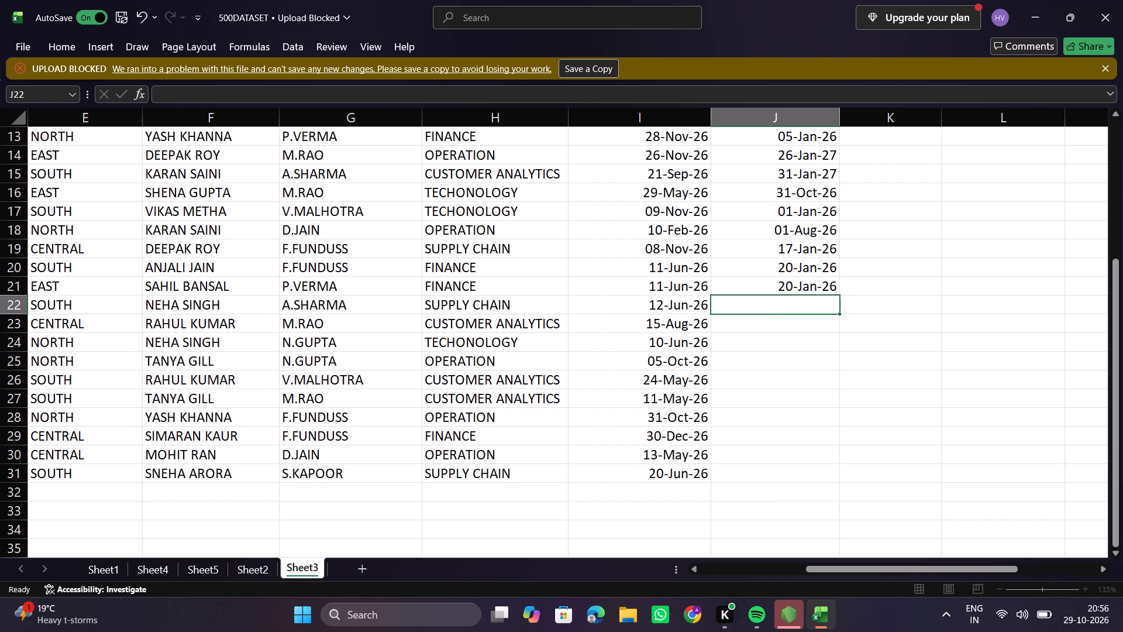
Enter target end date 30-Oct-26 for both PRJ-4021 in J22 and PRJ-4022 in J23.
text(30)
text(oct26)
key(Return)
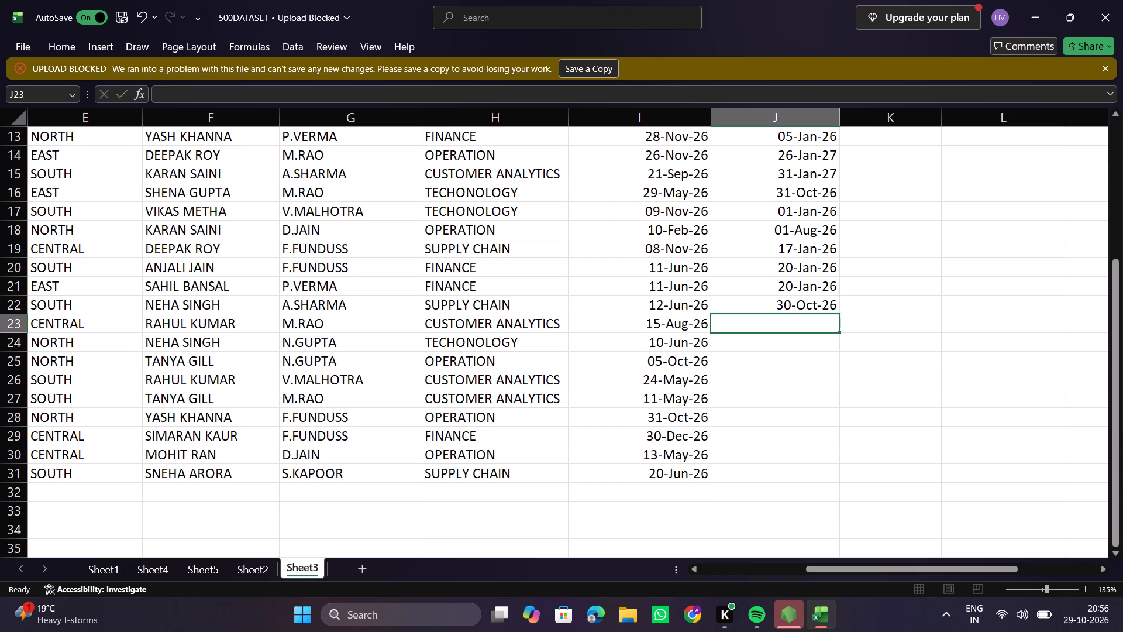
text(30ov)
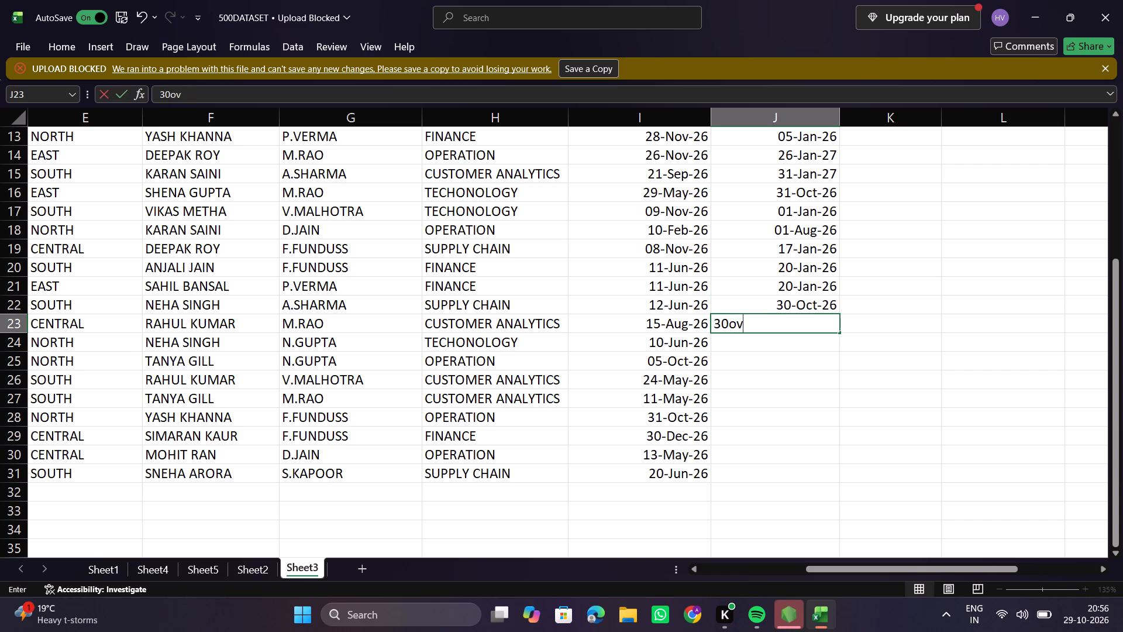
key(BackSpace)
text(ct26)
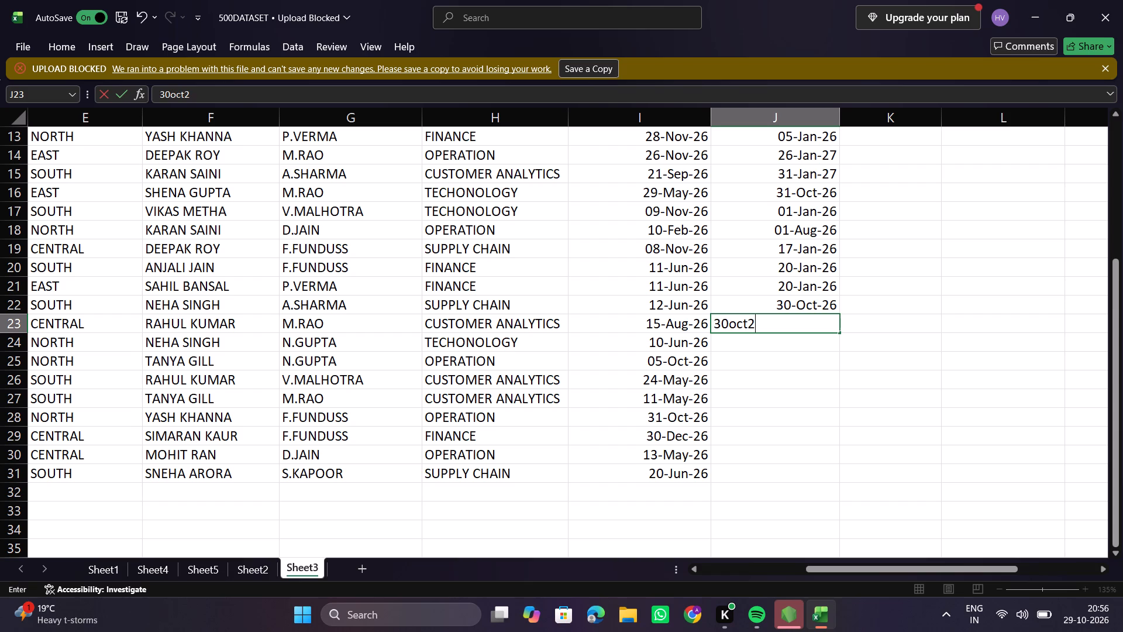
key(Return)
Enter target end dates 01-Dec-26 for PRJ-4023 in J24 and 30-Dec-26 for PRJ-4024 in J25.
scroll(765, 267, down, 1)
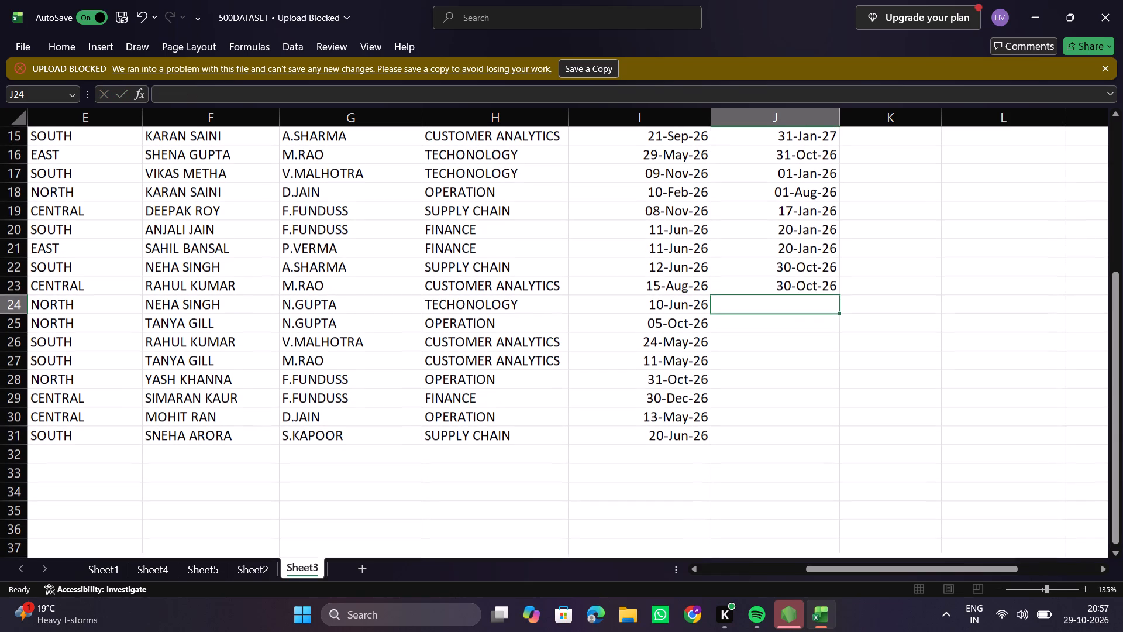
text(1mar)
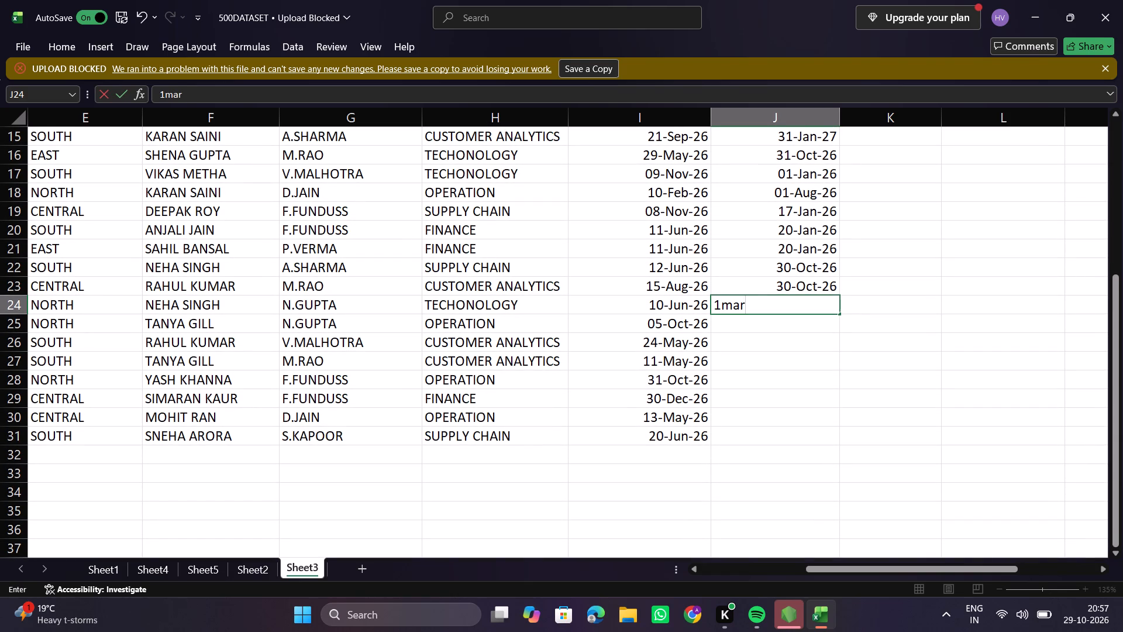
key(BackSpace)
key(BackSpace)
key(BackSpace)
key(BackSpace)
key(BackSpace)
key(BackSpace)
key(BackSpace)
text(1dec26)
key(Return)
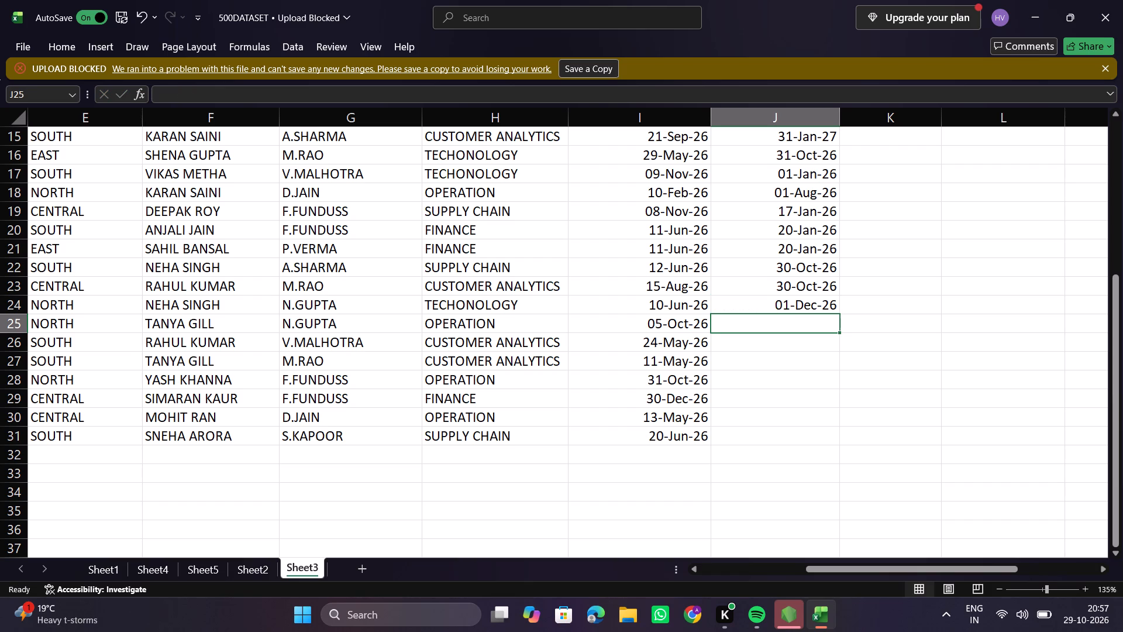
key(2)
key(BackSpace)
text(30dec26)
key(Return)
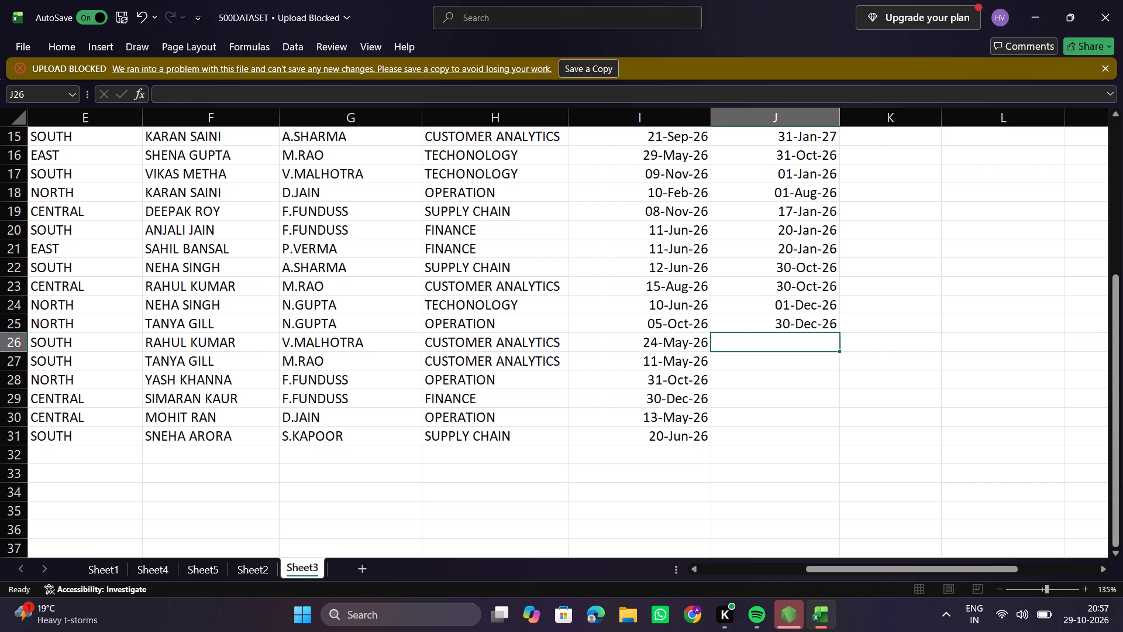
Enter target end date 30-Sep-26 for both PRJ-4025 in J26 and PRJ-4026 in J27.
text(30)
text(sep26)
key(Return)
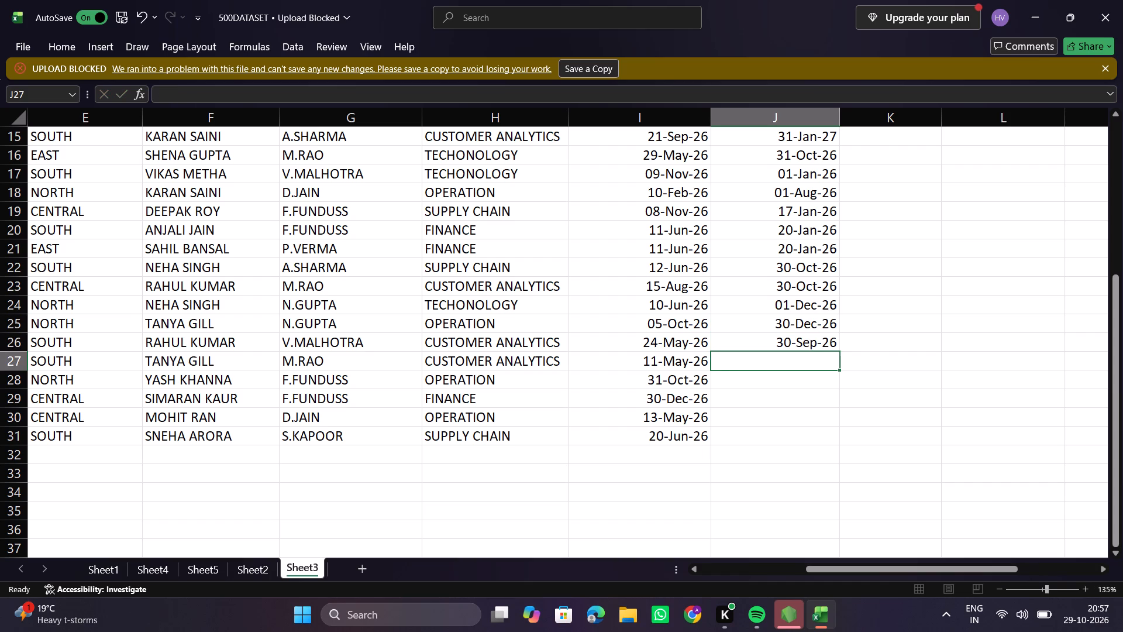
text(30)
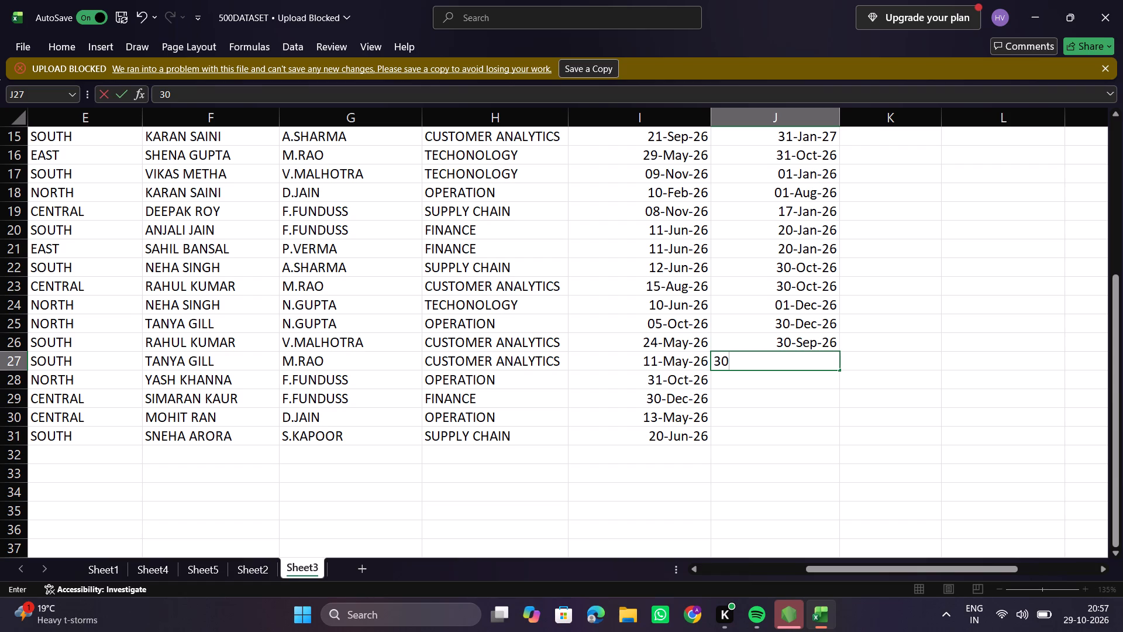
text(sep)
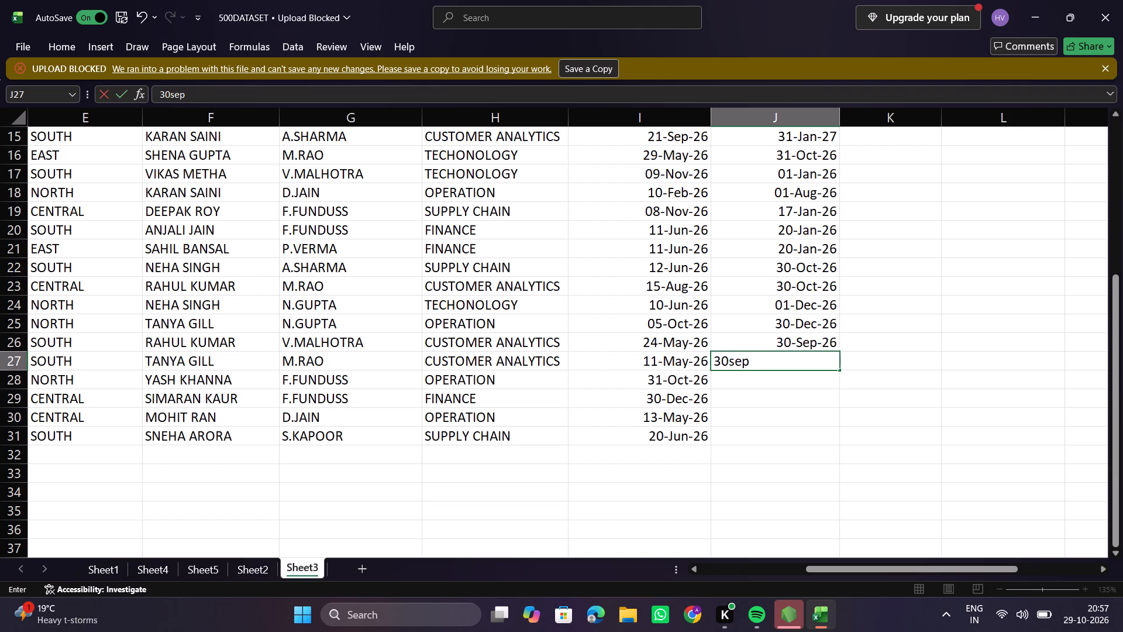
text(27)
key(BackSpace)
key(backslash)
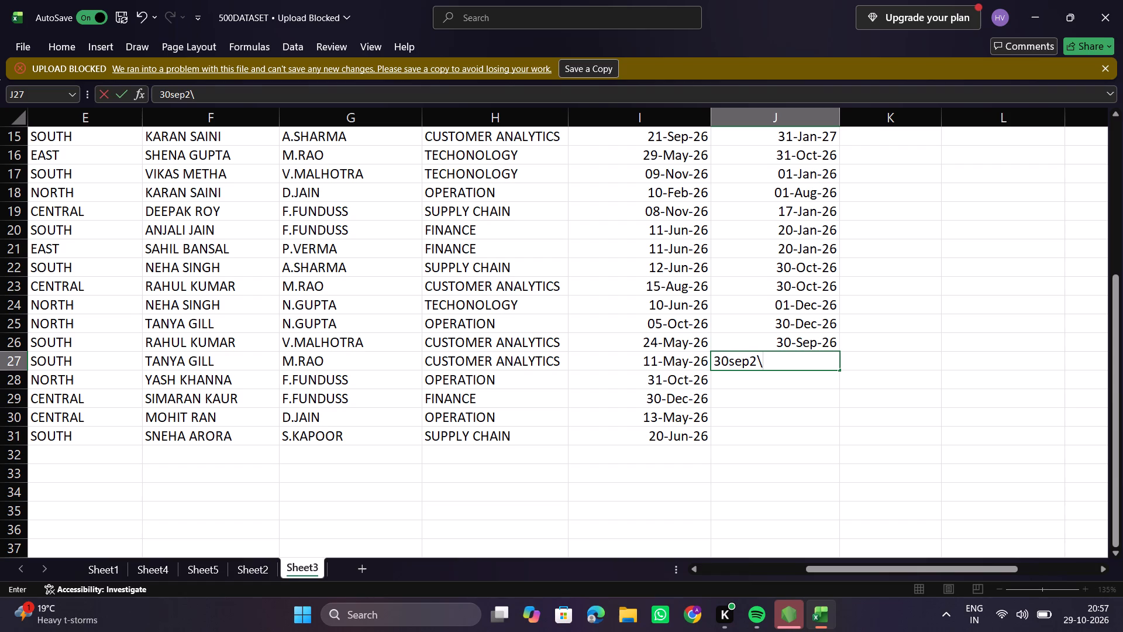
key(BackSpace)
key(6)
key(Return)
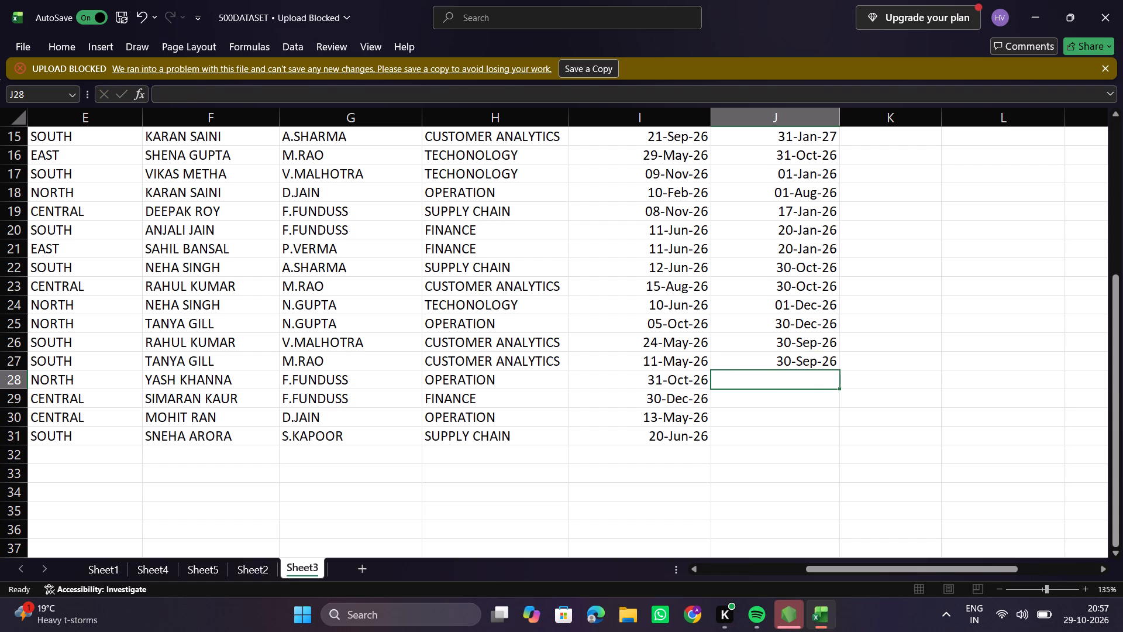
Enter target end dates 01-Jan-27 for PRJ-4027 in J28 and 04-Apr-26 for PRJ-4028 in J29.
text(1jan)
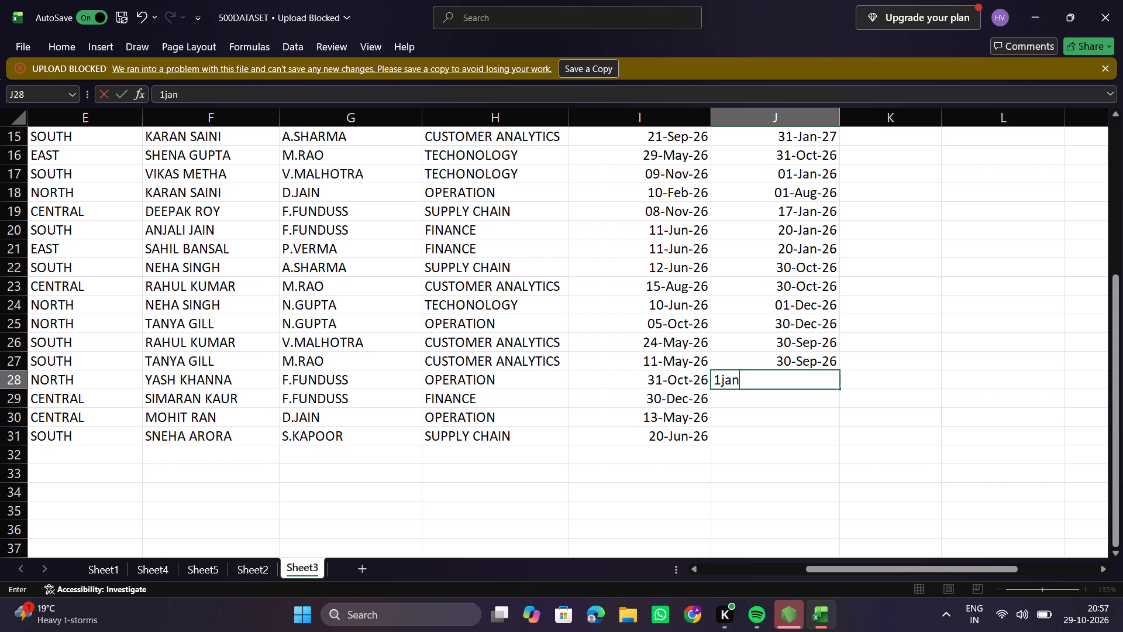
text(2027)
key(Return)
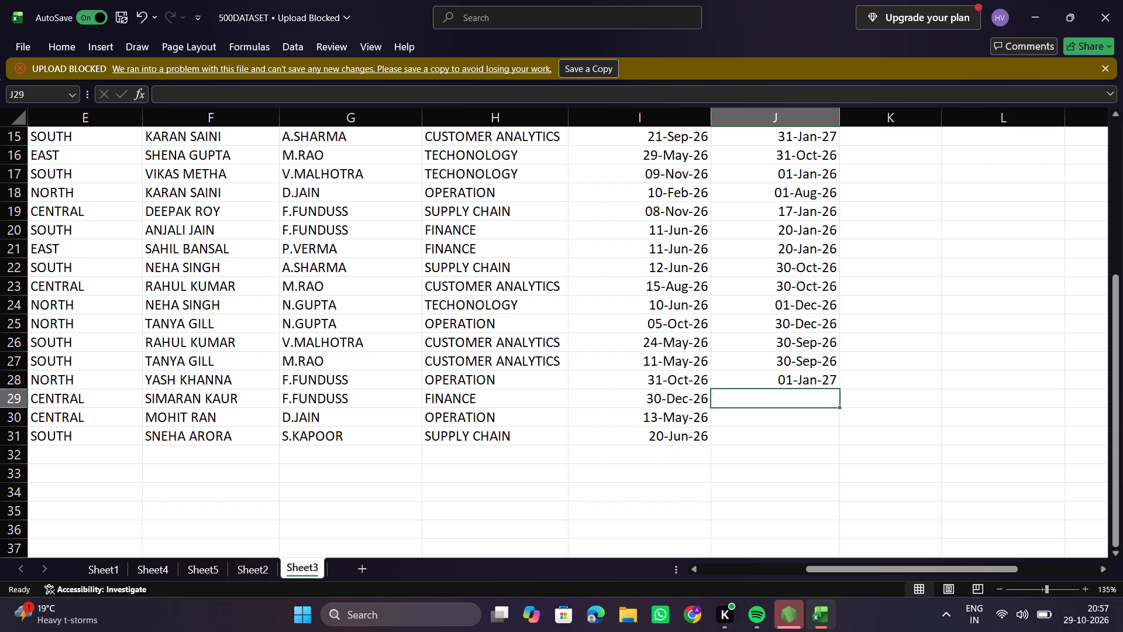
key(0)
key(BackSpace)
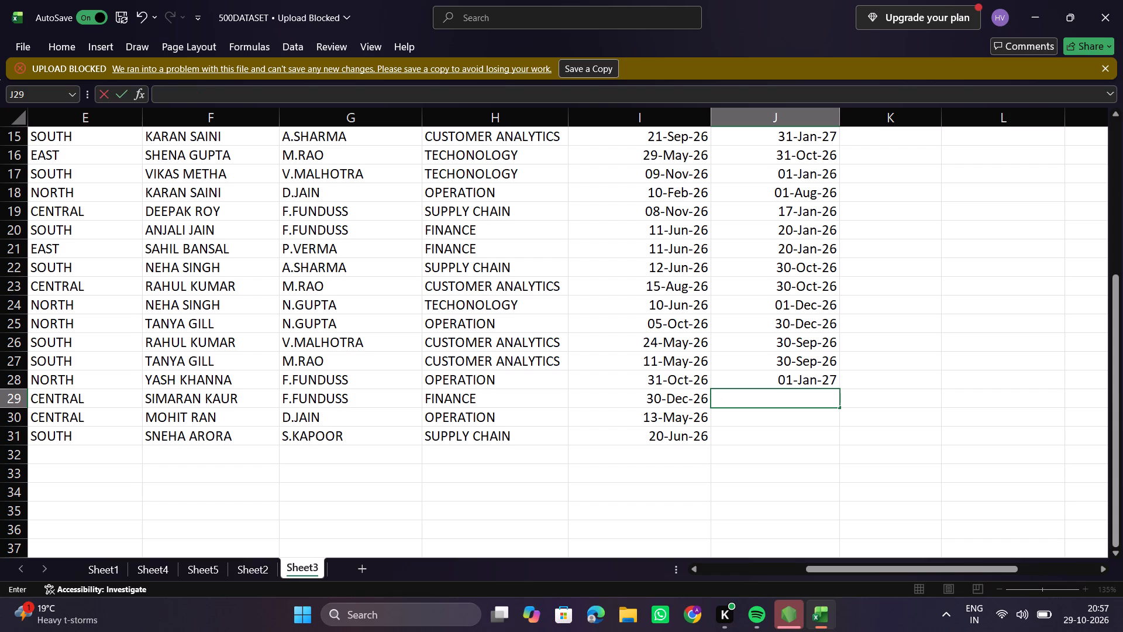
key(4)
key(m)
key(BackSpace)
text(april26)
key(Return)
Enter target end dates 20-Mar-26 for PRJ-4029 in J30 and 21-Sep-26 for PRJ-4030 in J31.
key(2)
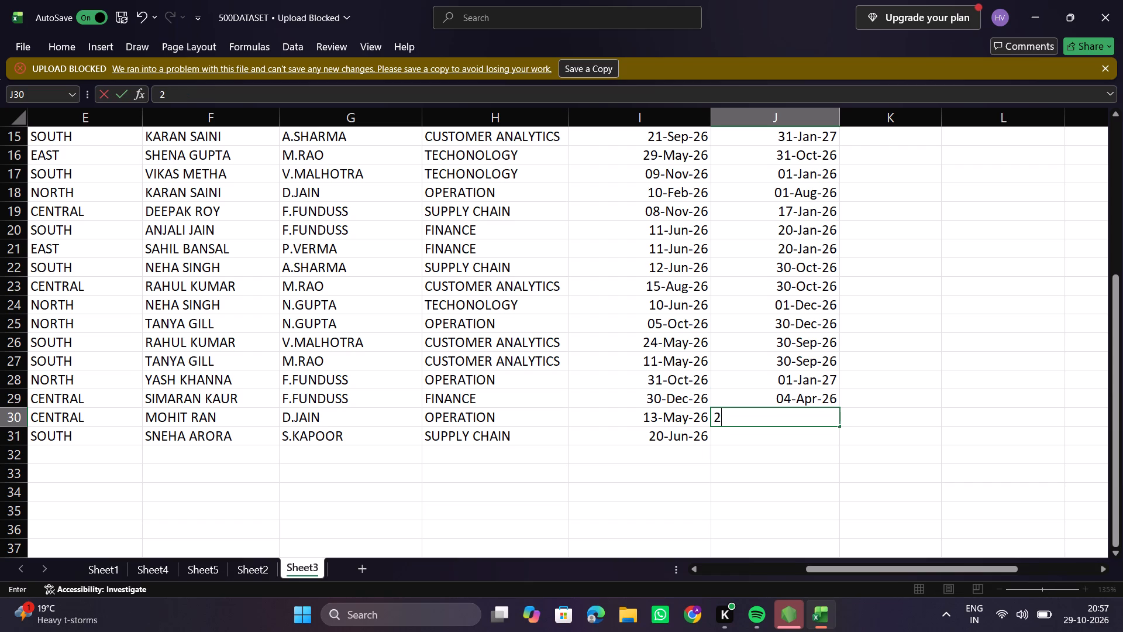
text(0march)
text(2026)
key(Return)
text(21)
key(minus)
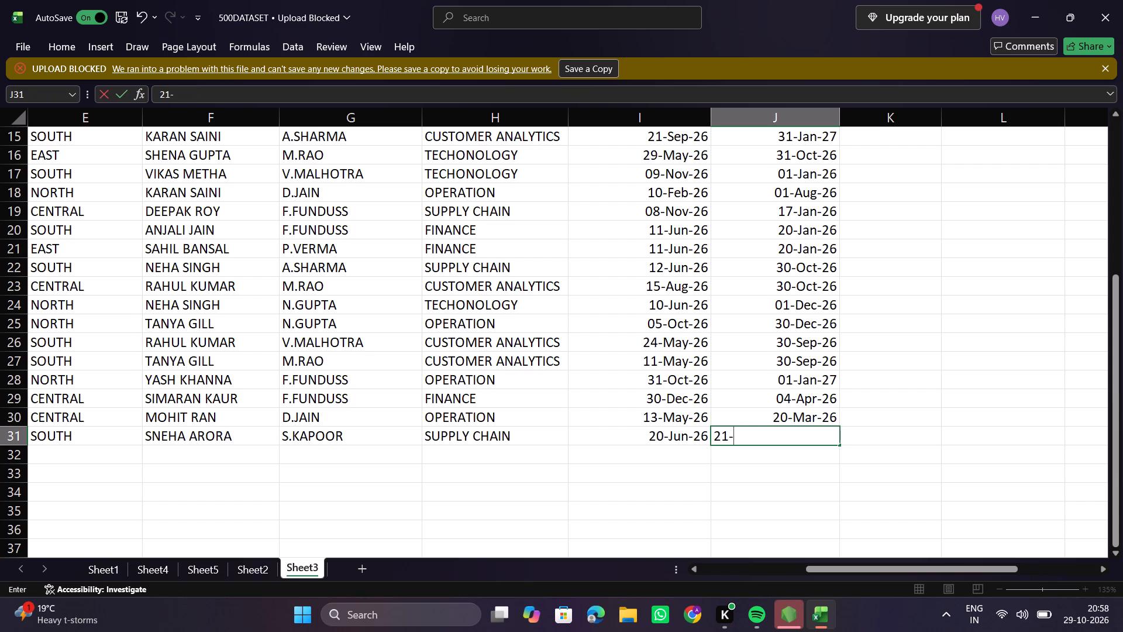
text(sep2026)
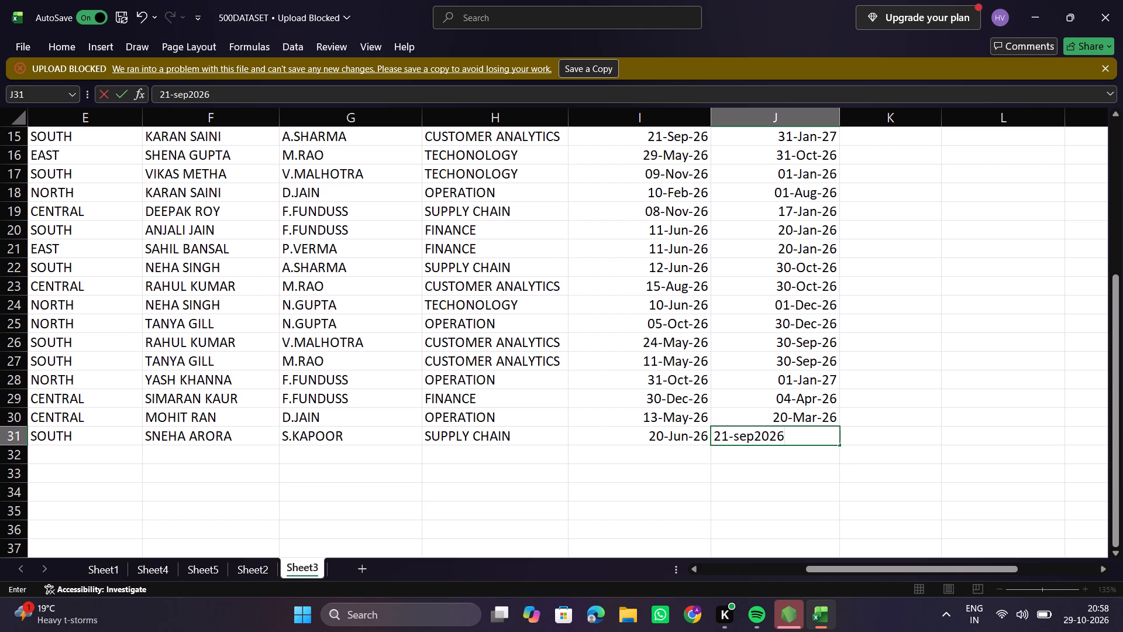
key(Return)
Append a percent sign to the column heading in K1 so it reads COMPLRTION%.
scroll(765, 267, left, 5)
scroll(765, 267, up, 4)
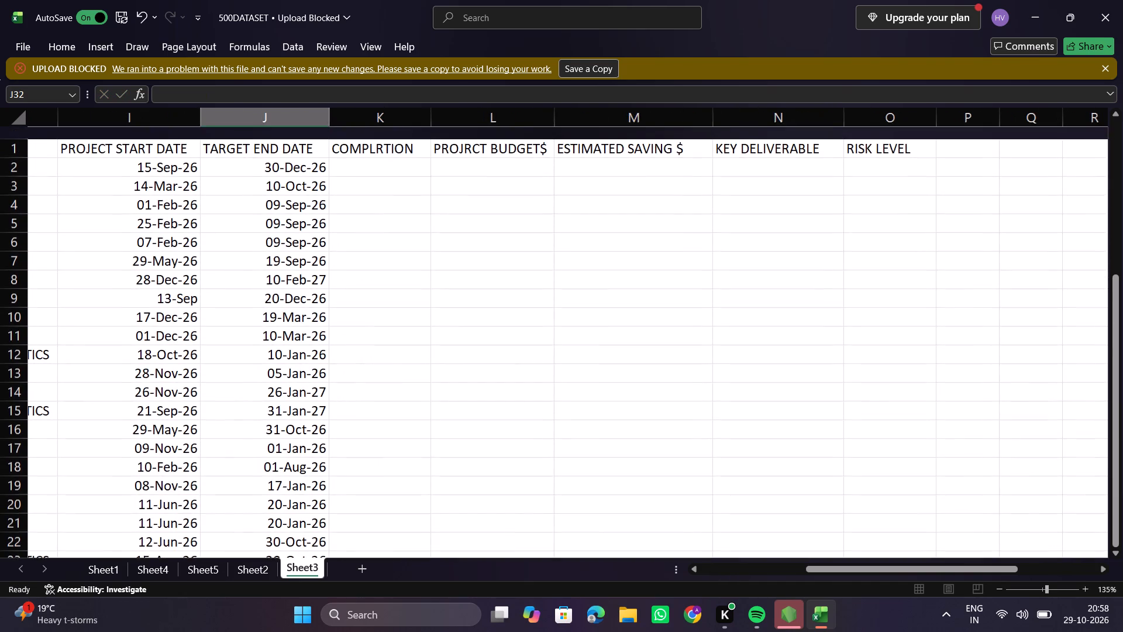
scroll(765, 267, up, 1)
click(363, 153)
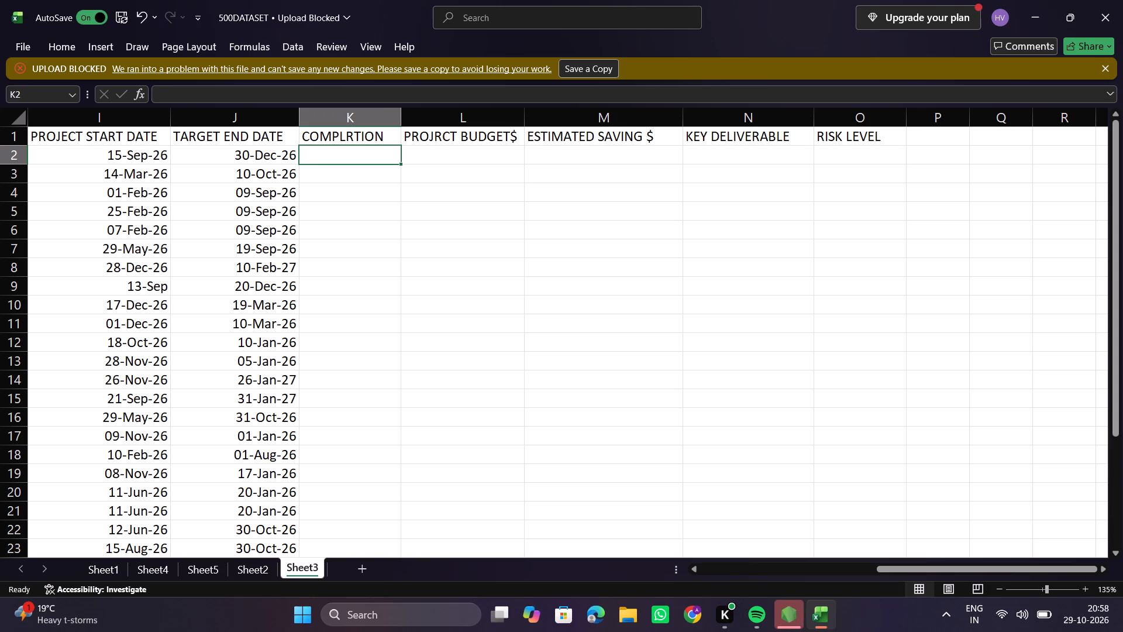
click(388, 137)
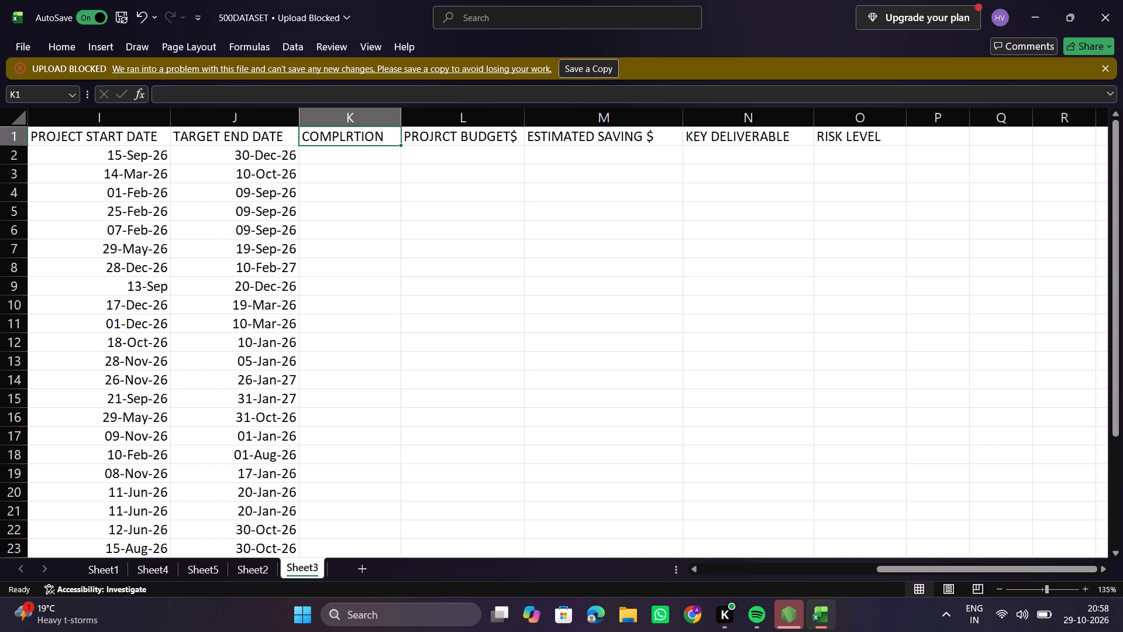
double_click(385, 136)
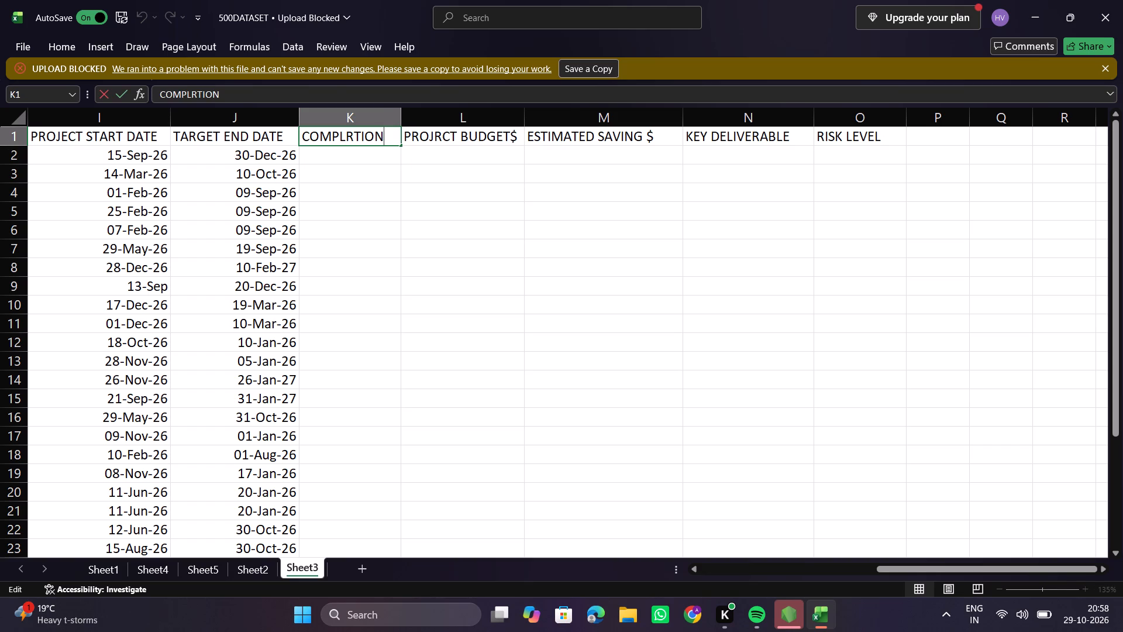
key(shift+percent)
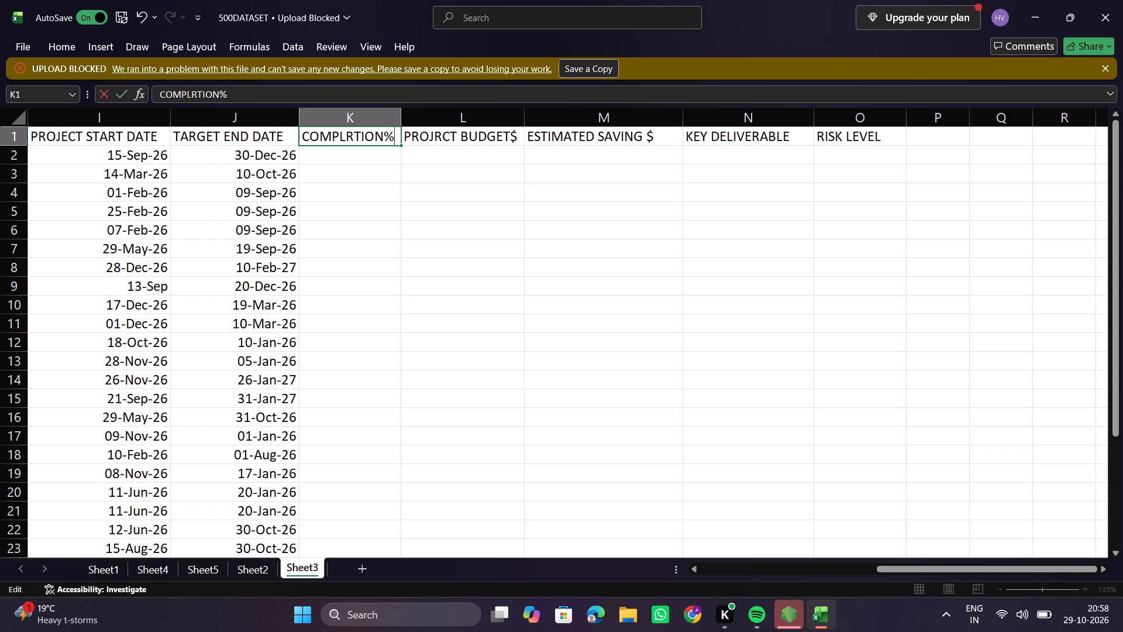
key(Return)
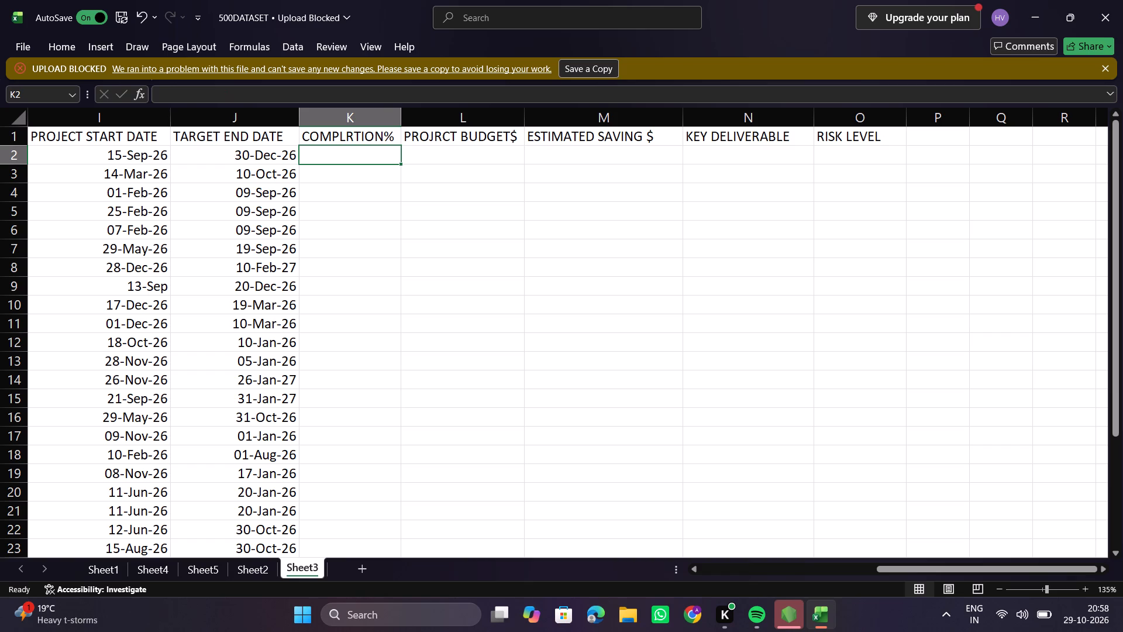
Enter completion percentages 55 in K2, 85 in K3 and 75 in K4 as plain numbers.
text(55)
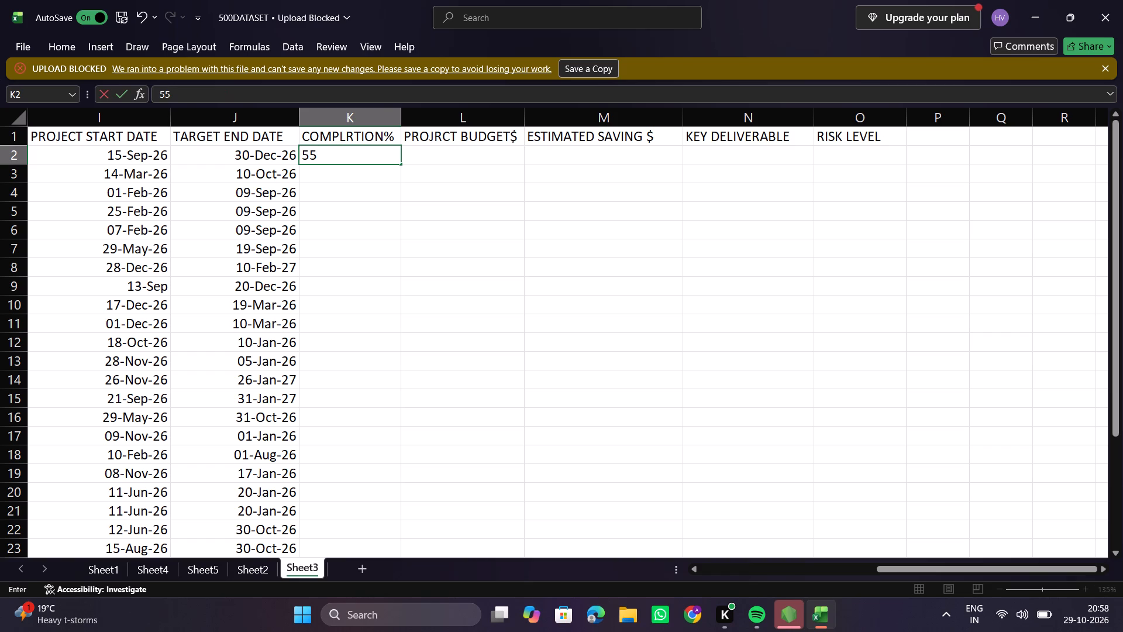
key(ctrl+shift+4)
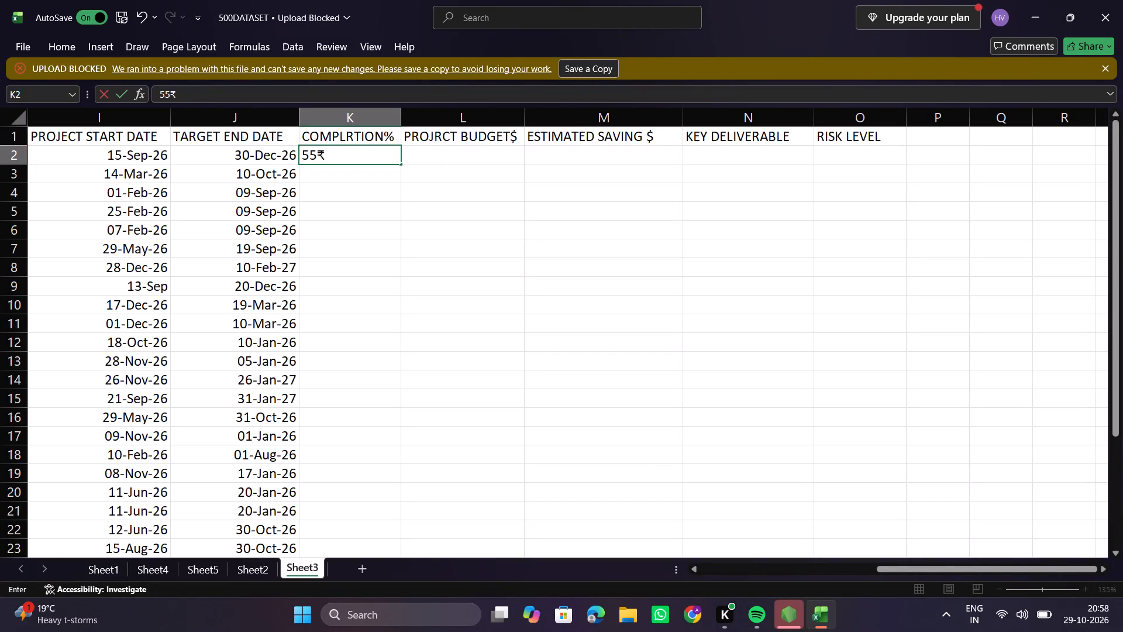
key(BackSpace)
key(Return)
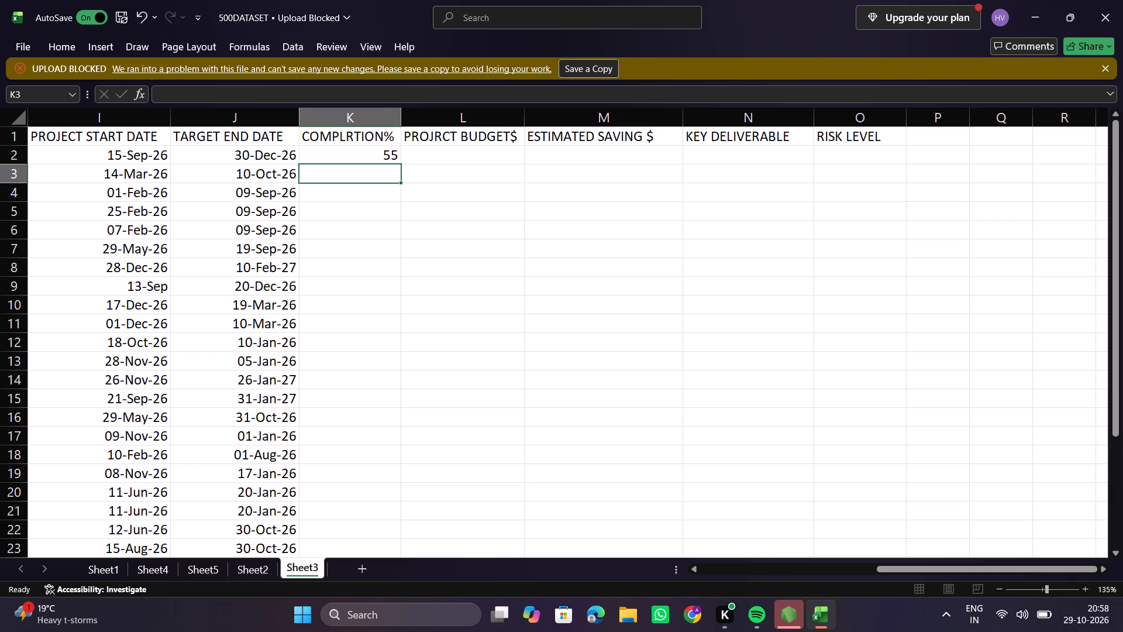
text(85)
key(Return)
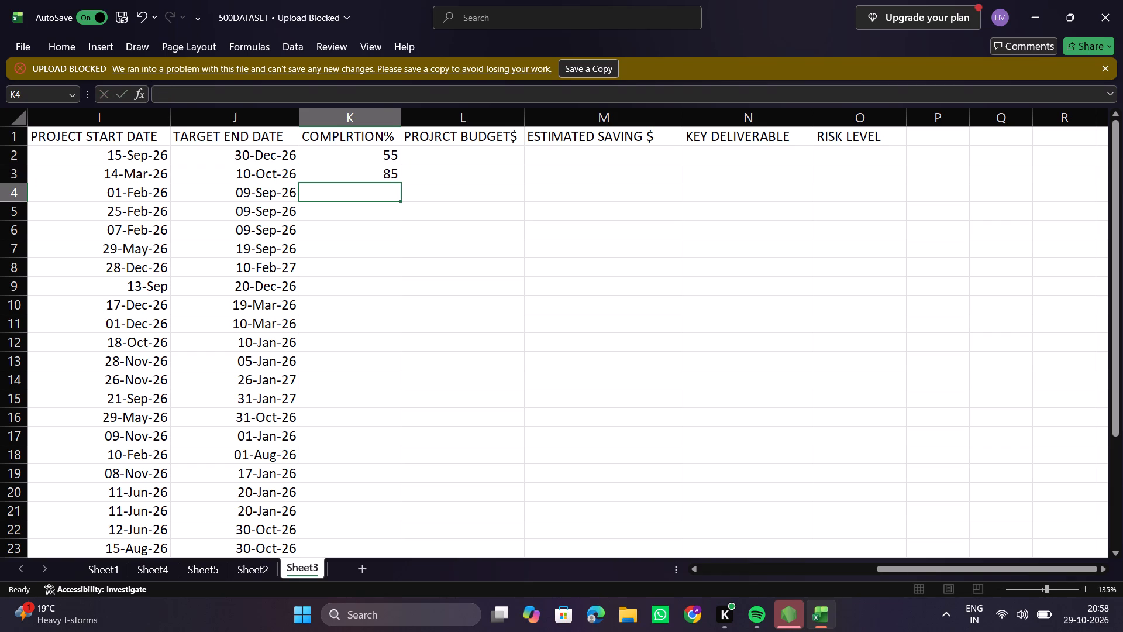
text(76)
key(BackSpace)
key(5)
key(Return)
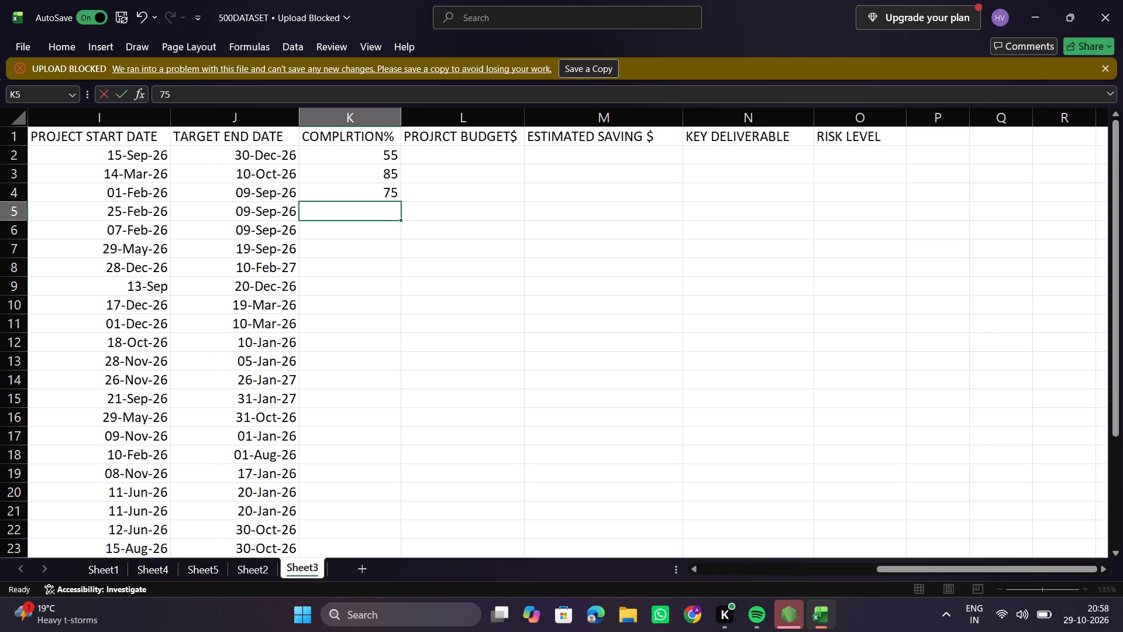
Enter completion percentages 40 in K5, 45 in K6 and 85 in K7.
text(40)
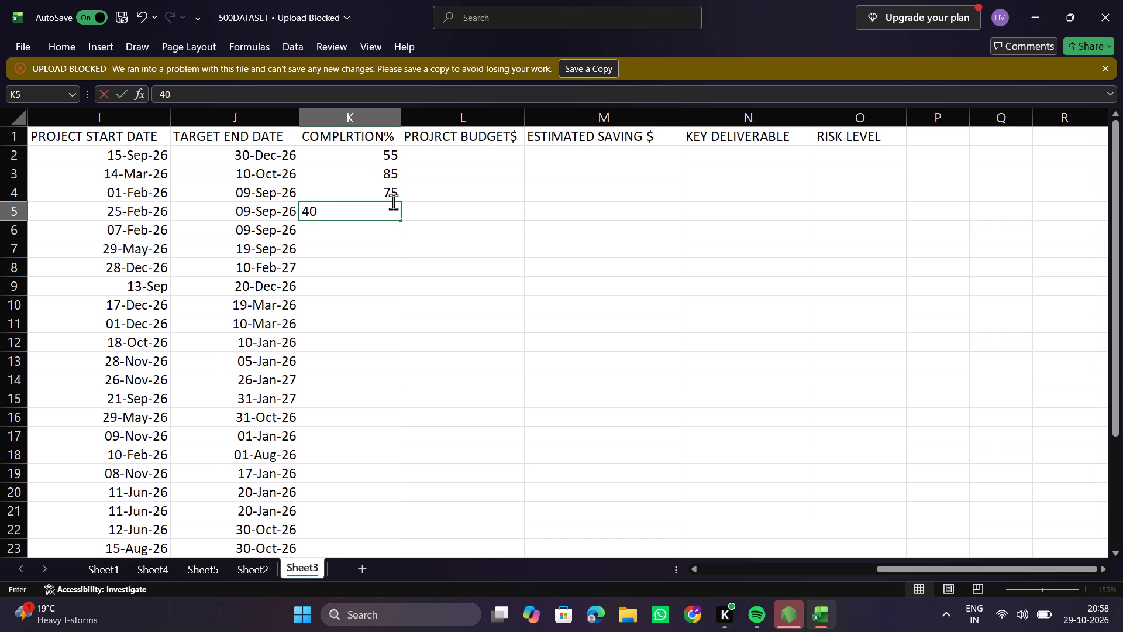
key(Return)
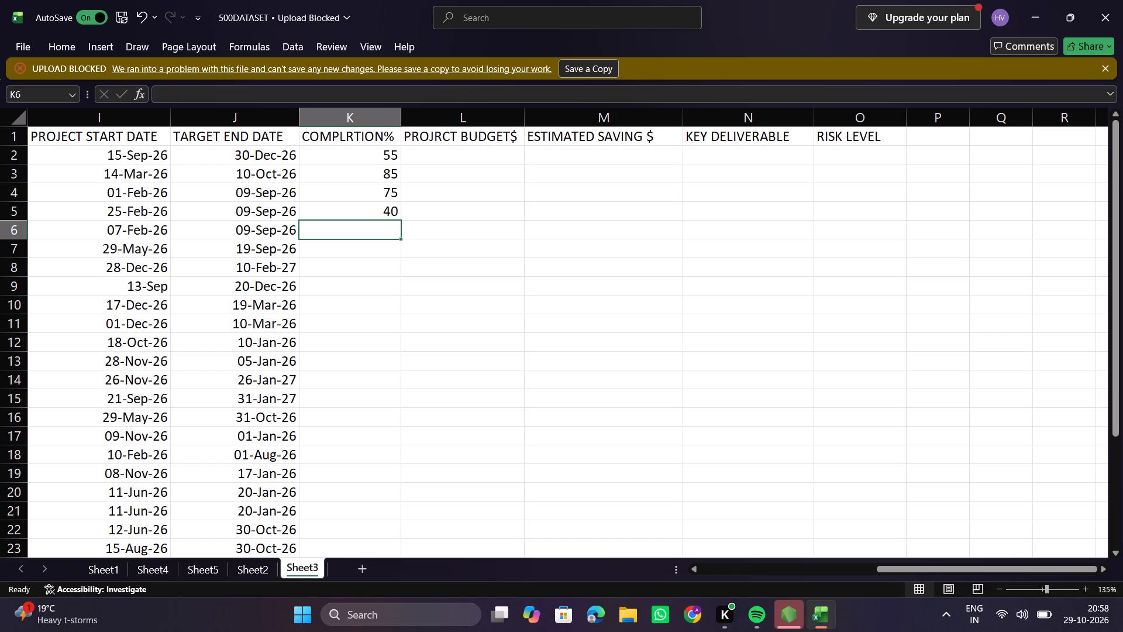
key(5)
key(BackSpace)
text(45)
key(Return)
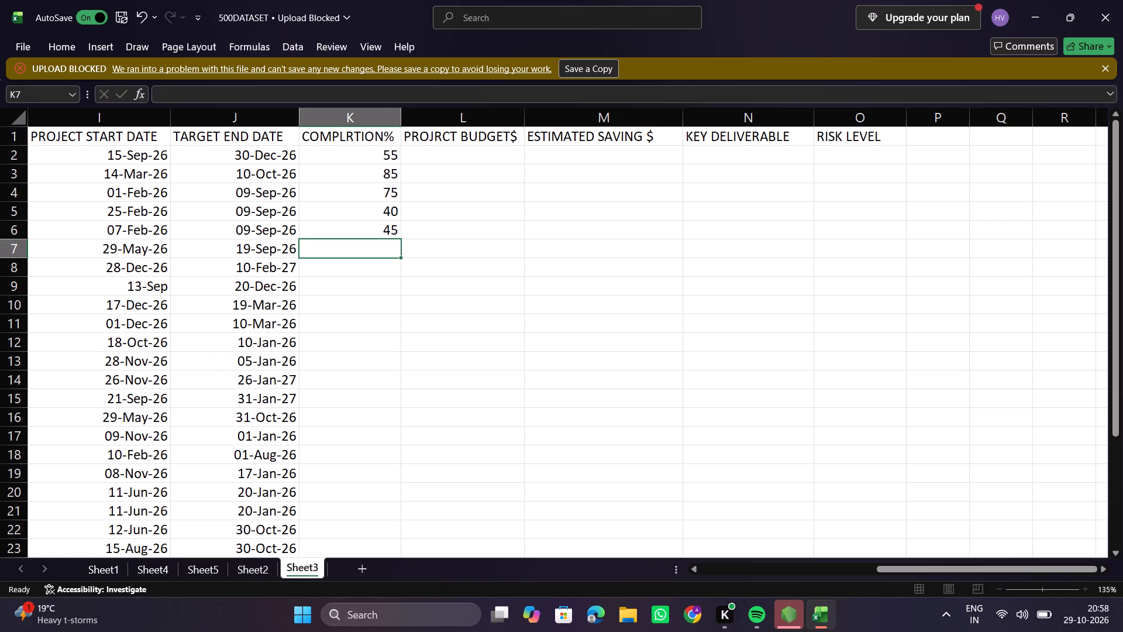
text(85)
key(Return)
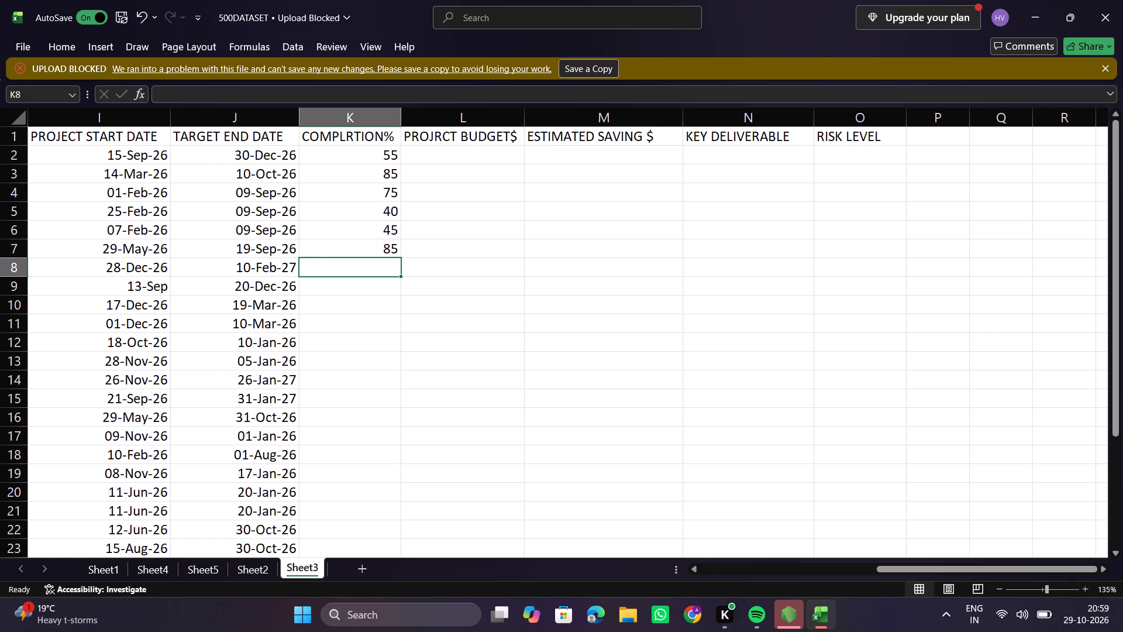
Enter completion percentages 20 in K8, 10 in K9, 100 in K10 and 45 in K11.
text(20)
key(Return)
text(10)
key(Return)
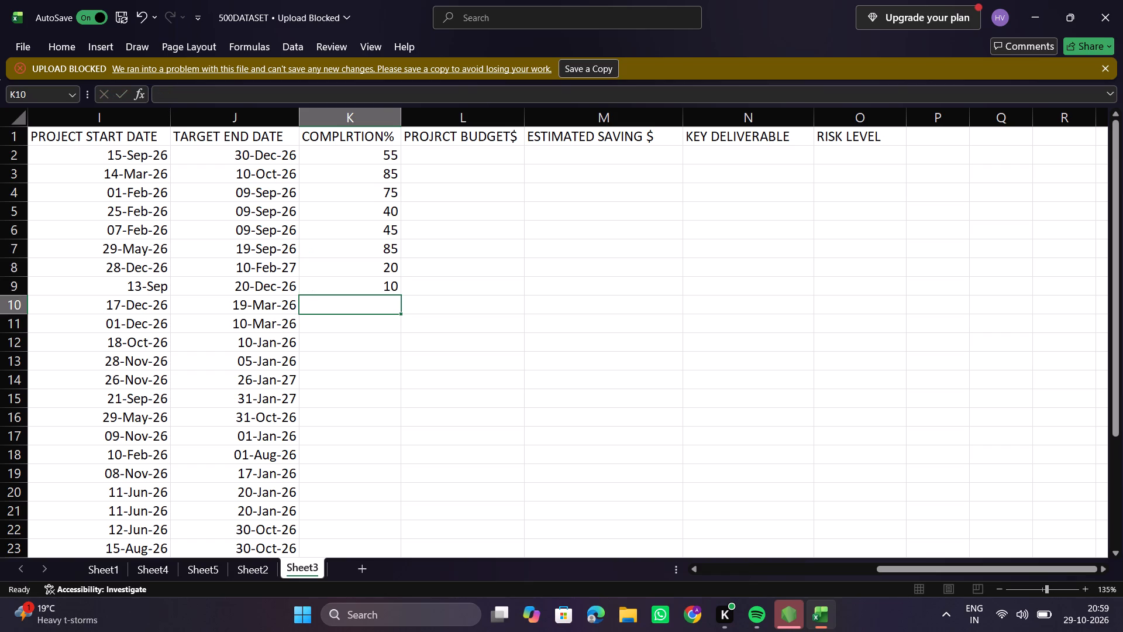
text(100)
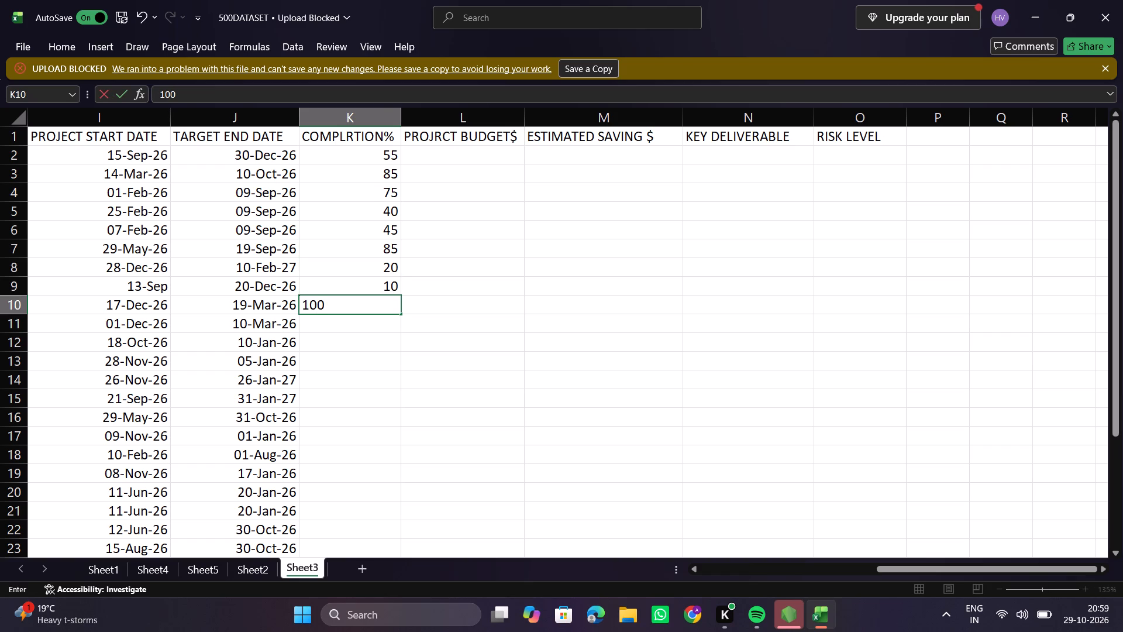
key(Return)
text(45)
key(Return)
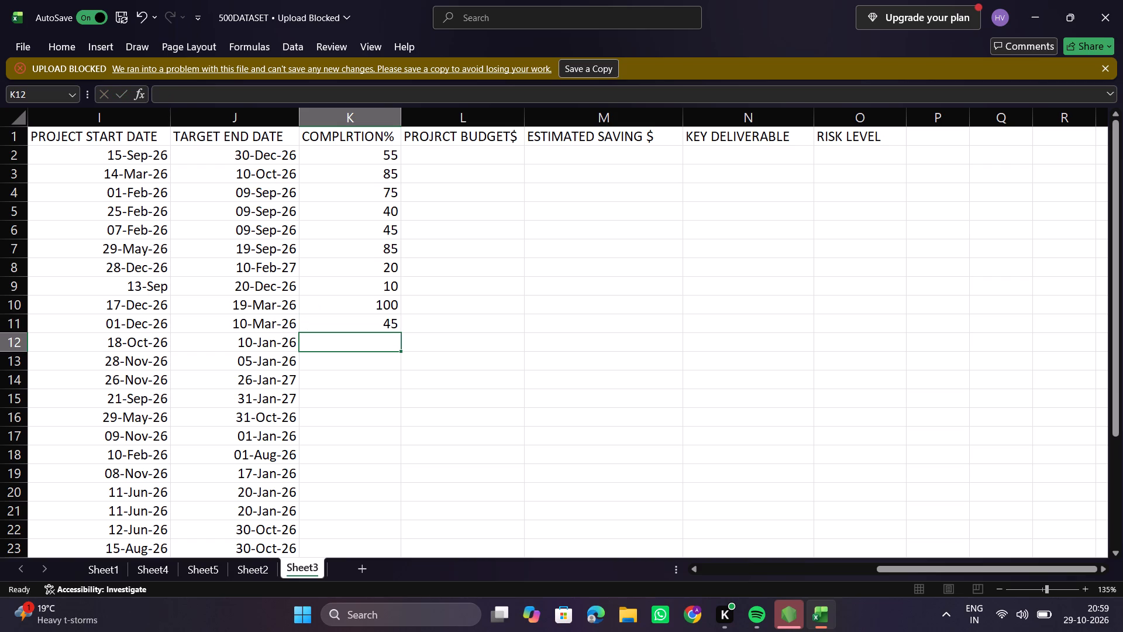
Enter completion percentages 65 in K12, 0 in K13 and 35 in K14.
text(65)
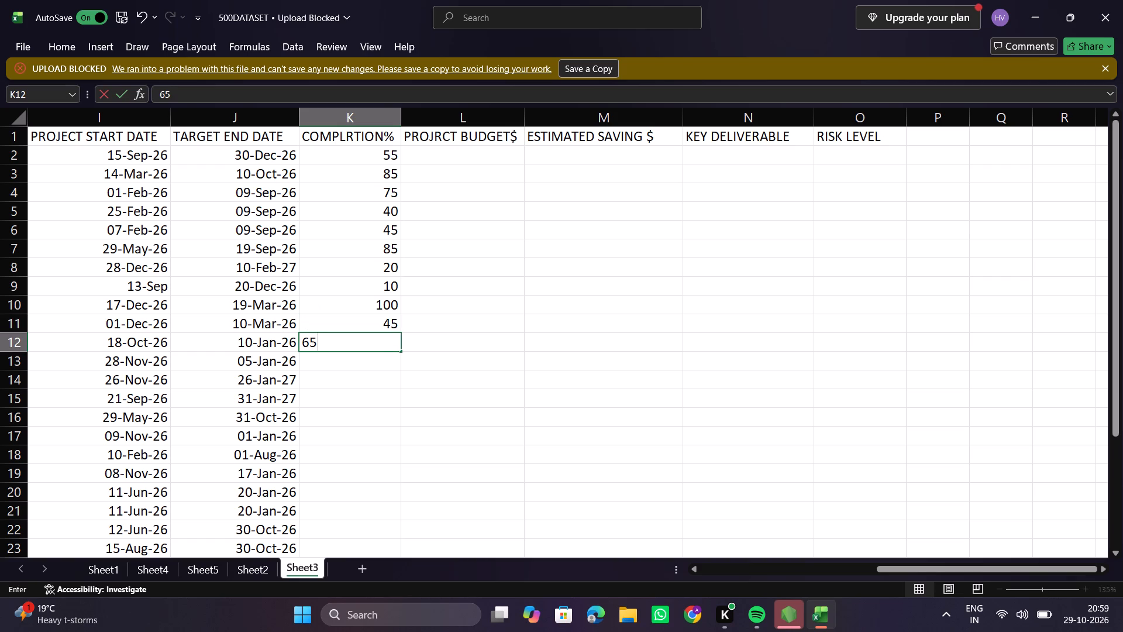
key(Return)
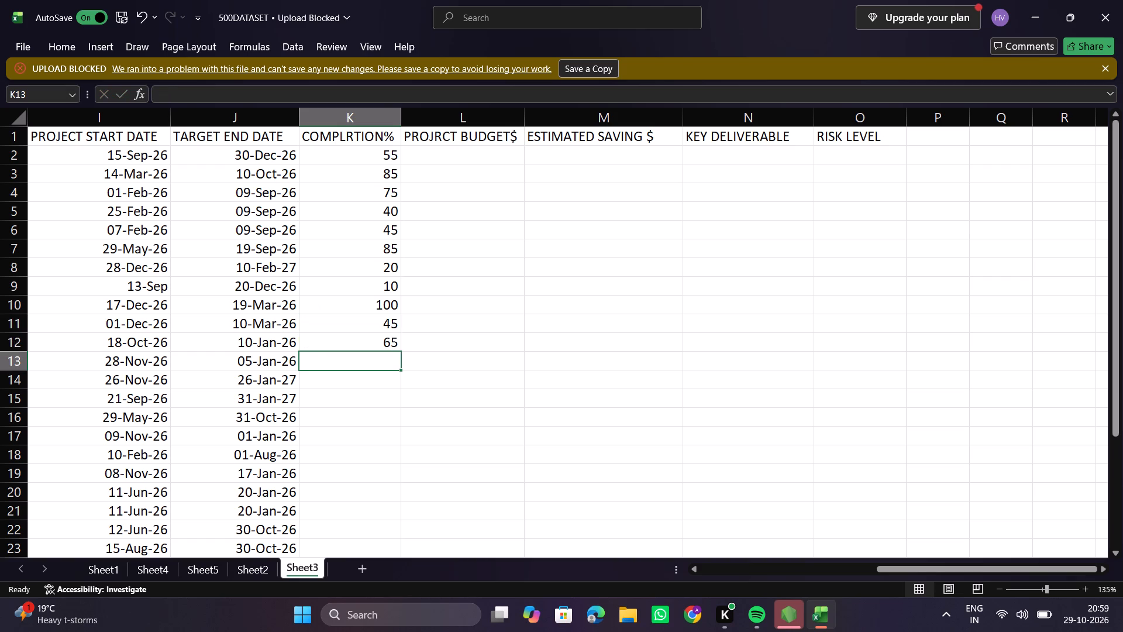
key(0)
key(Return)
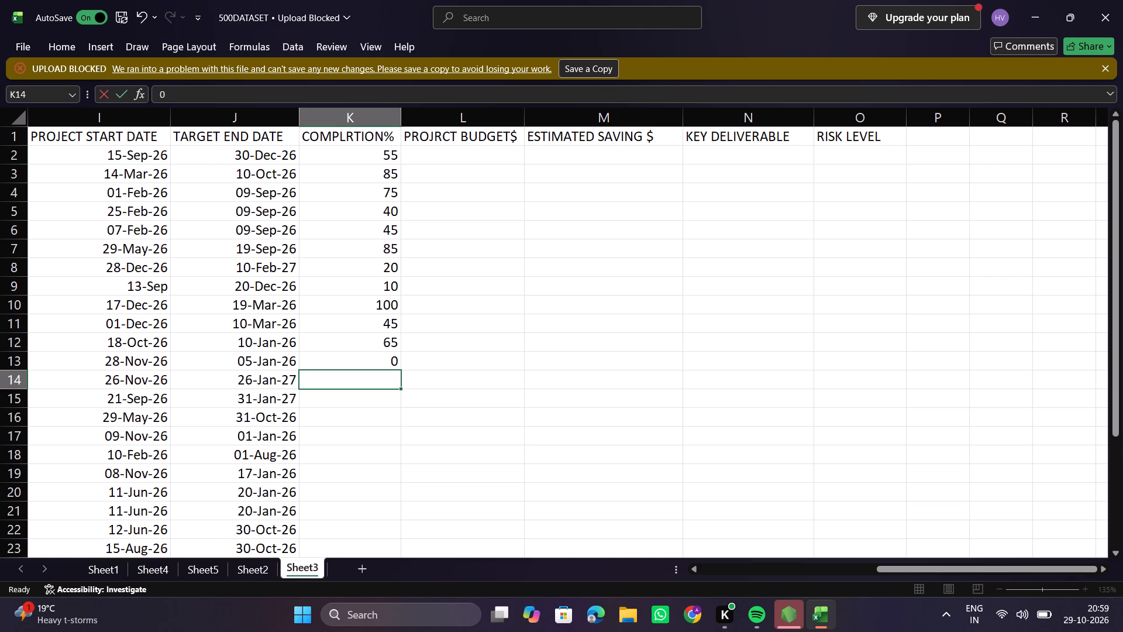
text(35)
key(Return)
Enter completion percentages 95 in K15 and 75 in K16.
text(987)
key(BackSpace)
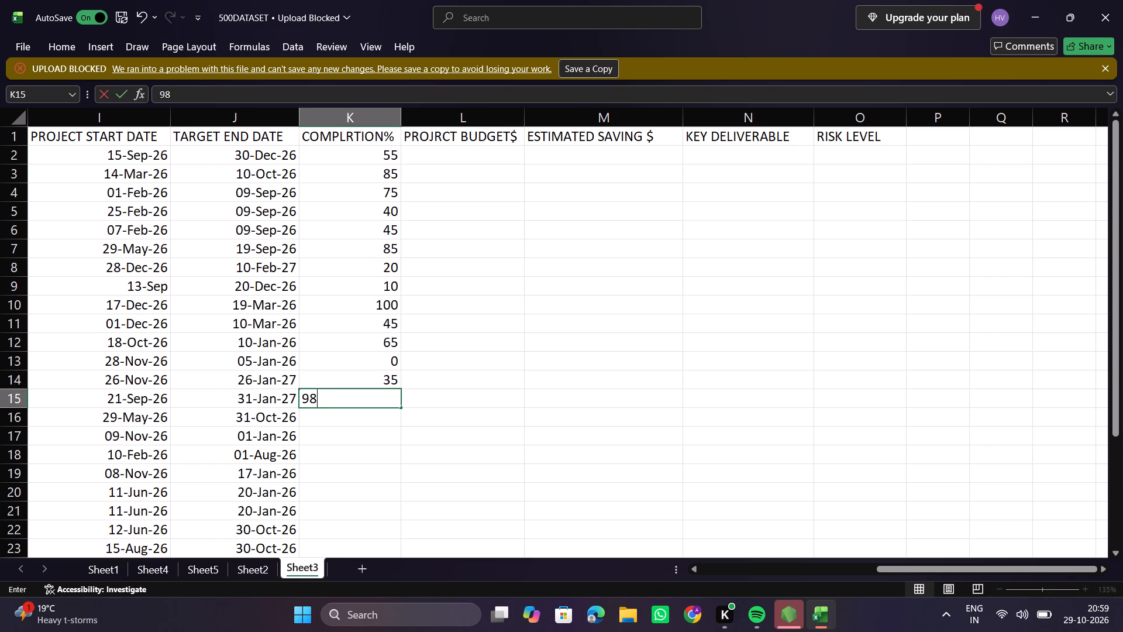
key(BackSpace)
key(6)
key(BackSpace)
key(5)
key(Return)
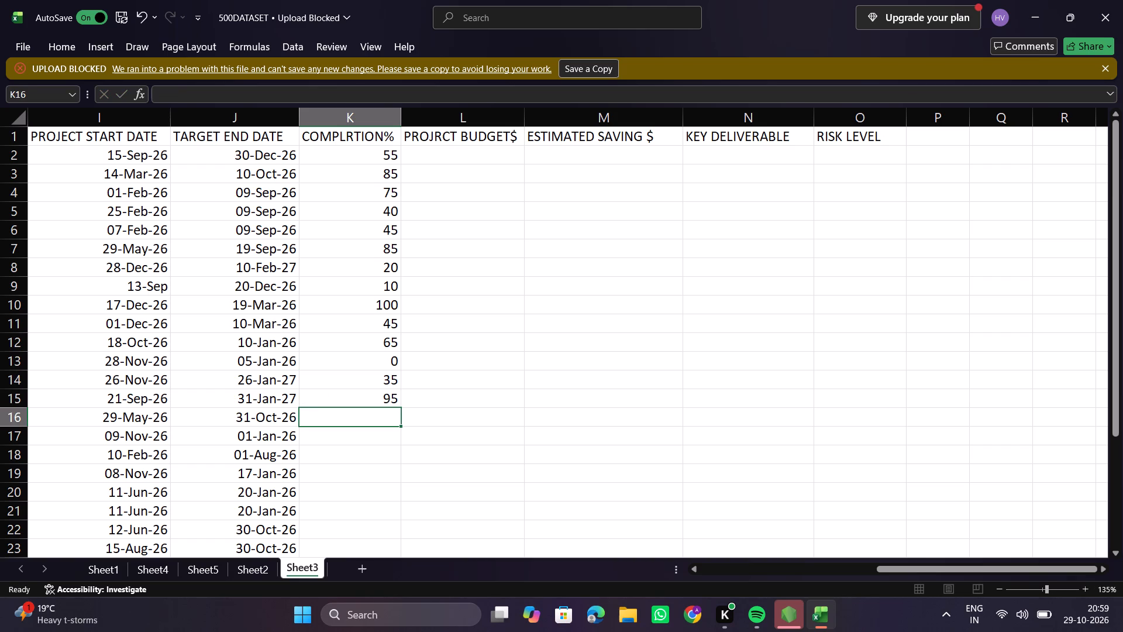
text(76)
key(BackSpace)
key(5)
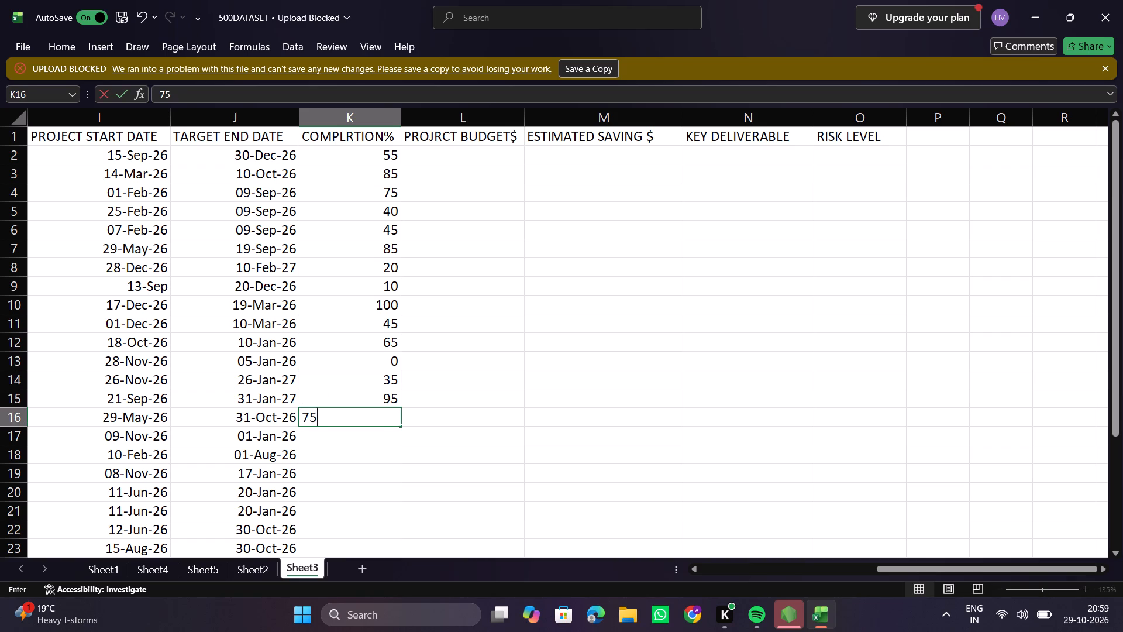
key(Return)
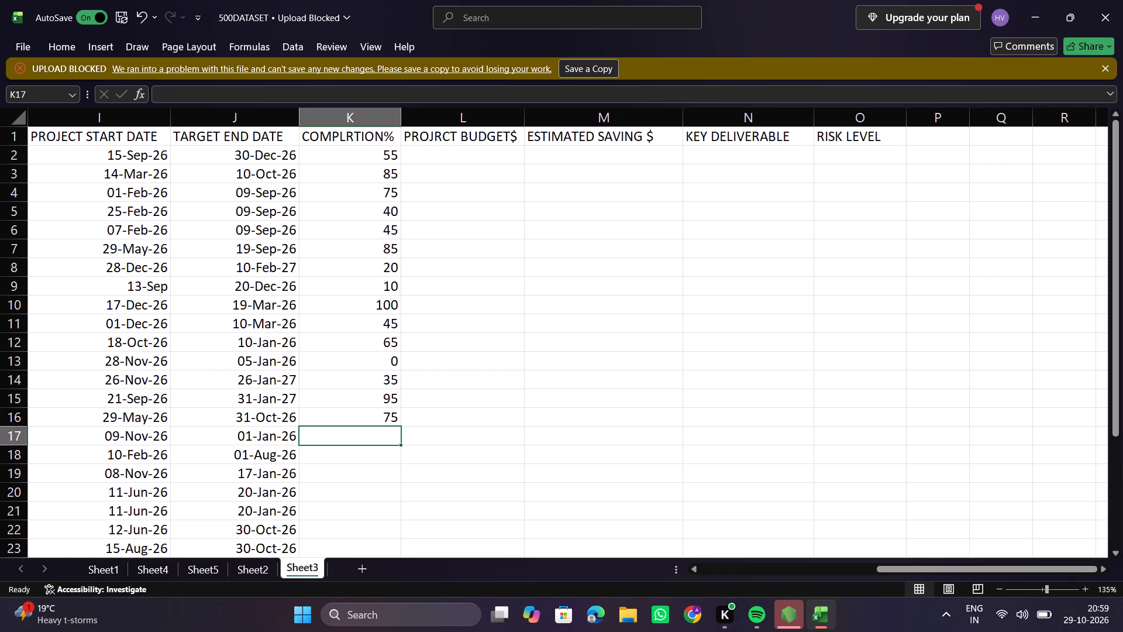
Enter completion values 0 in K17, 35 in K18, 7-0 in K19 and 35 in K20.
key(0)
key(Return)
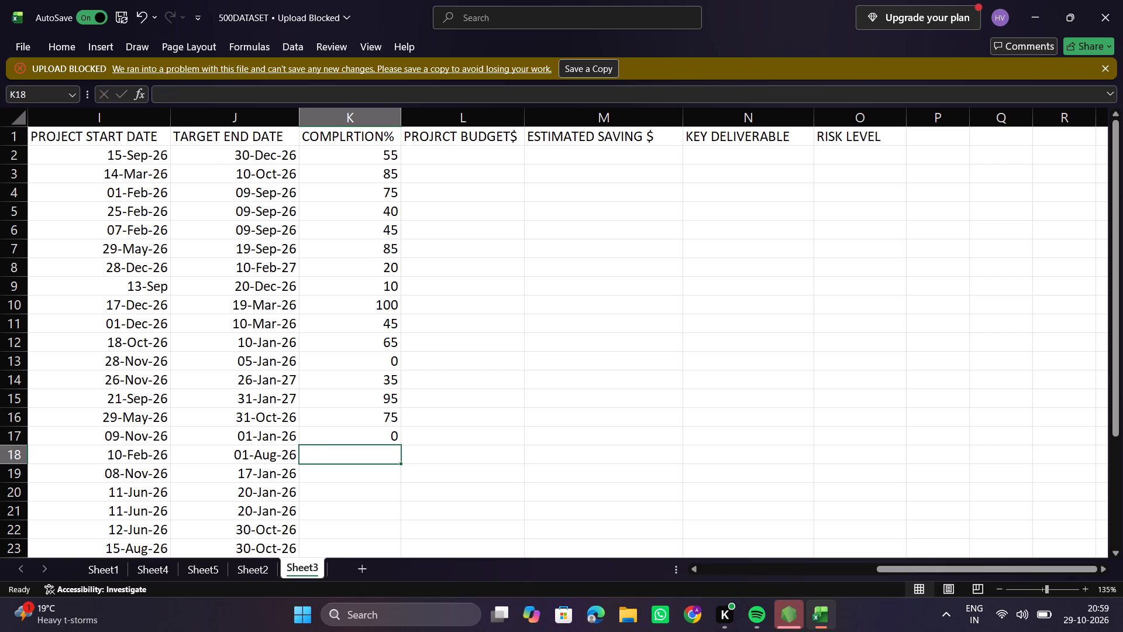
text(35)
key(Return)
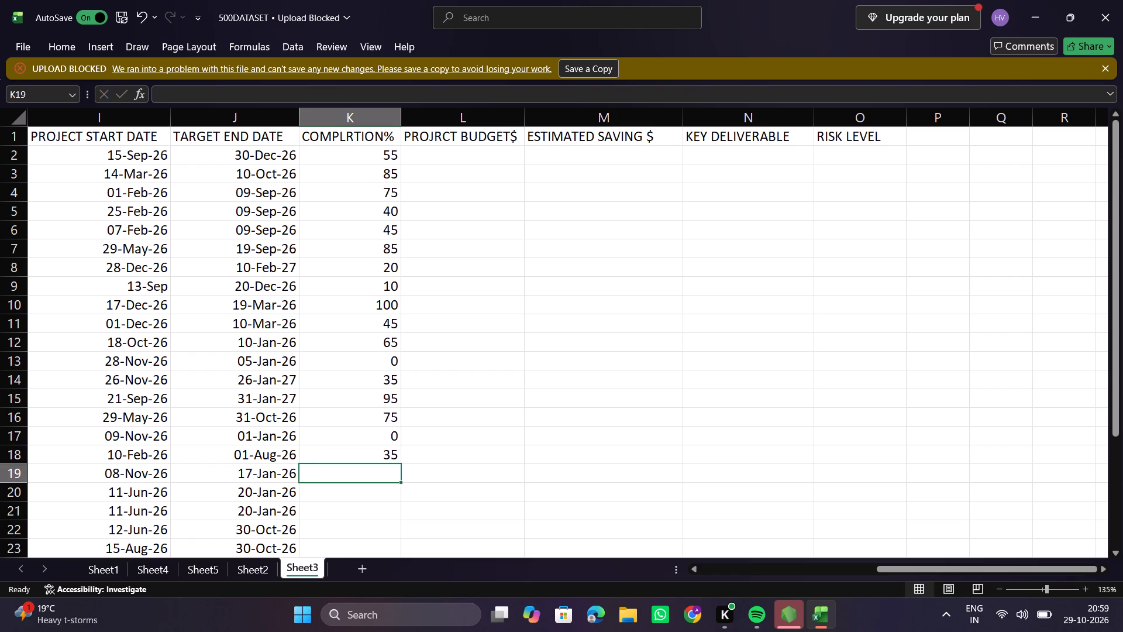
text(7-0)
key(Return)
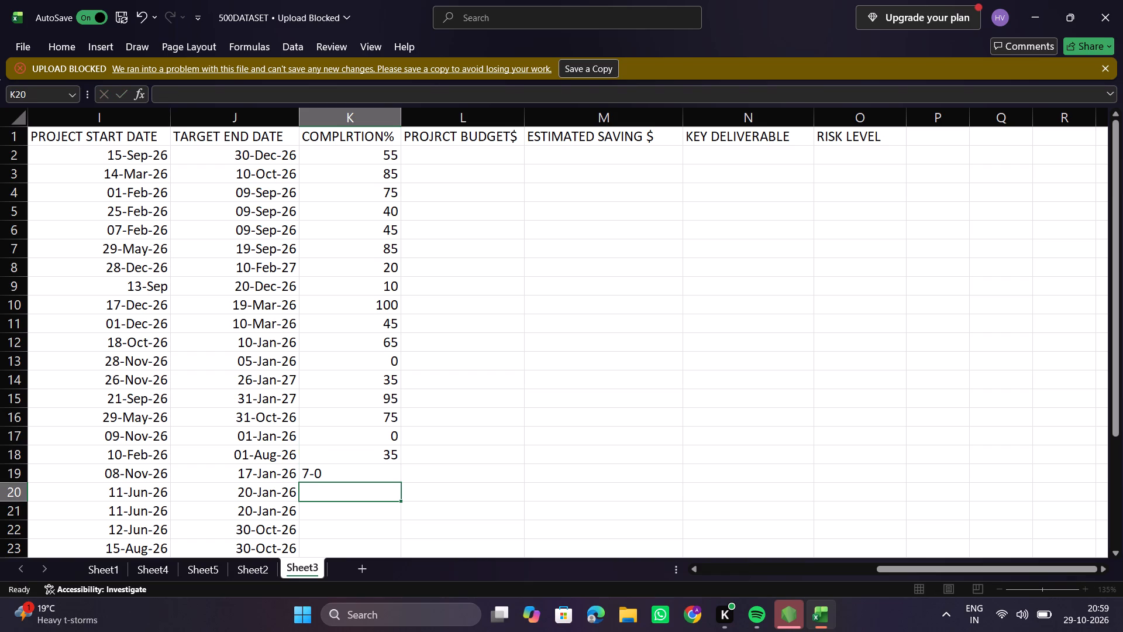
text(35)
key(Return)
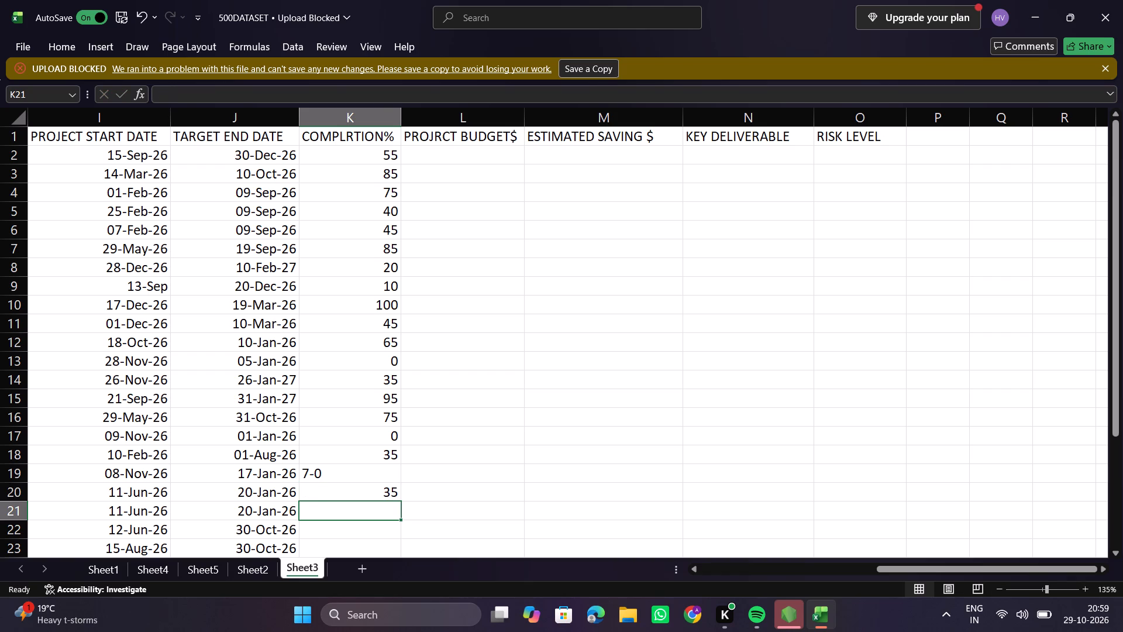
Enter completion percentages 0 in K21, 75 in K22, 75 in K23 and 20 in K24.
key(0)
key(Return)
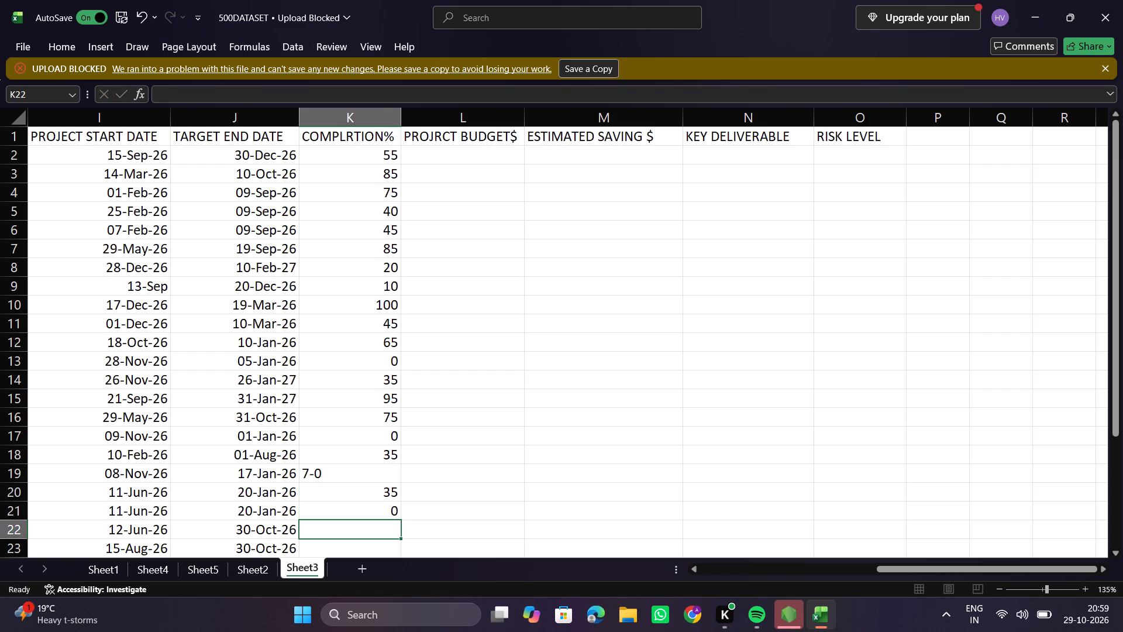
text(75)
key(Return)
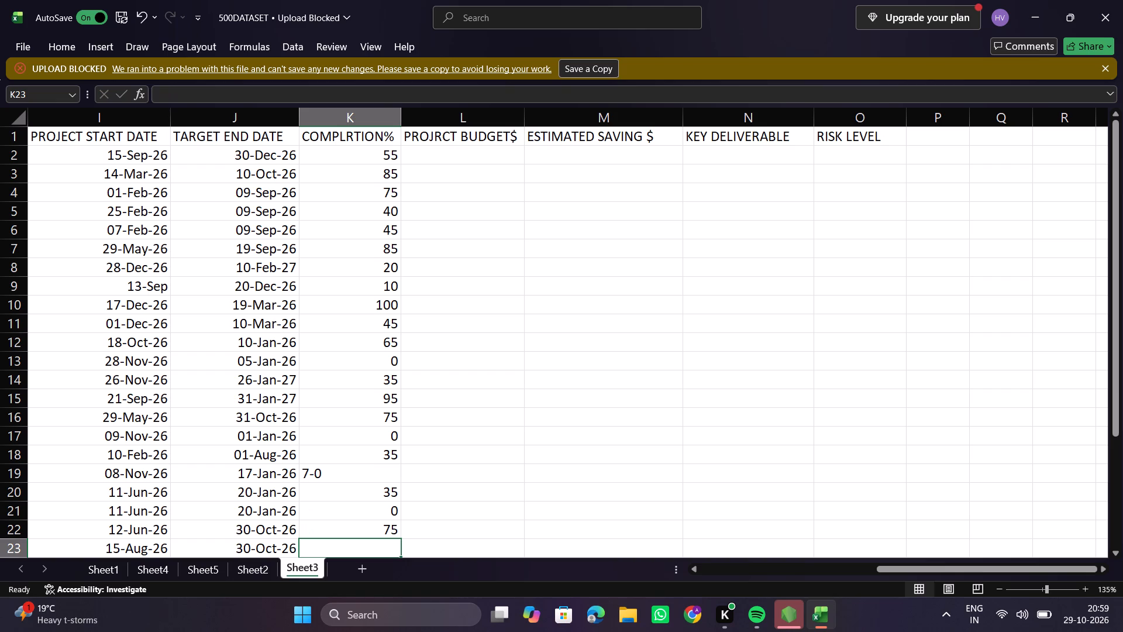
key(7)
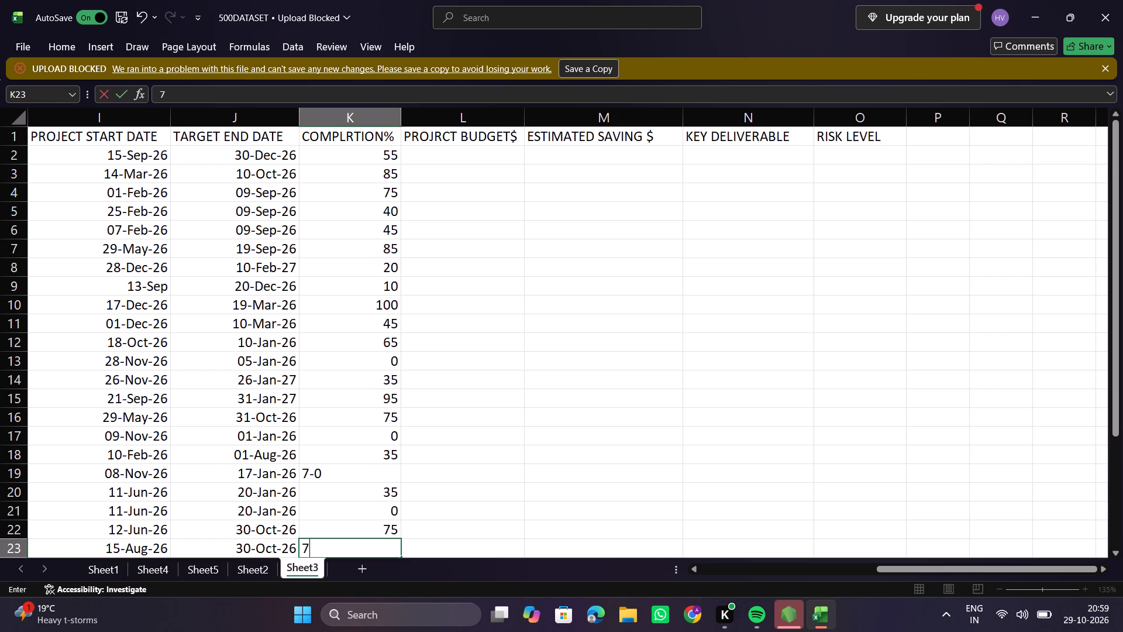
key(6)
key(BackSpace)
key(5)
key(Return)
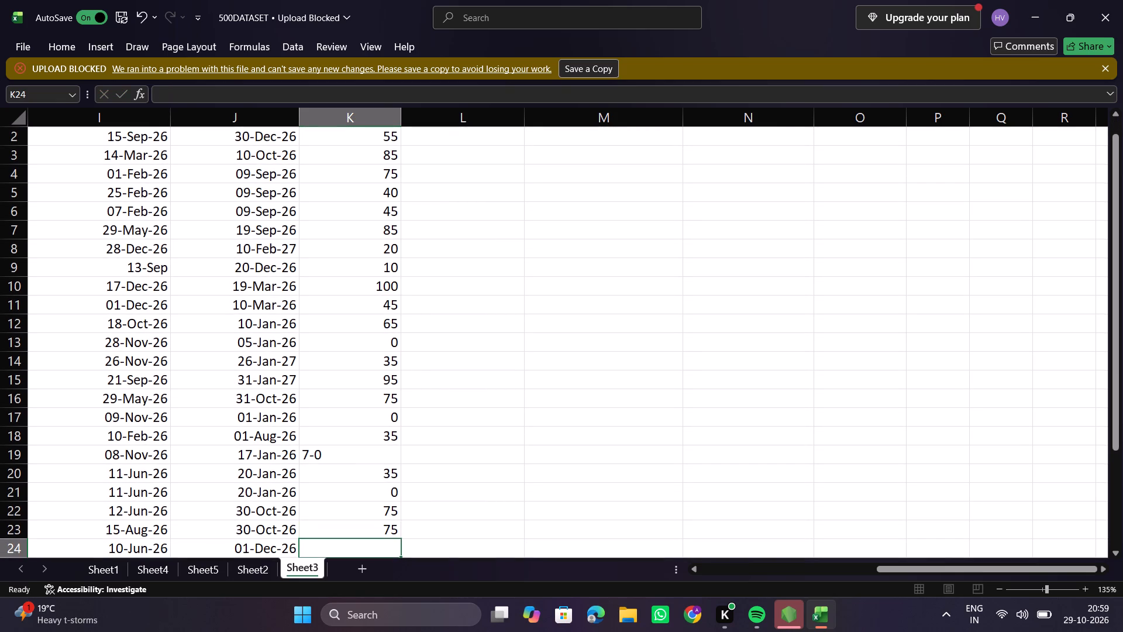
text(20)
key(Return)
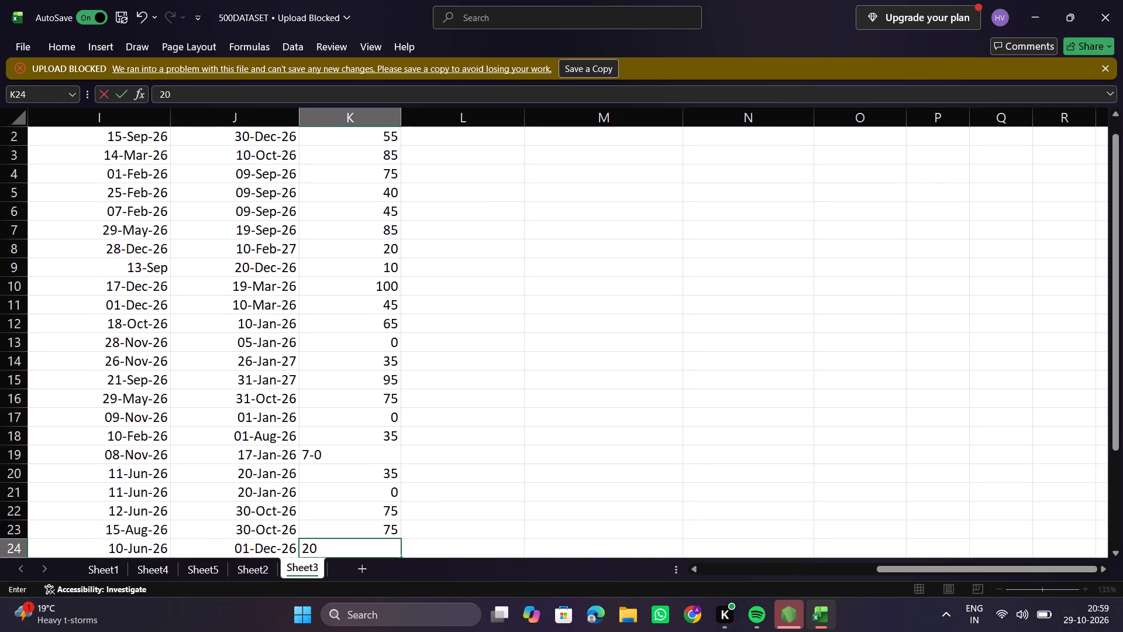
Replace the mistyped completion percentage in K19 with 10.
key(Right)
key(Up)
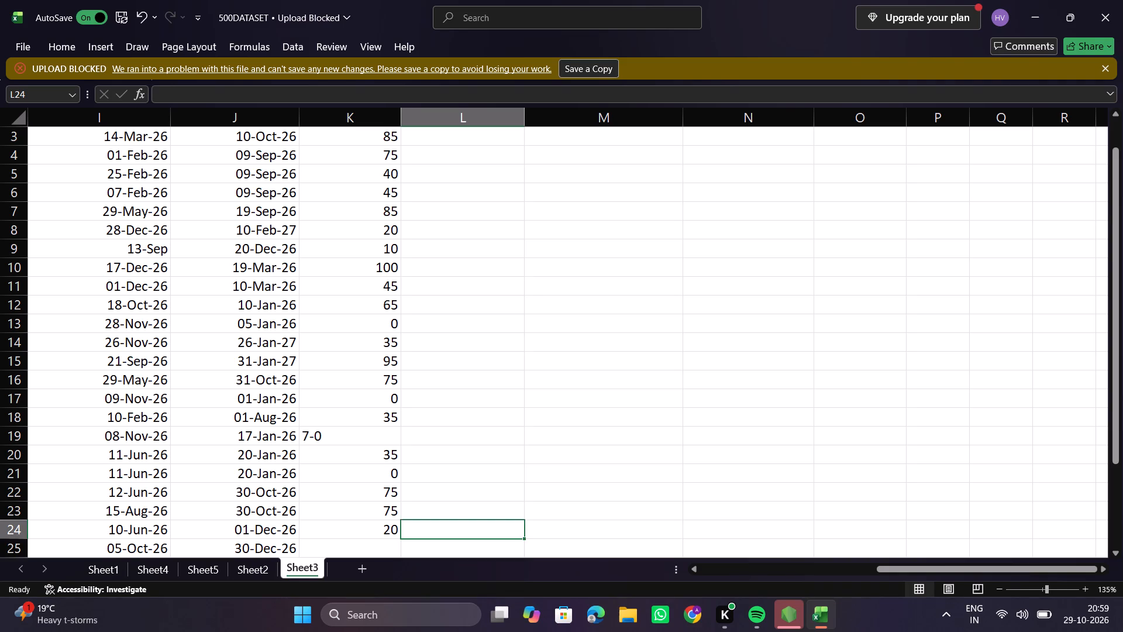
key(Up)
key(Up)
key(Up)
key(Up)
key(Up)
key(Left)
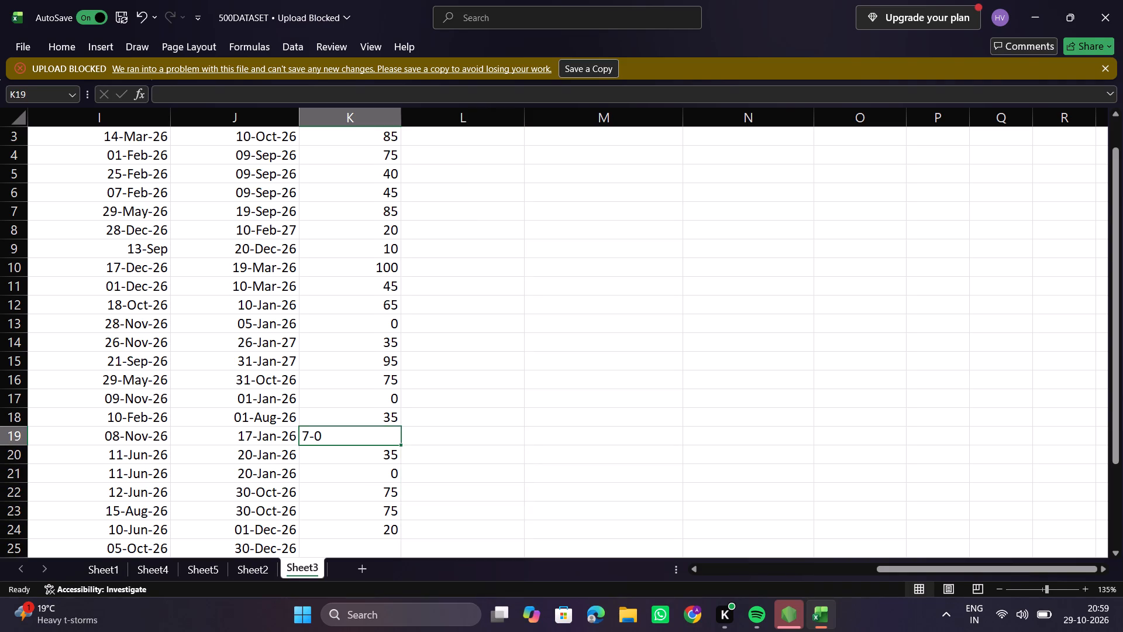
key(BackSpace)
text(10)
key(Return)
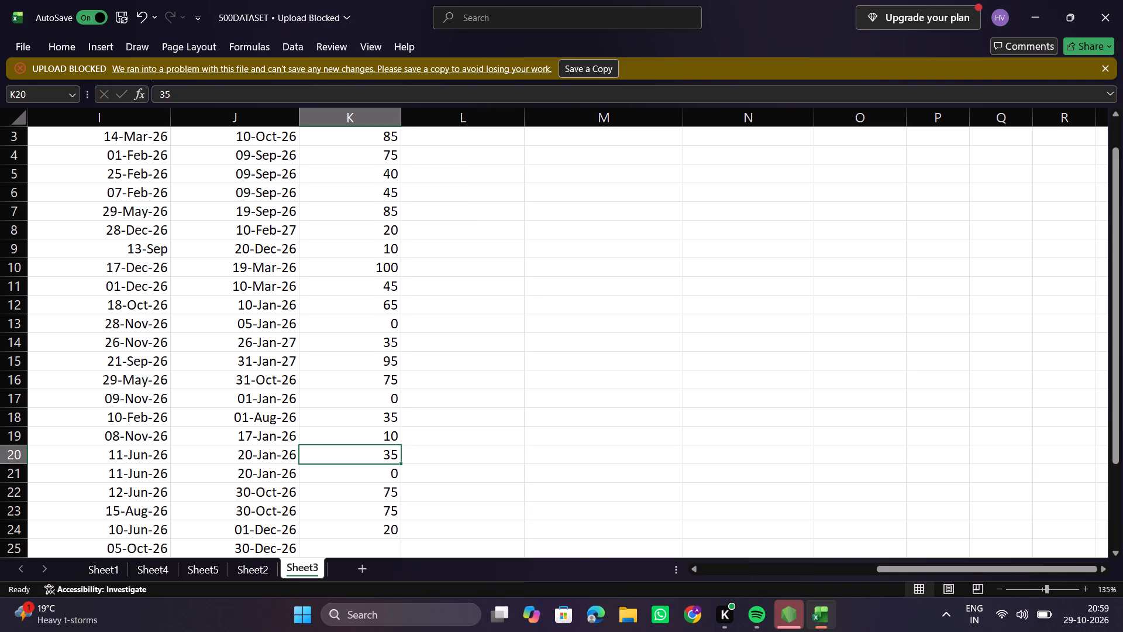
Enter a project budget of ₹650000 in L2.
key(Up)
key(Up)
key(Up)
key(Up)
key(Up)
key(Up)
key(Up)
key(Up)
key(Up)
key(Up)
key(Up)
key(Up)
key(Up)
key(Up)
key(Up)
key(Up)
key(Up)
key(Up)
key(Up)
key(Up)
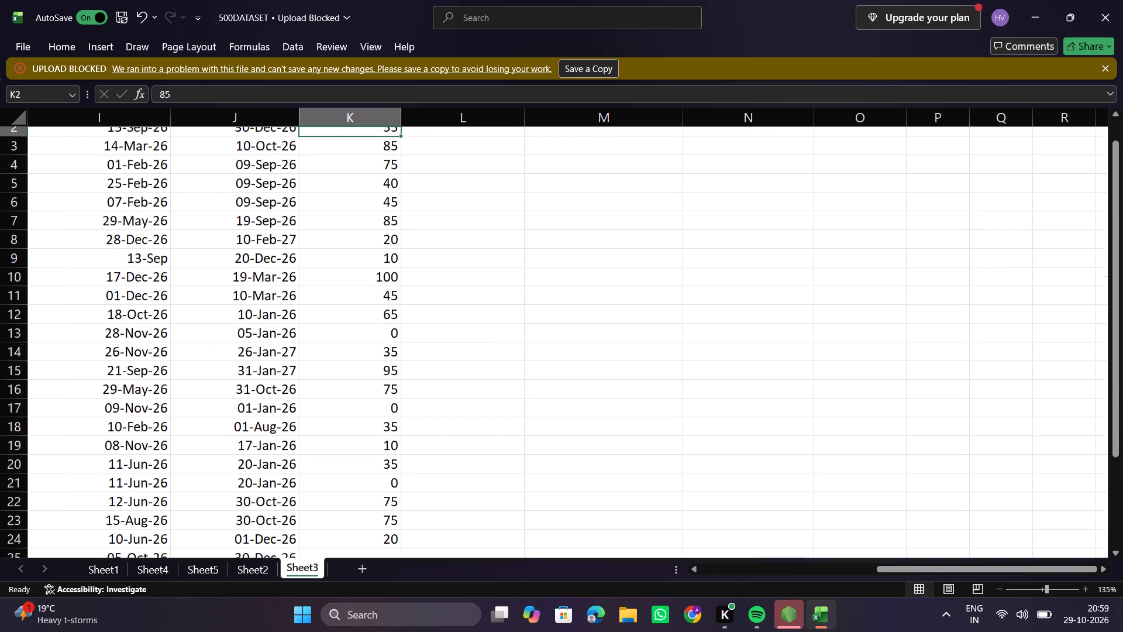
key(Down)
key(Right)
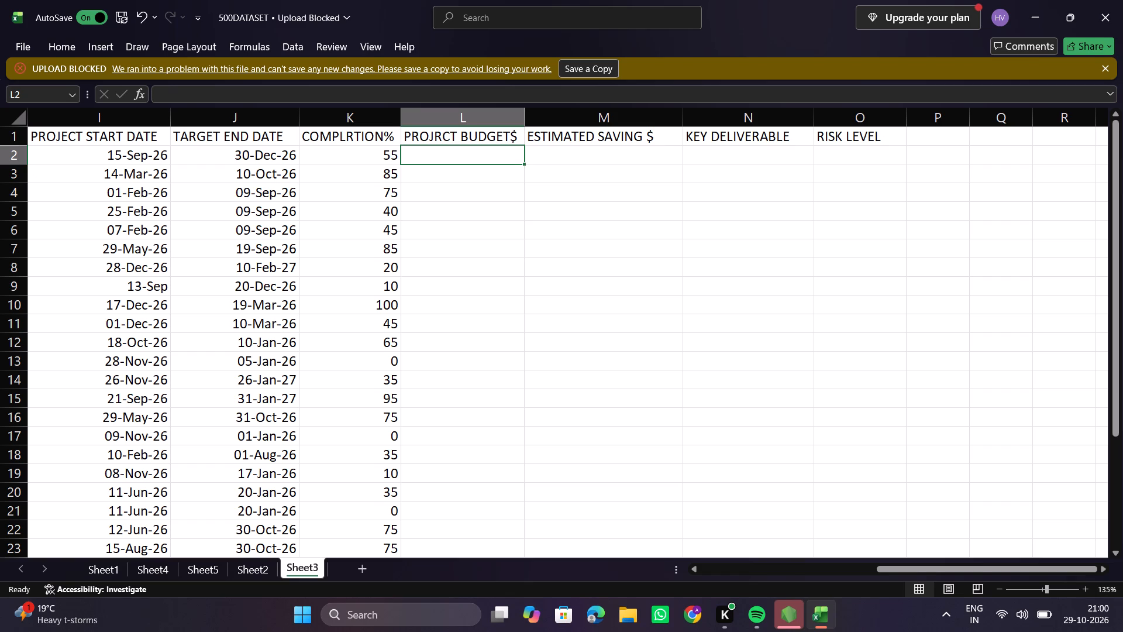
key(ctrl+shift+4)
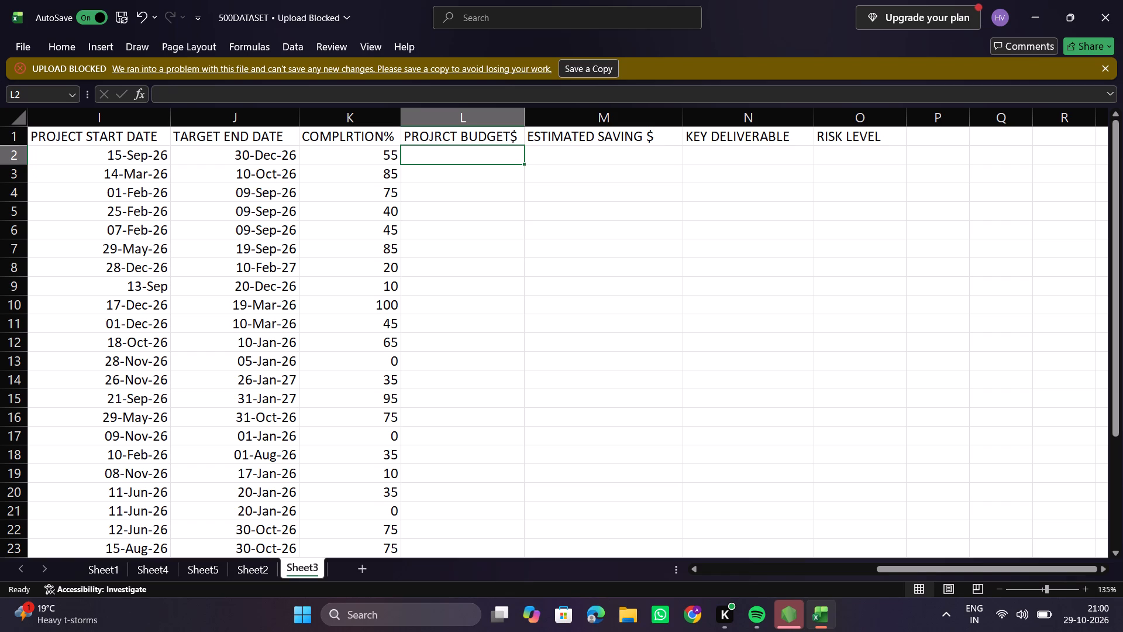
click(445, 155)
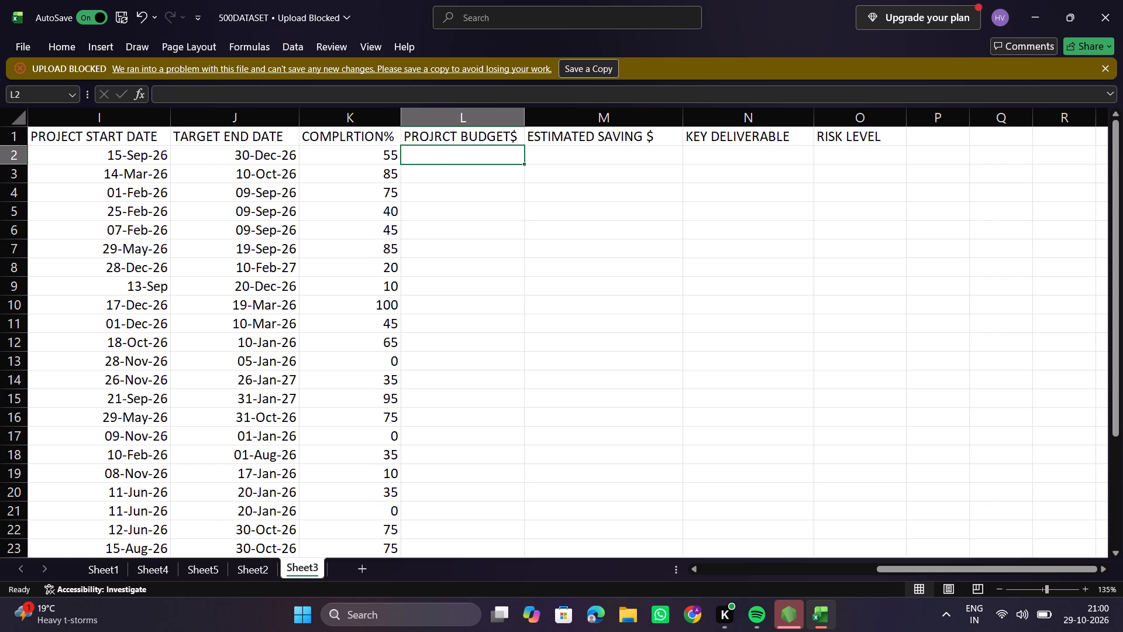
double_click(433, 159)
drag(433, 159, 594, 268)
key(ctrl+shift+4)
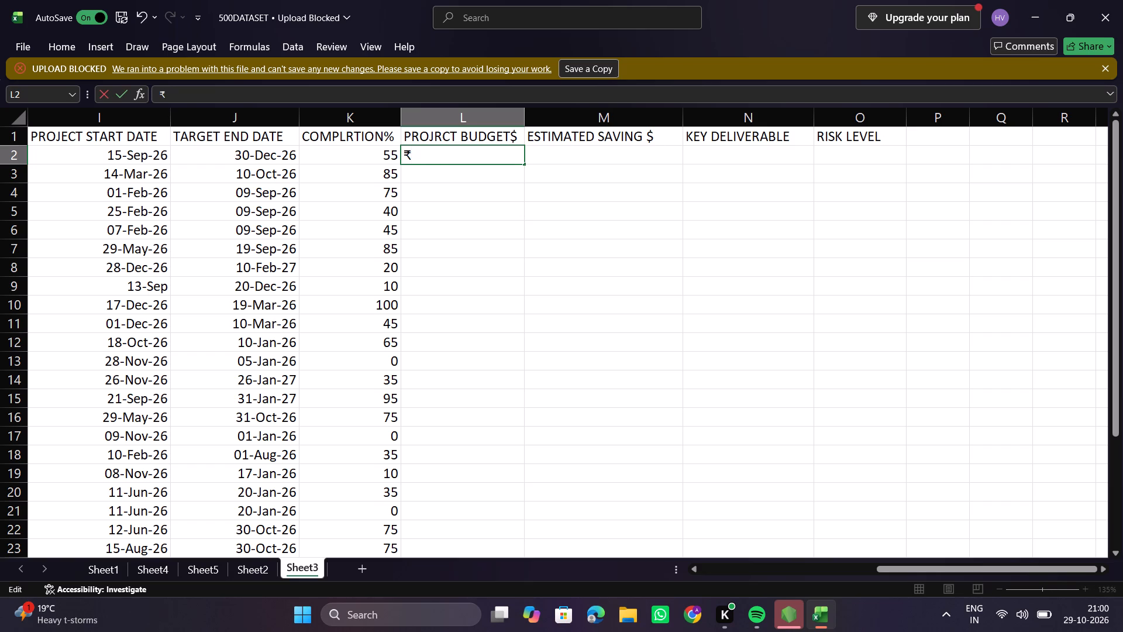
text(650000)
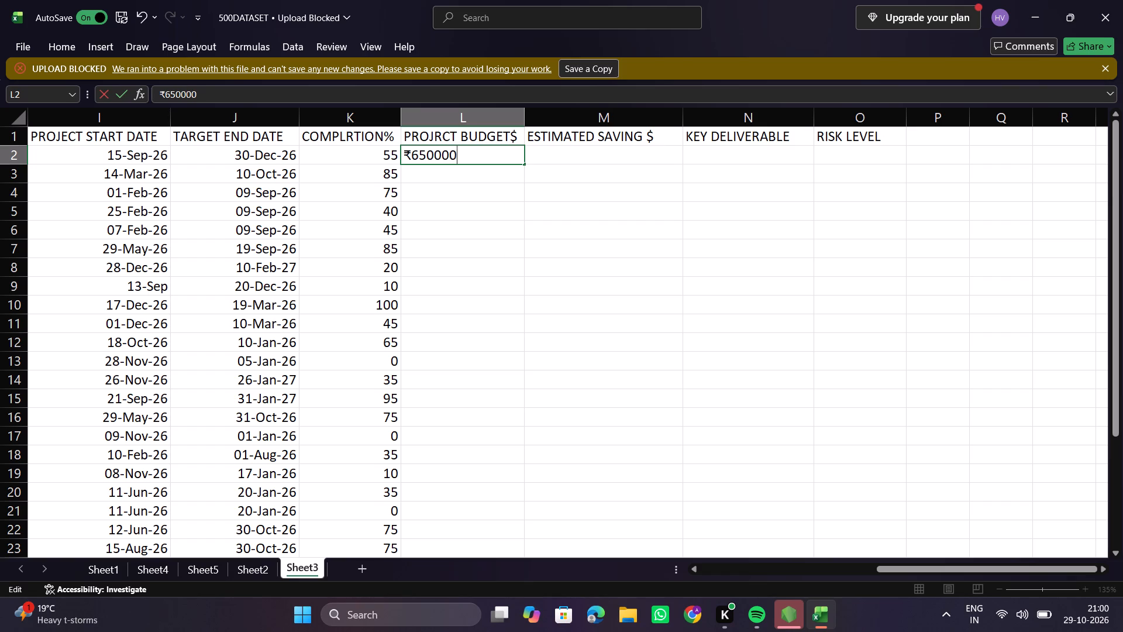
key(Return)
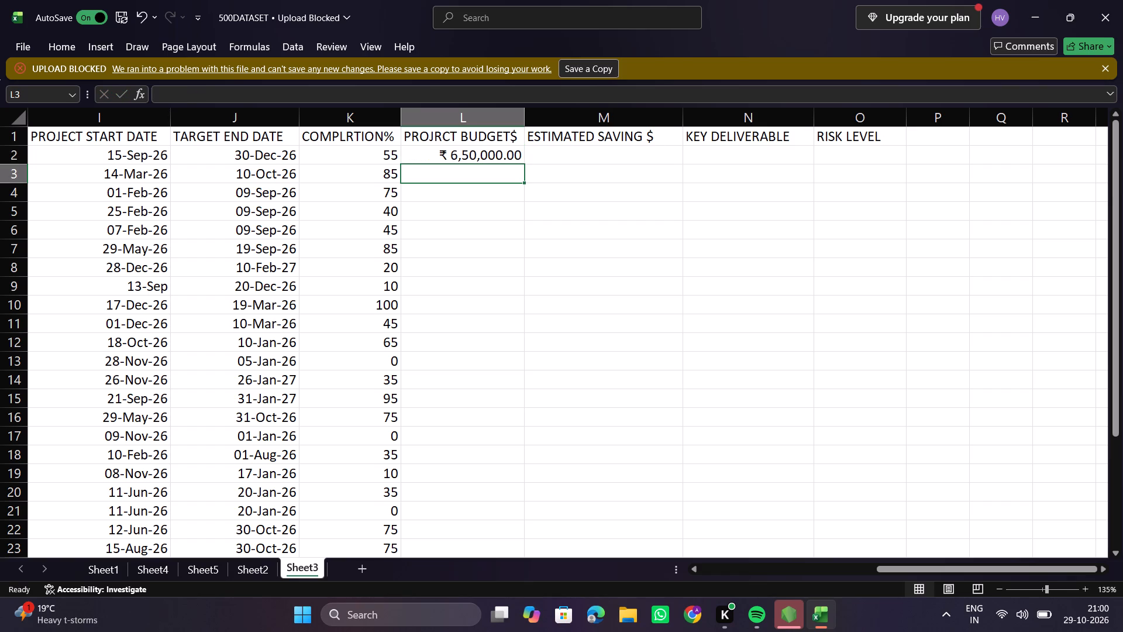
Enter a project budget of ₹750000 in L3.
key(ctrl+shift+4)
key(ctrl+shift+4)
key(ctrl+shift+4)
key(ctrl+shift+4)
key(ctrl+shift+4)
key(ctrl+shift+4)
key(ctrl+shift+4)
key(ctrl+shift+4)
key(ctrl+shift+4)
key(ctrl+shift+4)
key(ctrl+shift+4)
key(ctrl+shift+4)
click(502, 166)
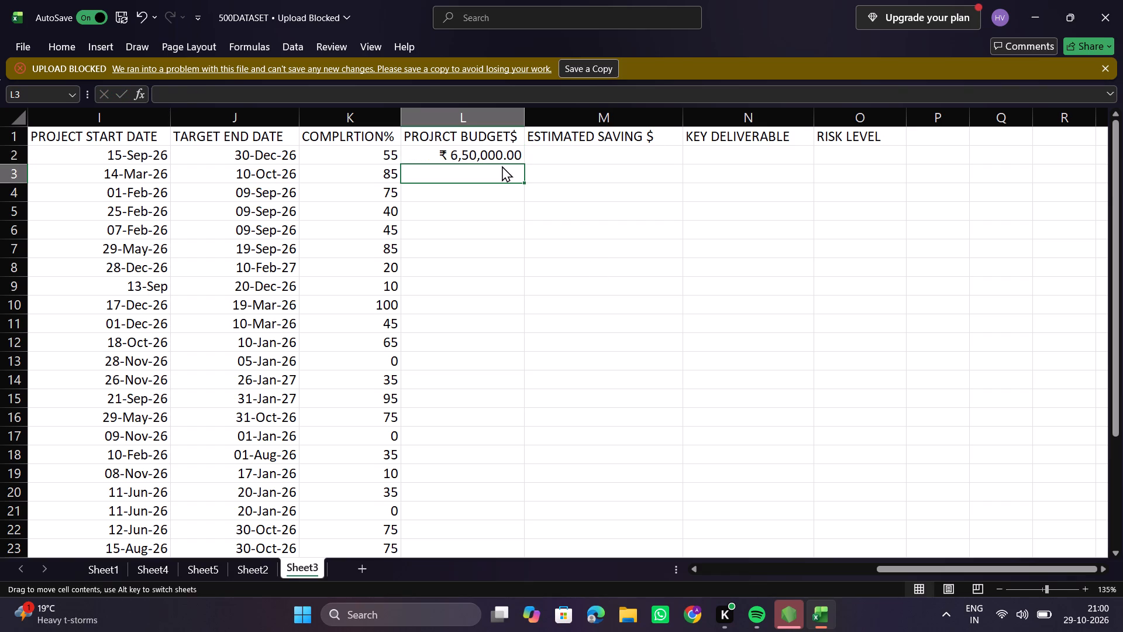
click(477, 171)
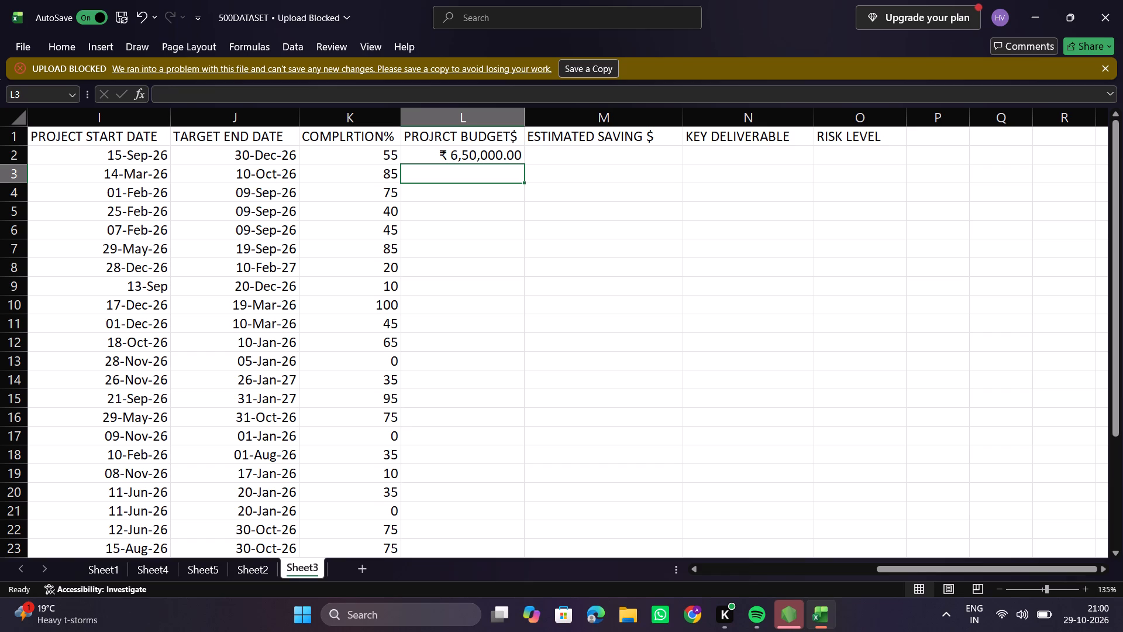
ctrl+shift+click(477, 171)
double_click(476, 176)
key(ctrl+shift+4)
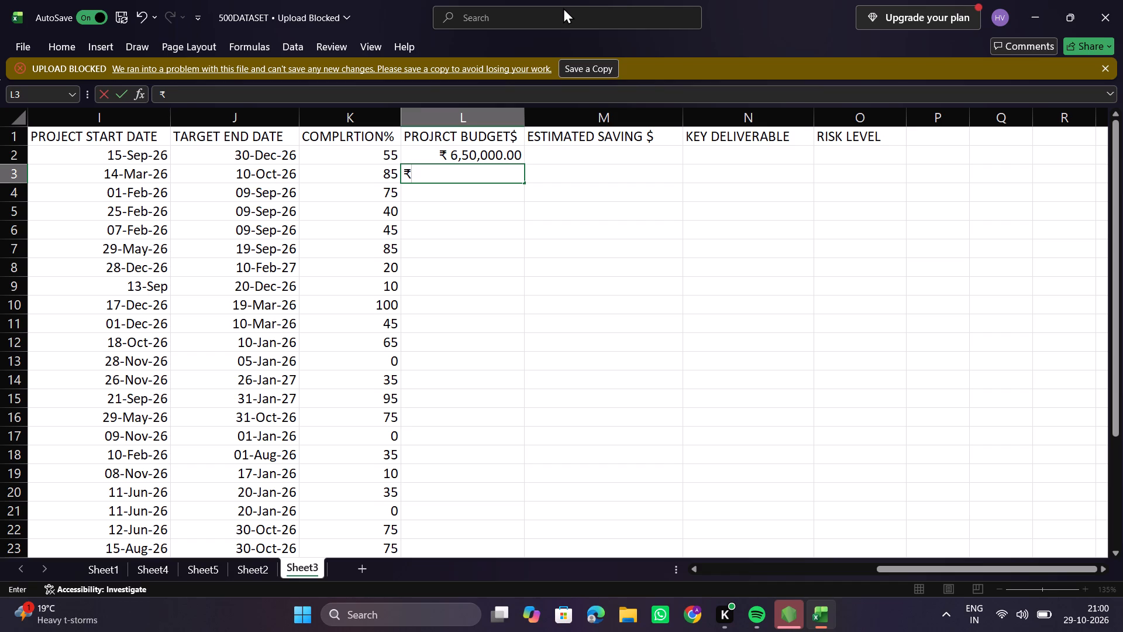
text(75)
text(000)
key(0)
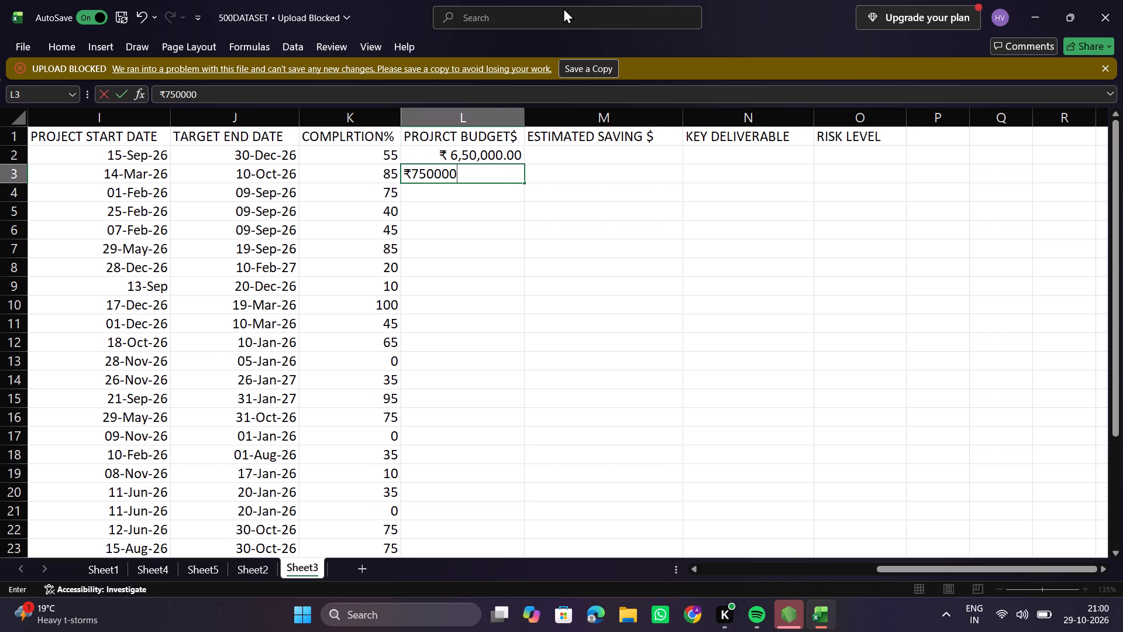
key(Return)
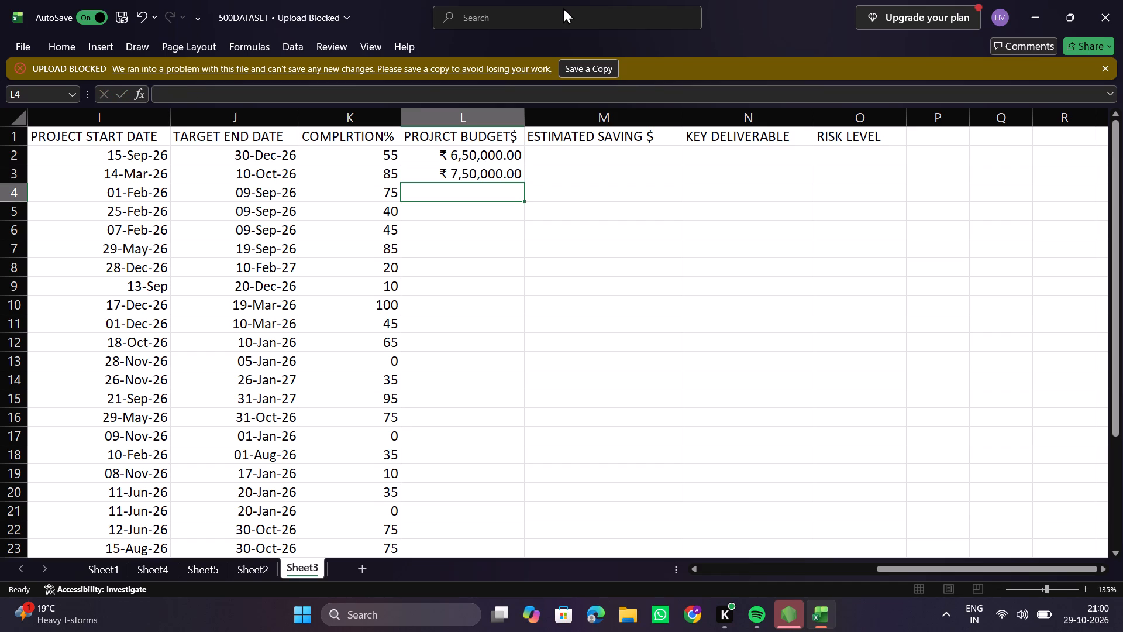
Enter project budgets of ₹800000 in L4 and ₹760000 in L5.
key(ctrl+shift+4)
triple_click(446, 190)
key(ctrl+shift+4)
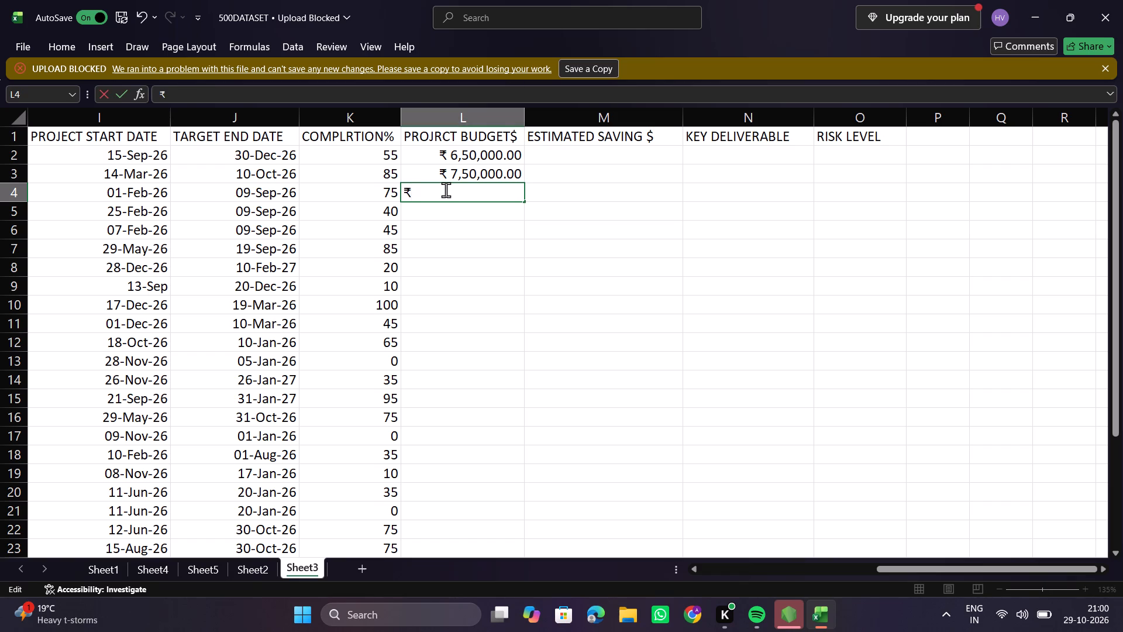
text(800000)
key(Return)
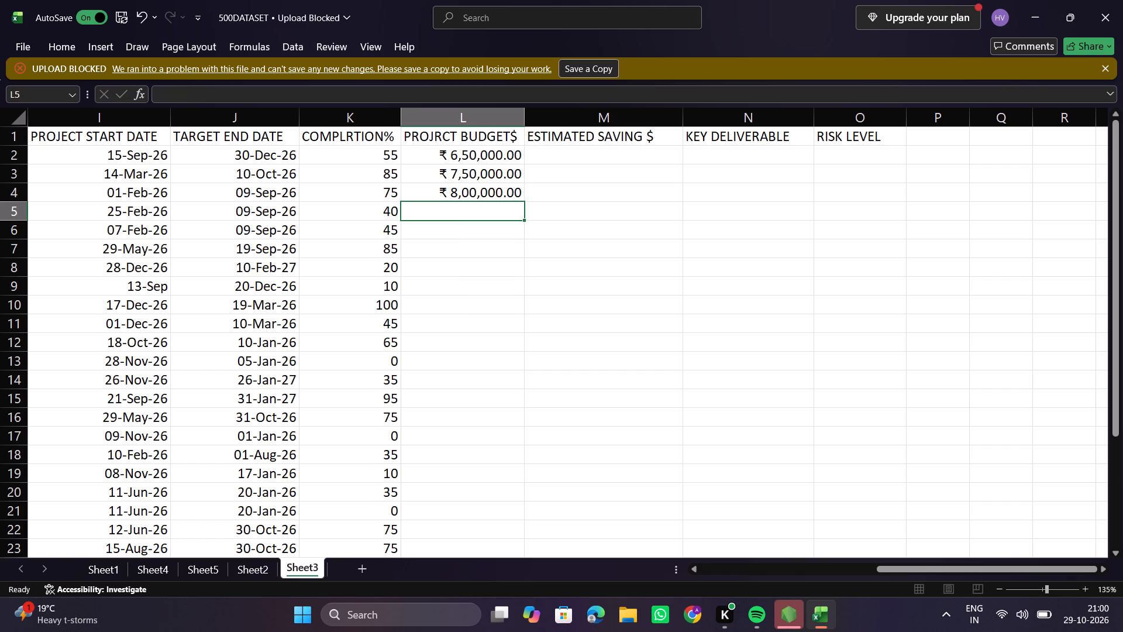
triple_click(449, 214)
key(ctrl+shift+4)
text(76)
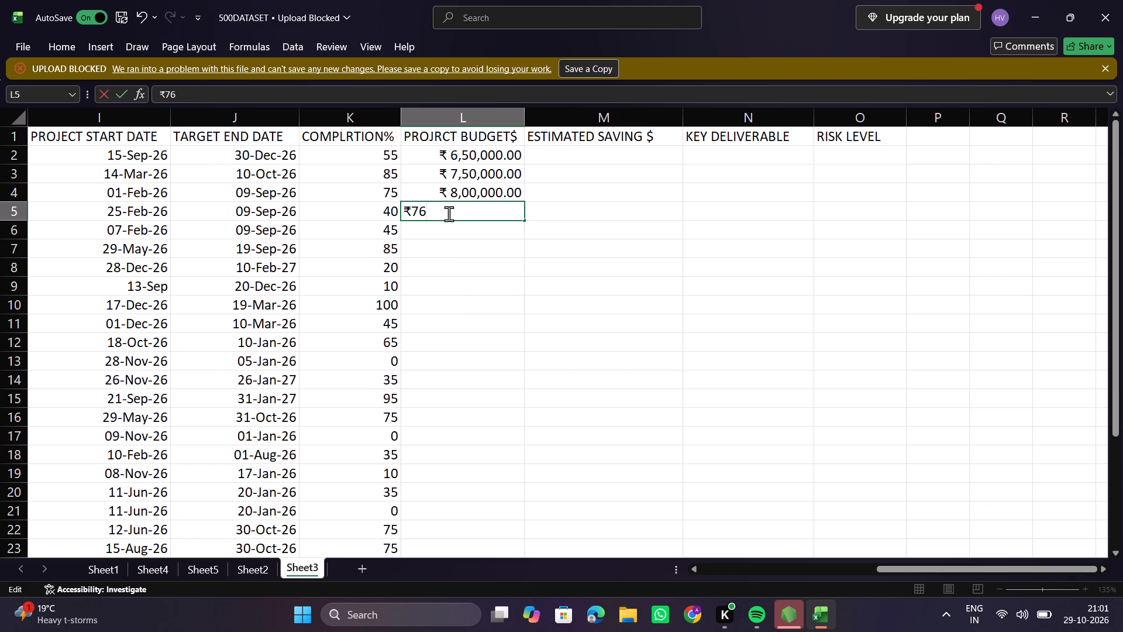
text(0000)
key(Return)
Change the project budget in L5 to 7600000, and extend it once more to 76000000.
double_click(456, 236)
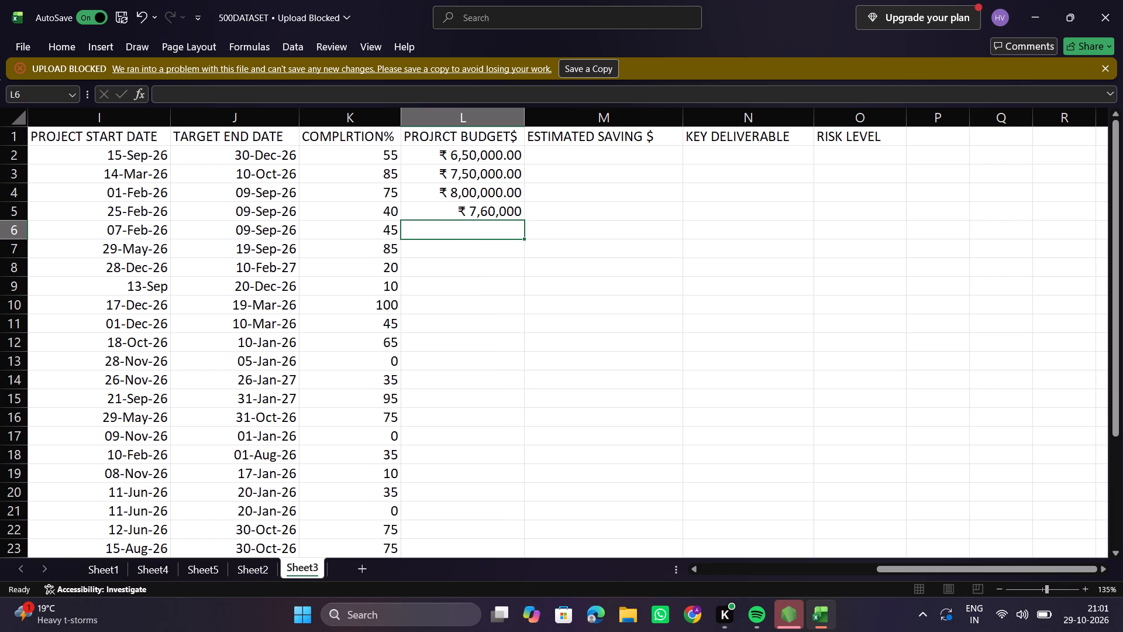
double_click(514, 209)
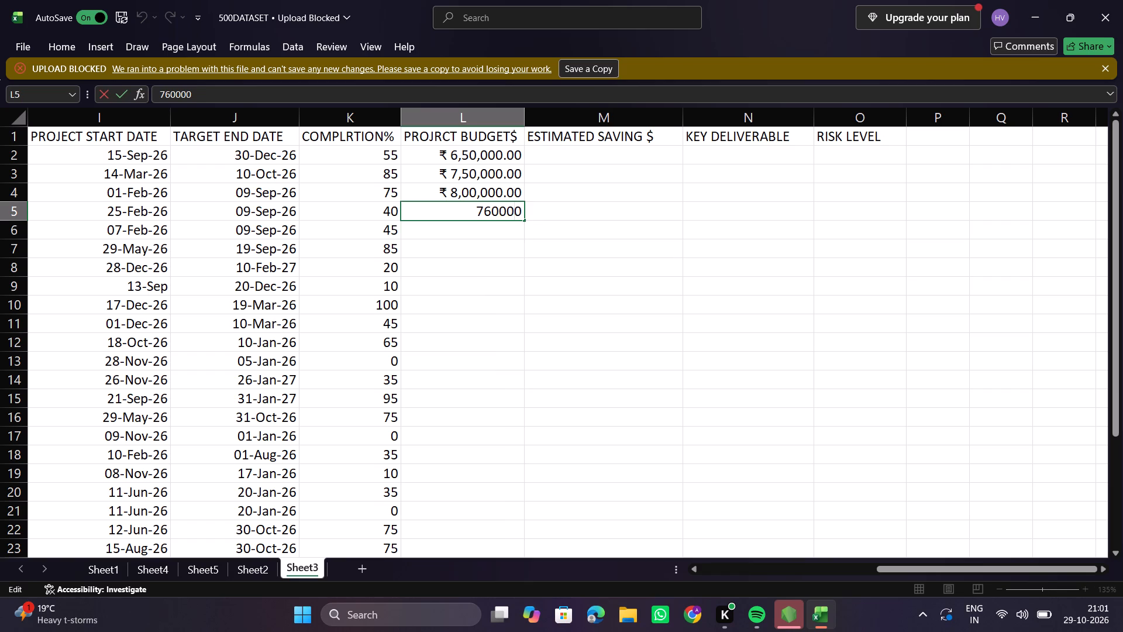
key(0)
key(Return)
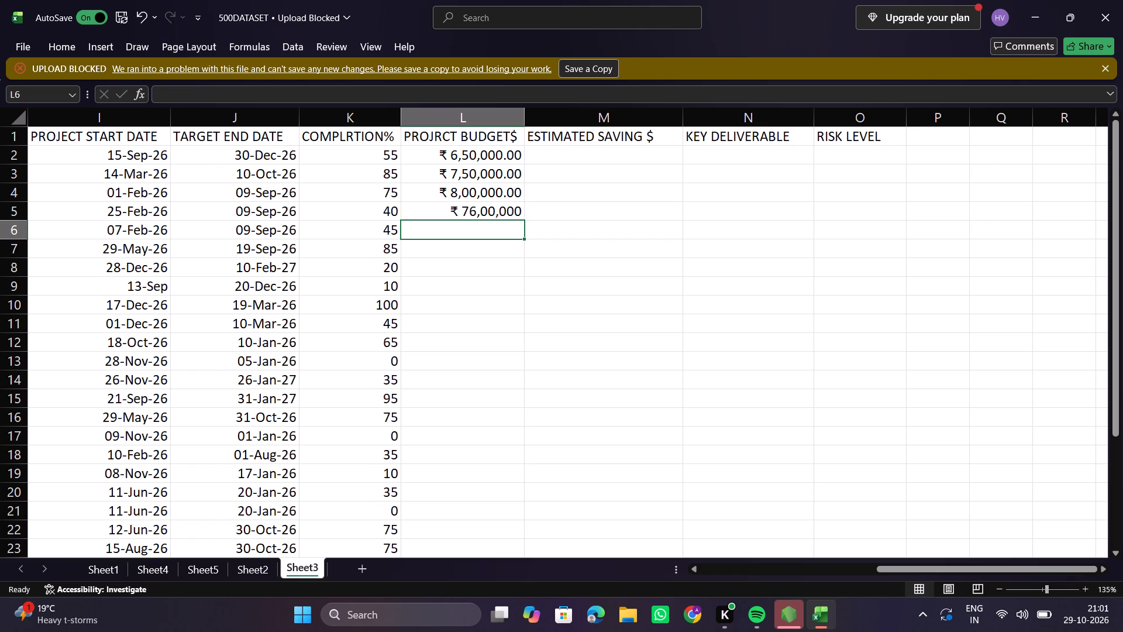
double_click(504, 213)
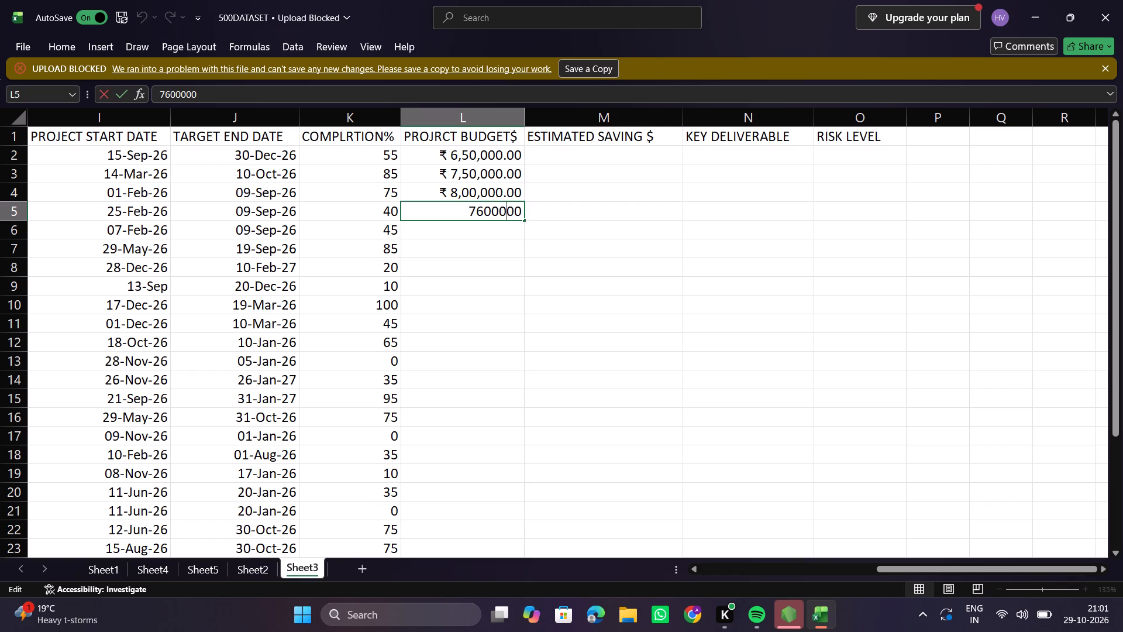
key(0)
key(Return)
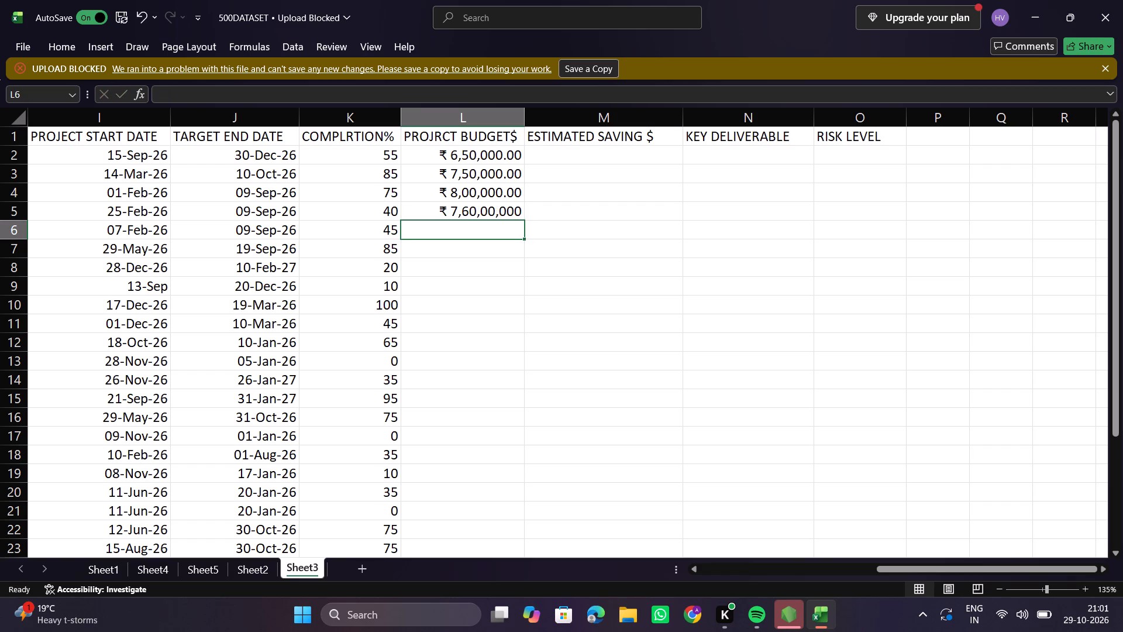
Enter a project budget of ₹1000000 in L6.
double_click(477, 232)
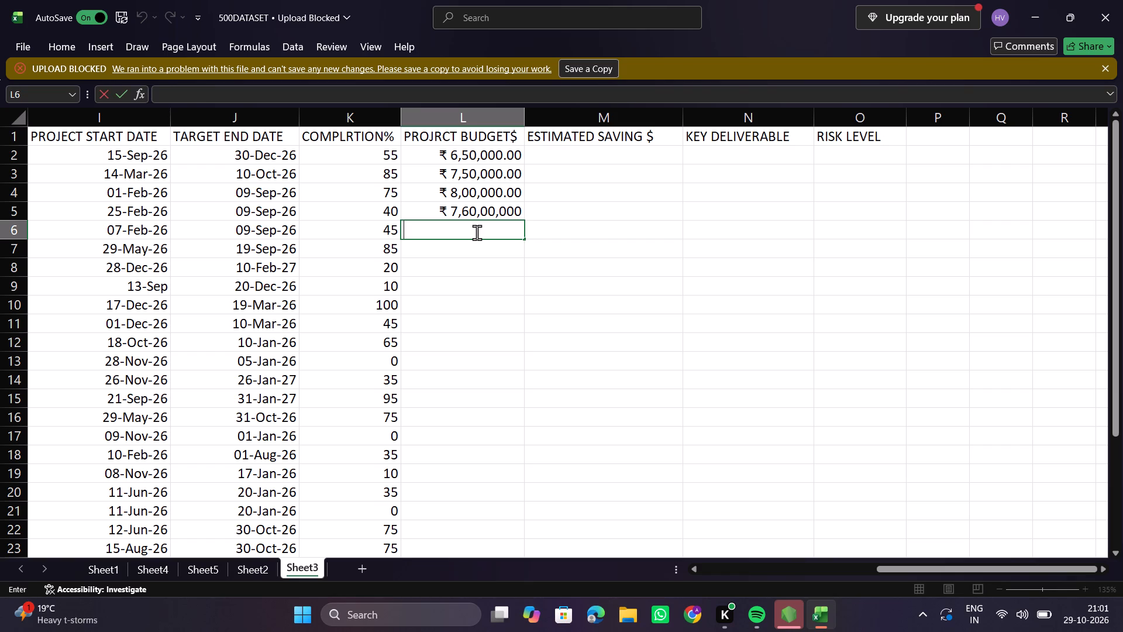
key(ctrl+shift+4)
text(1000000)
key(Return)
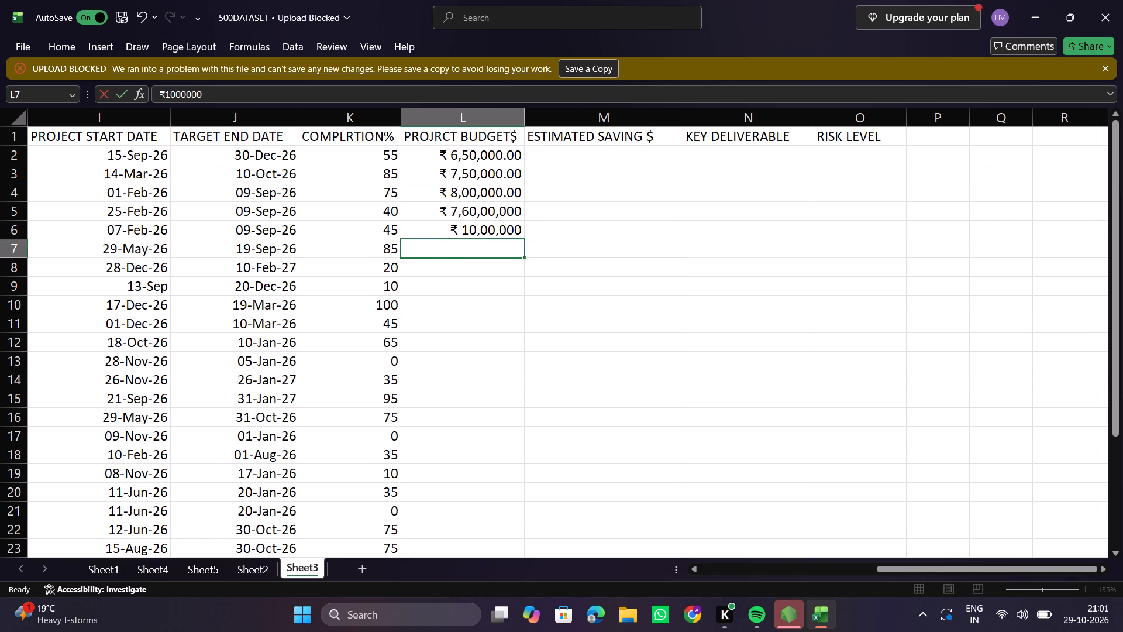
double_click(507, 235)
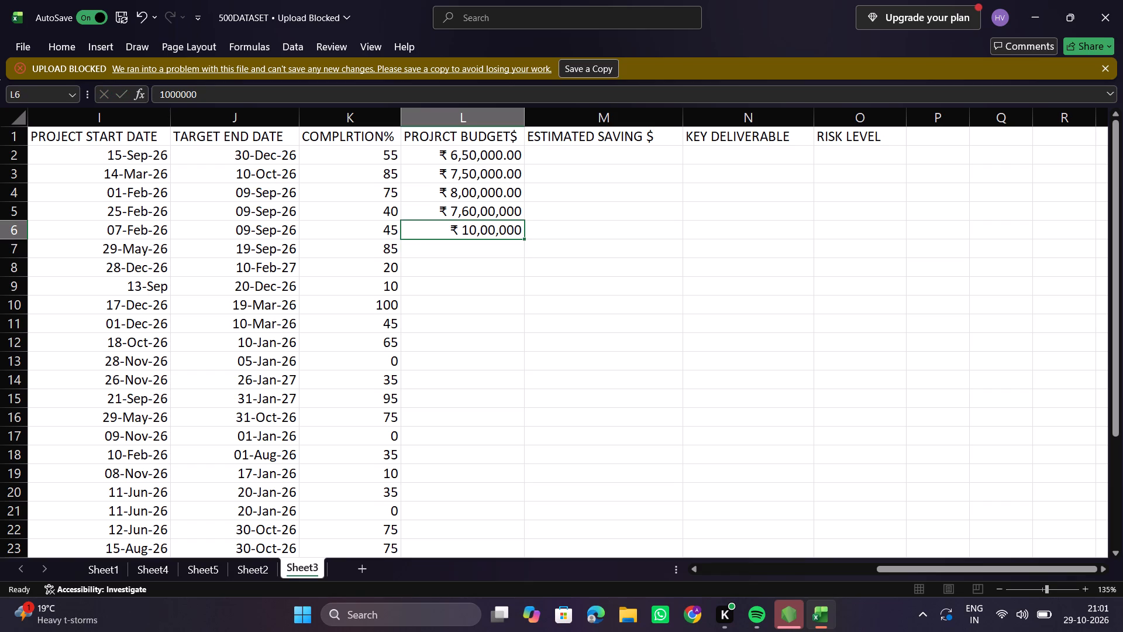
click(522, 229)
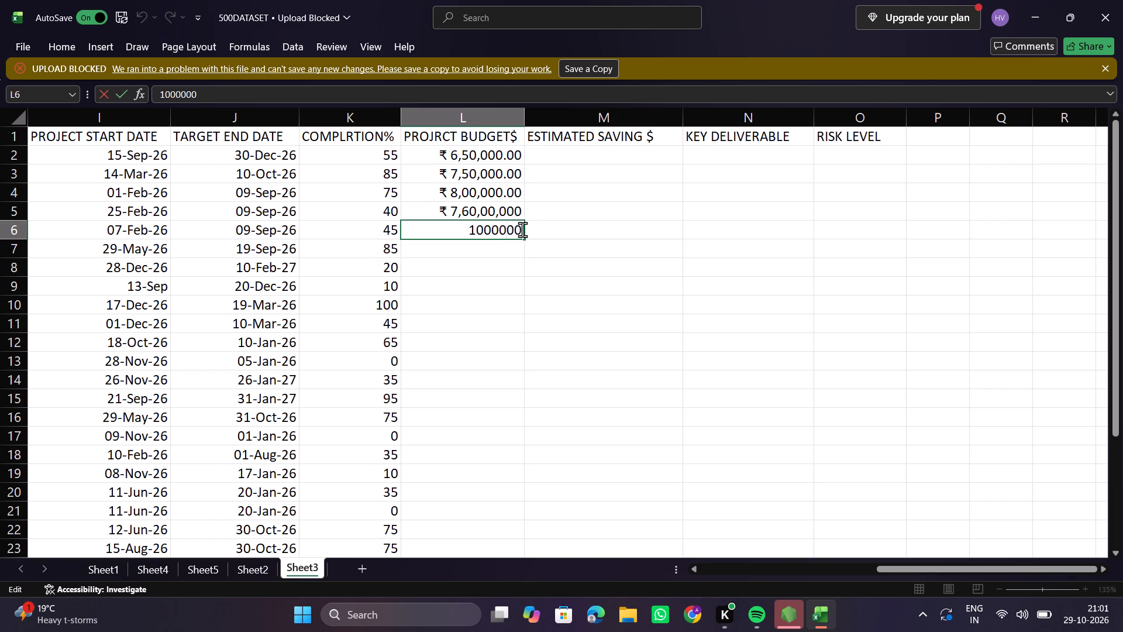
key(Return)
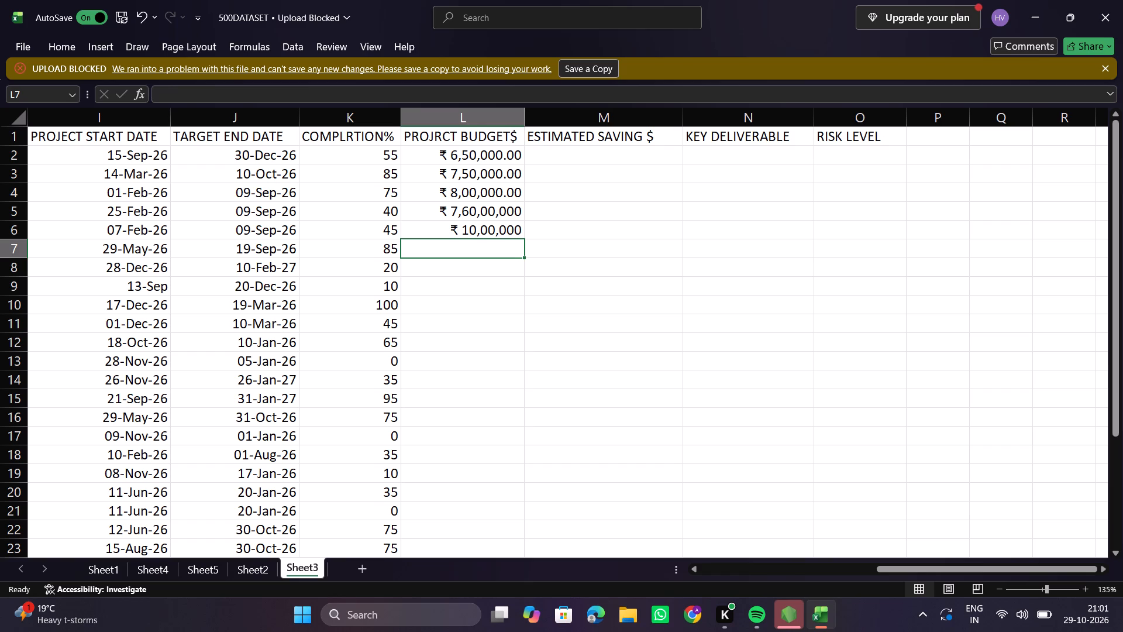
Enter a project budget of ₹760000 in L7.
key(ctrl+shift+4)
key(ctrl+shift+4)
key(ctrl+shift+4)
key(ctrl+shift+4)
key(ctrl+shift+4)
key(ctrl+shift+4)
key(ctrl+shift+4)
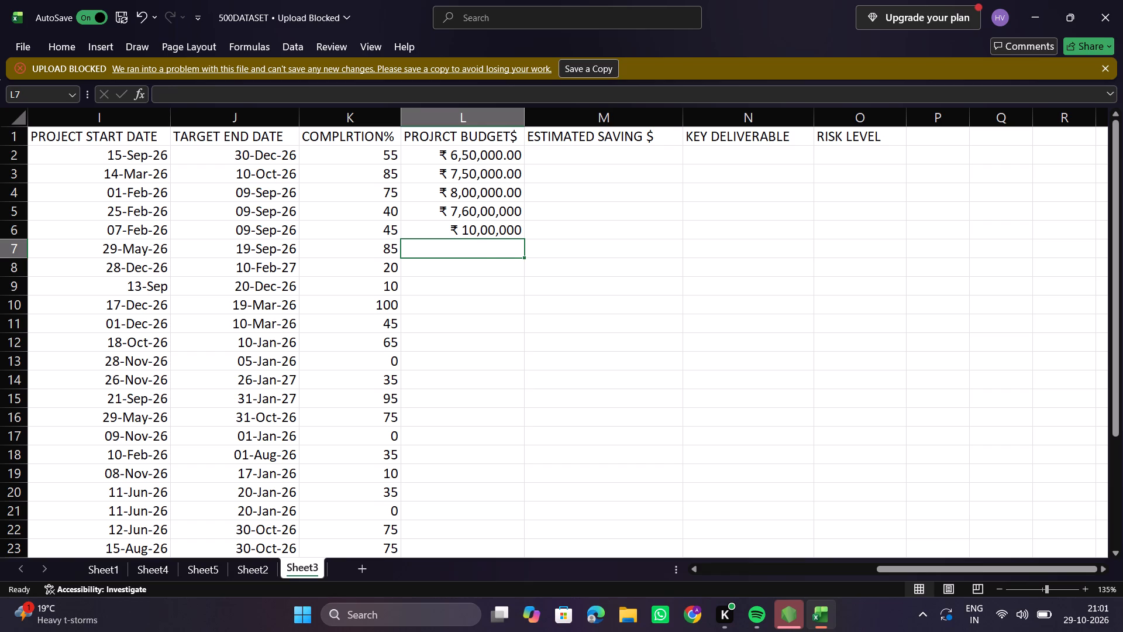
double_click(483, 247)
key(ctrl+shift+4)
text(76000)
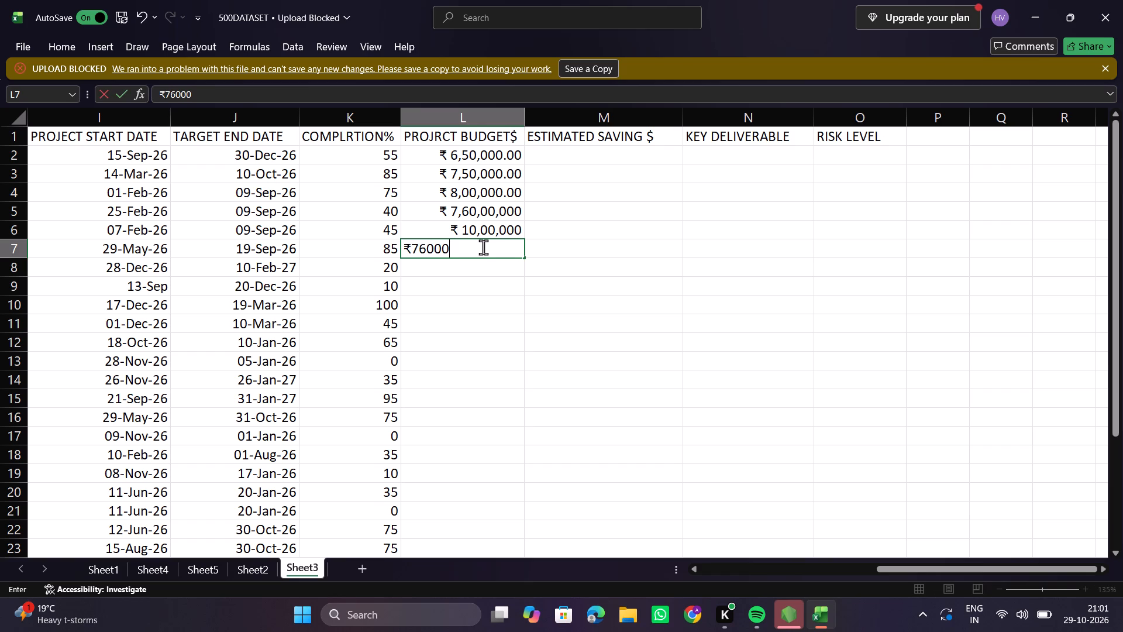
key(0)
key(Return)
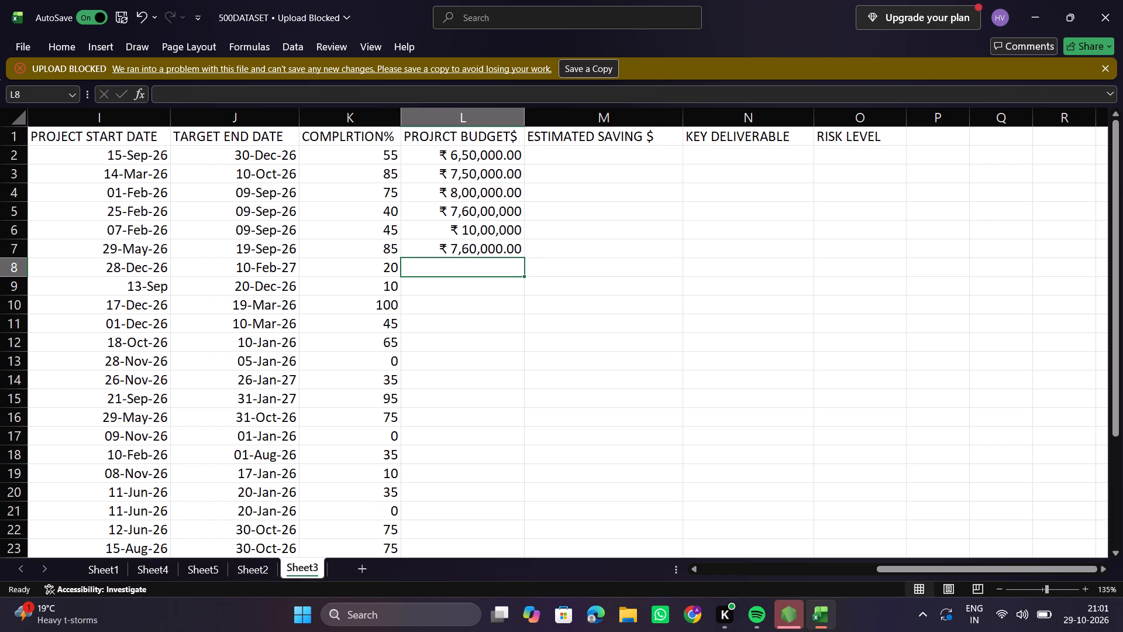
Enter a project budget of ₹500000 in L8.
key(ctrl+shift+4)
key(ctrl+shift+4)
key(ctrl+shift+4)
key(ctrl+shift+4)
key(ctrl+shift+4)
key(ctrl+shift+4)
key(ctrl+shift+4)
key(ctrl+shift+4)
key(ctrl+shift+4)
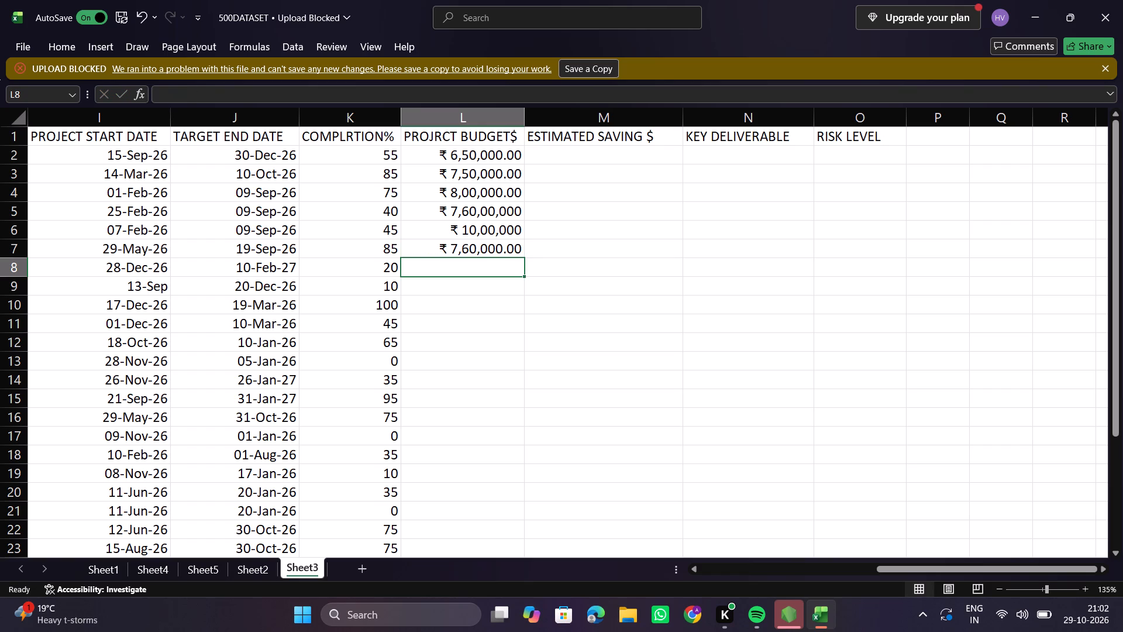
ctrl+triple_click(485, 263)
triple_click(485, 263)
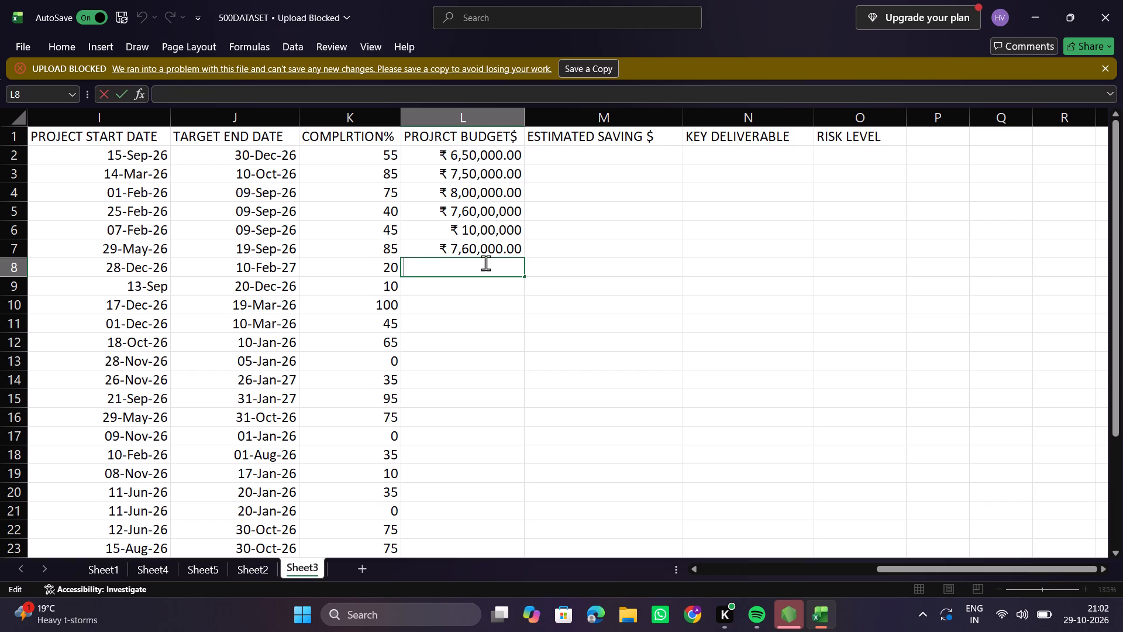
key(ctrl+shift+4)
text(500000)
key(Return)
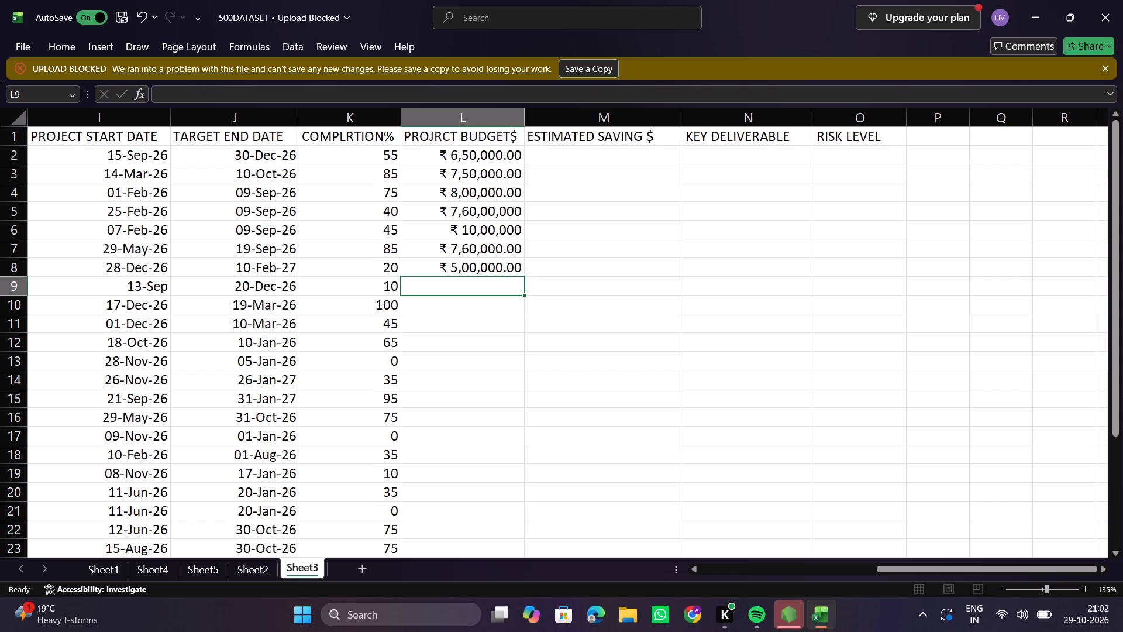
Enter a project budget of ₹4000000 in L9.
double_click(462, 293)
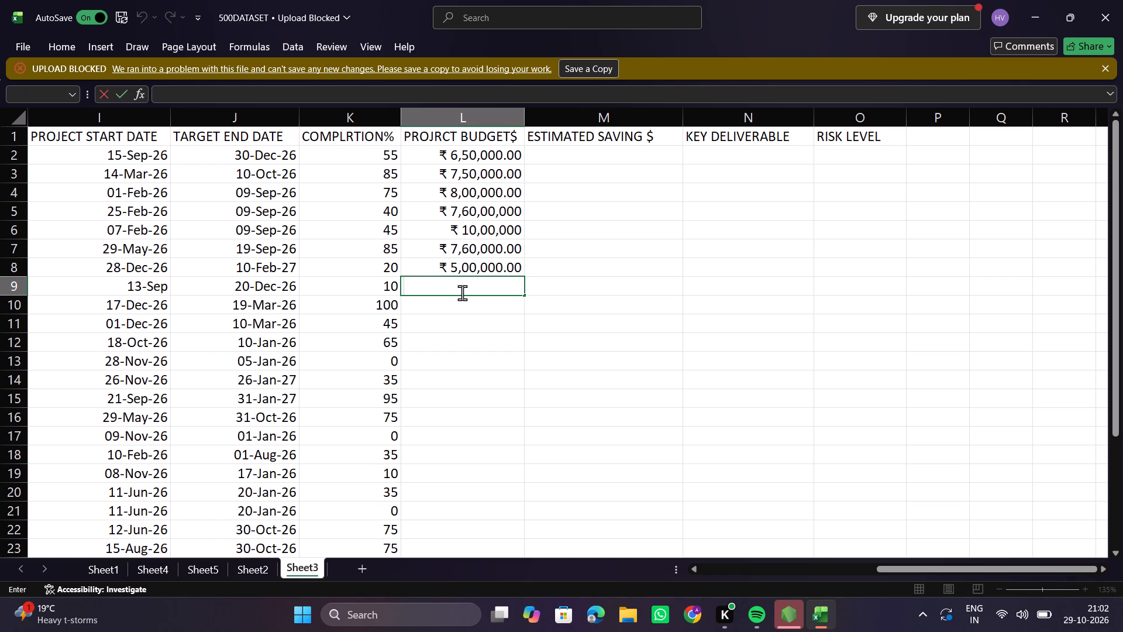
key(ctrl+shift+4)
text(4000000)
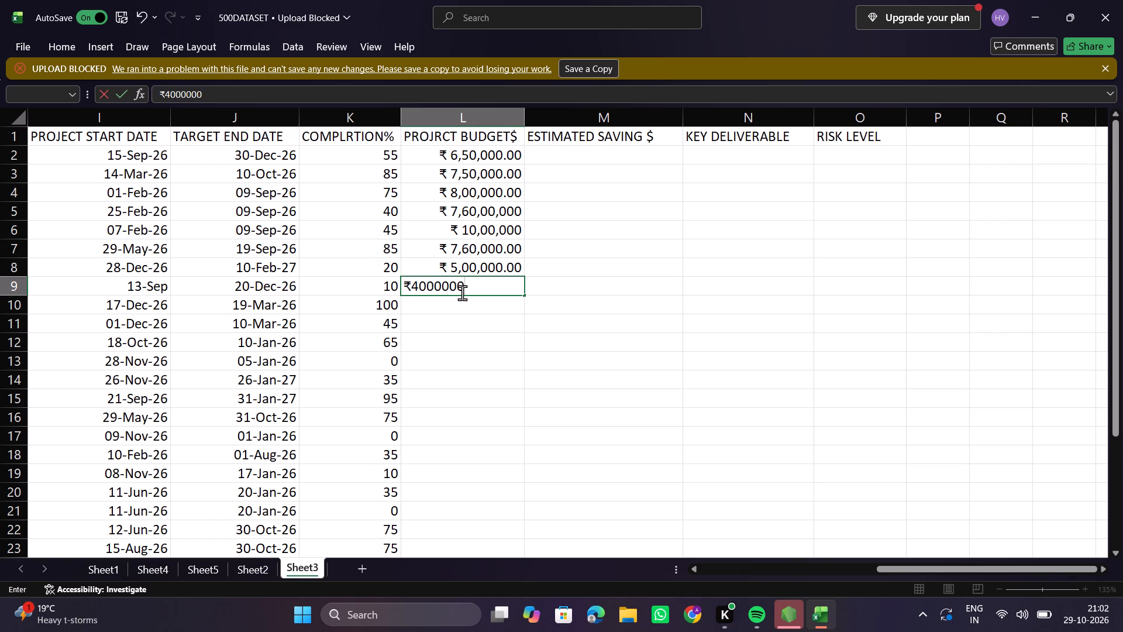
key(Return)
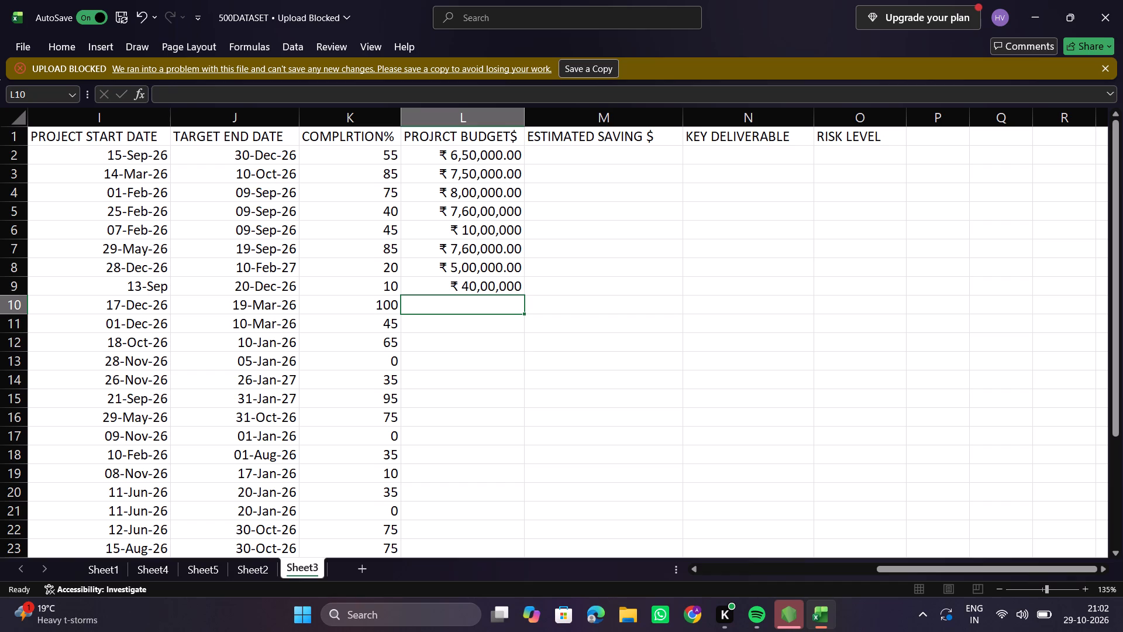
Insert the ₹ symbol at the start of the project budget cell L10.
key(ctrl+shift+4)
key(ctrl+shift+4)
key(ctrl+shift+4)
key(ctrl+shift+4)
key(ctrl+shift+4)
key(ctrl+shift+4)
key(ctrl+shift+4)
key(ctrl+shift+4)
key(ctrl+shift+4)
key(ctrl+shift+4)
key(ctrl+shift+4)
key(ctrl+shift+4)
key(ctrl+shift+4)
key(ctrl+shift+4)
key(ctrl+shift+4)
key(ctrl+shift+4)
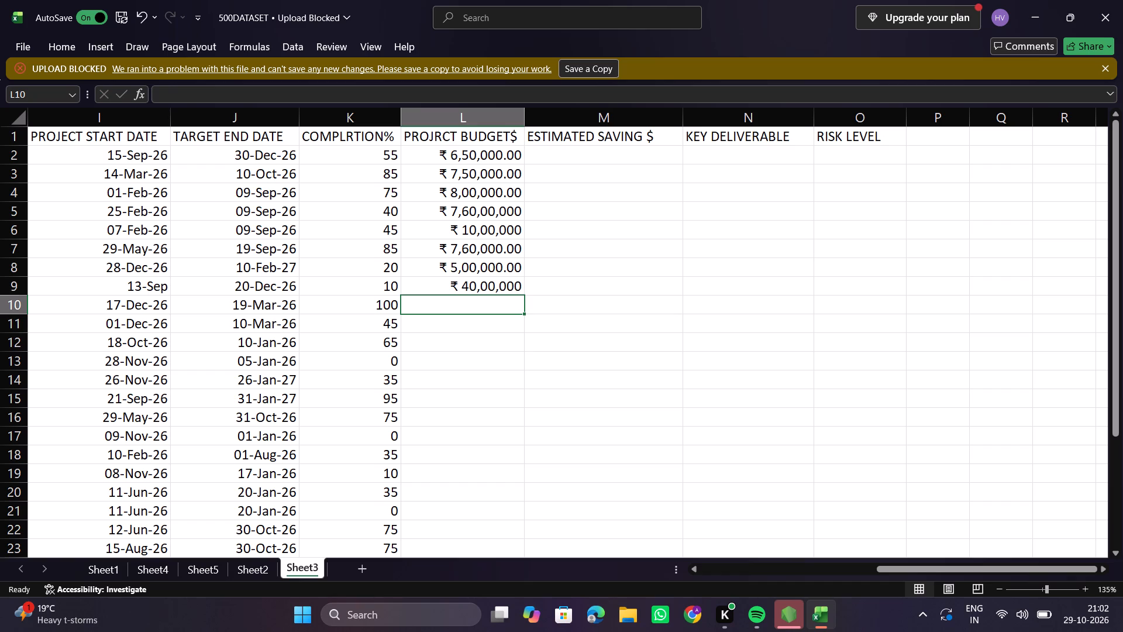
double_click(453, 305)
key(ctrl+shift+4)
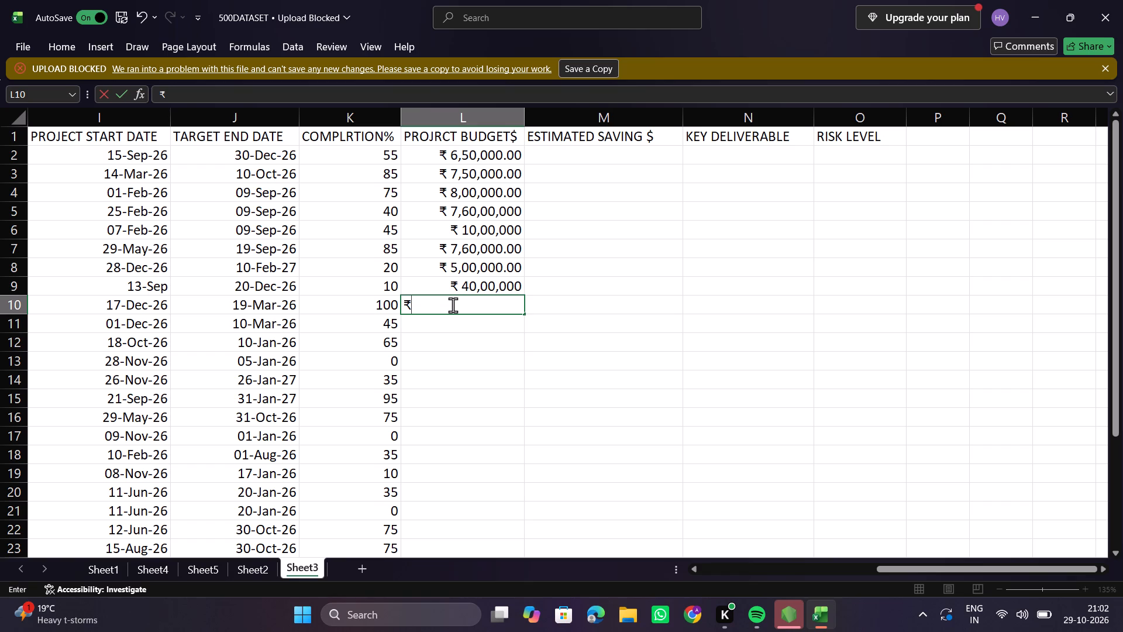
Copy the ₹ symbol from cell L10.
triple_click(408, 303)
click(408, 303)
double_click(407, 307)
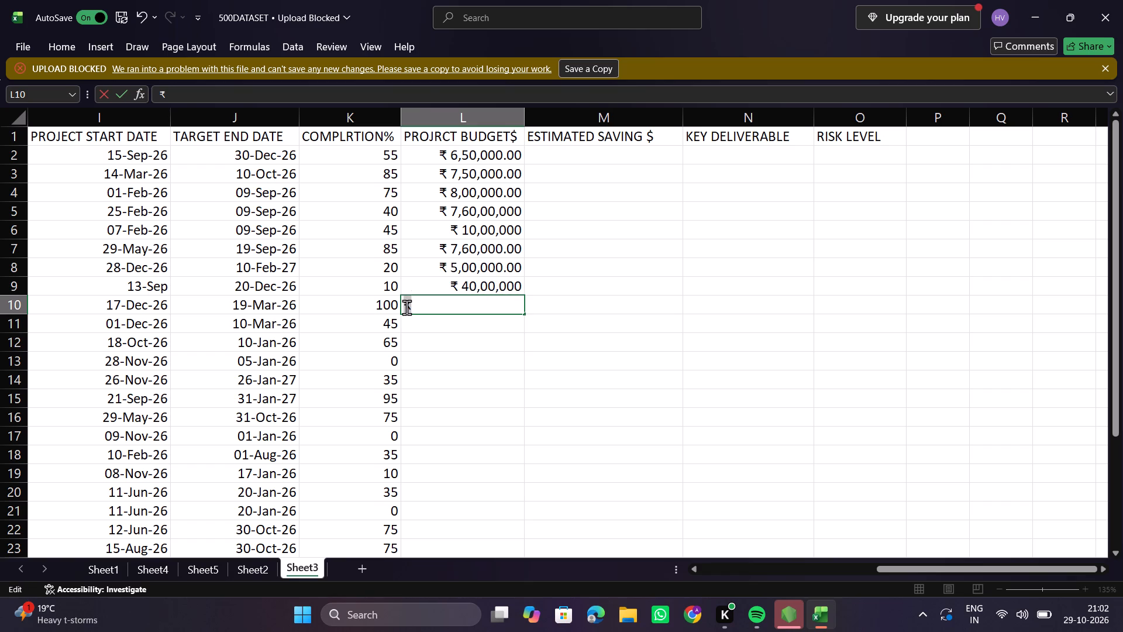
drag(407, 307, 408, 299)
triple_click(408, 299)
click(408, 299)
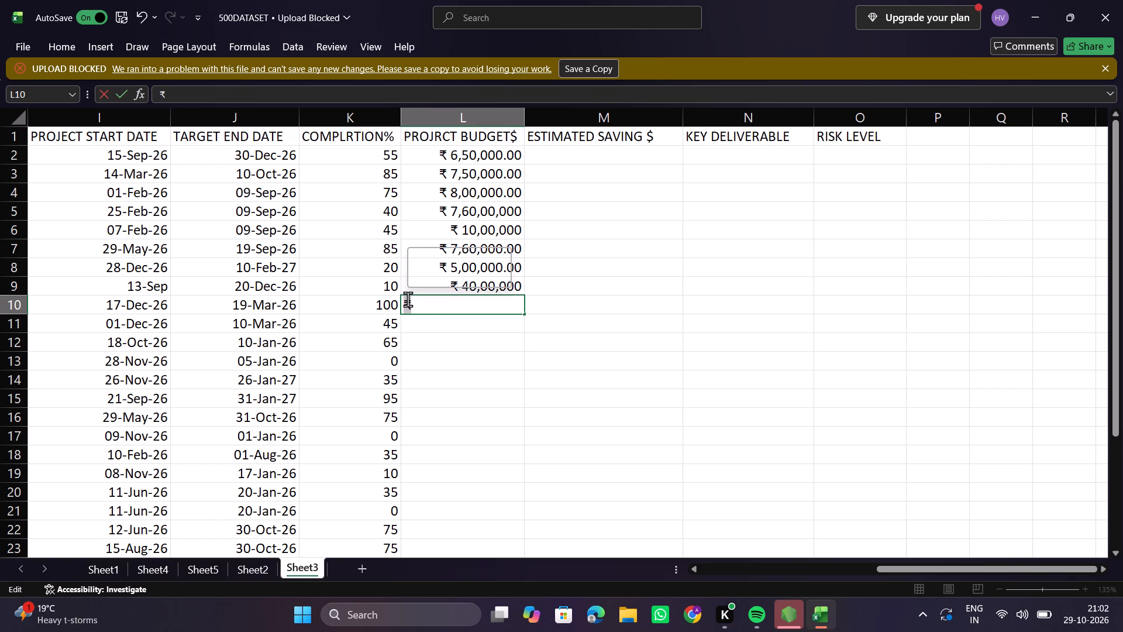
triple_click(409, 303)
double_click(409, 303)
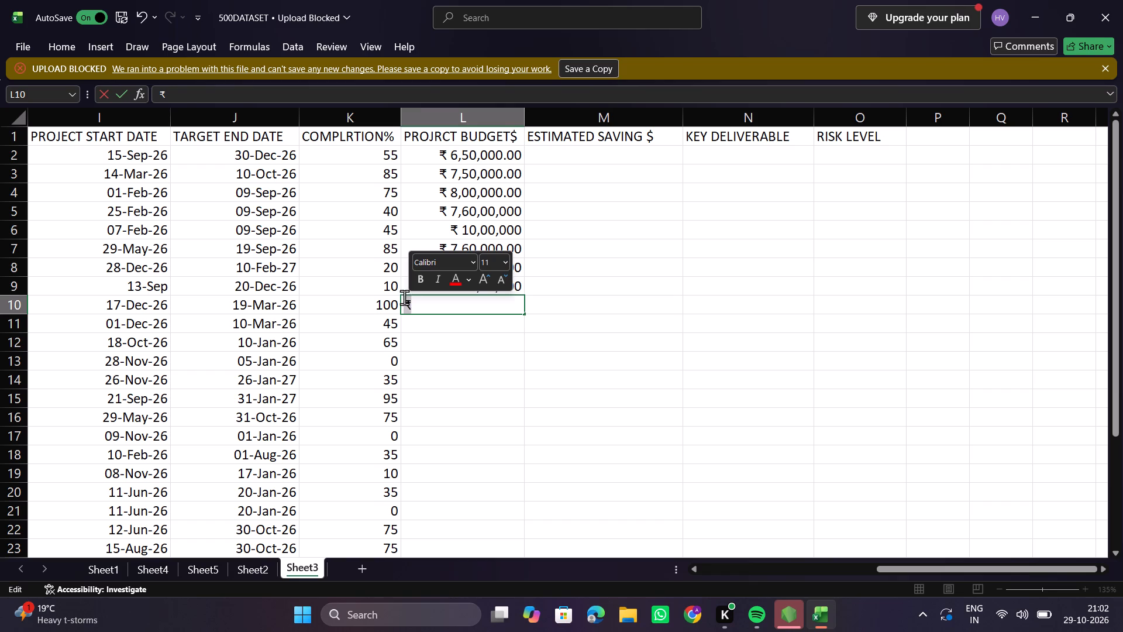
click(419, 314)
drag(402, 305, 408, 305)
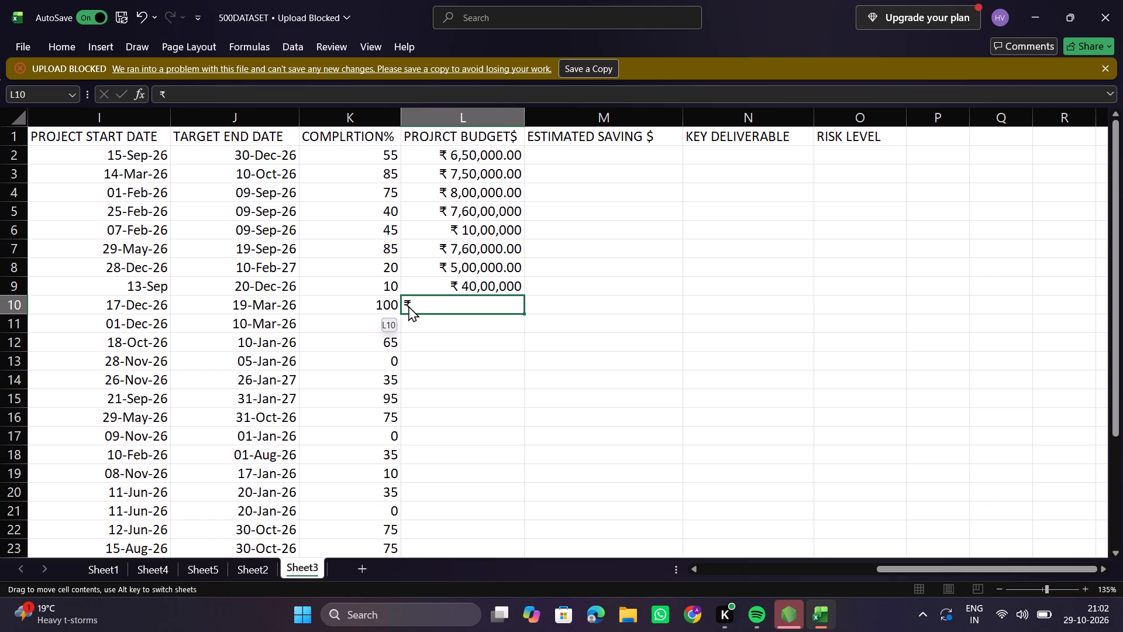
drag(408, 305, 412, 305)
click(409, 302)
triple_click(411, 307)
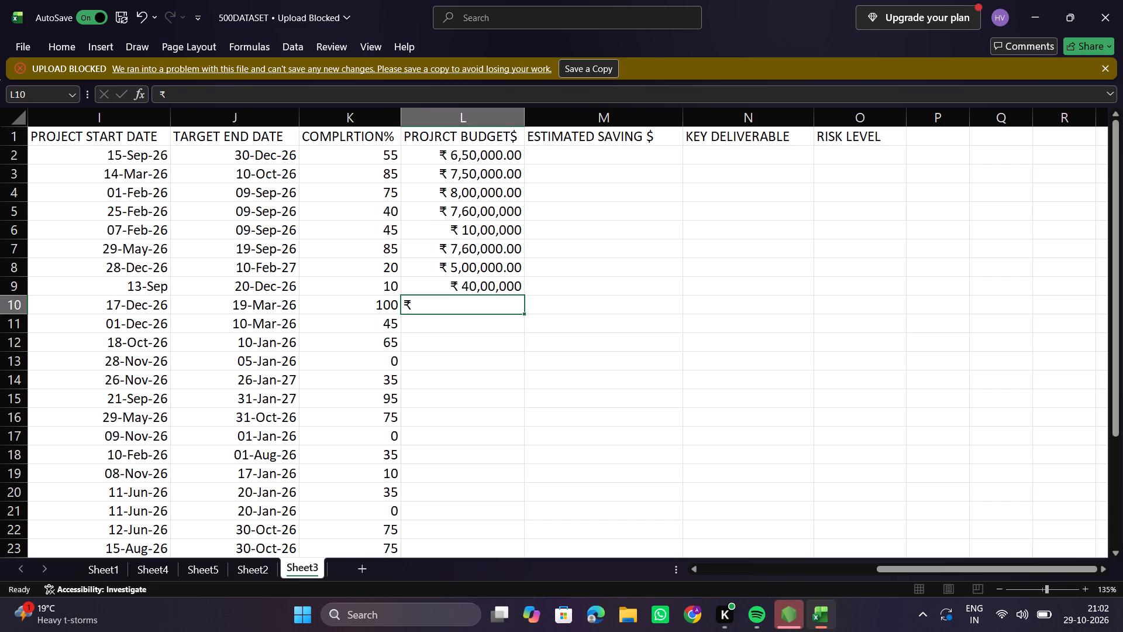
click(410, 305)
triple_click(163, 95)
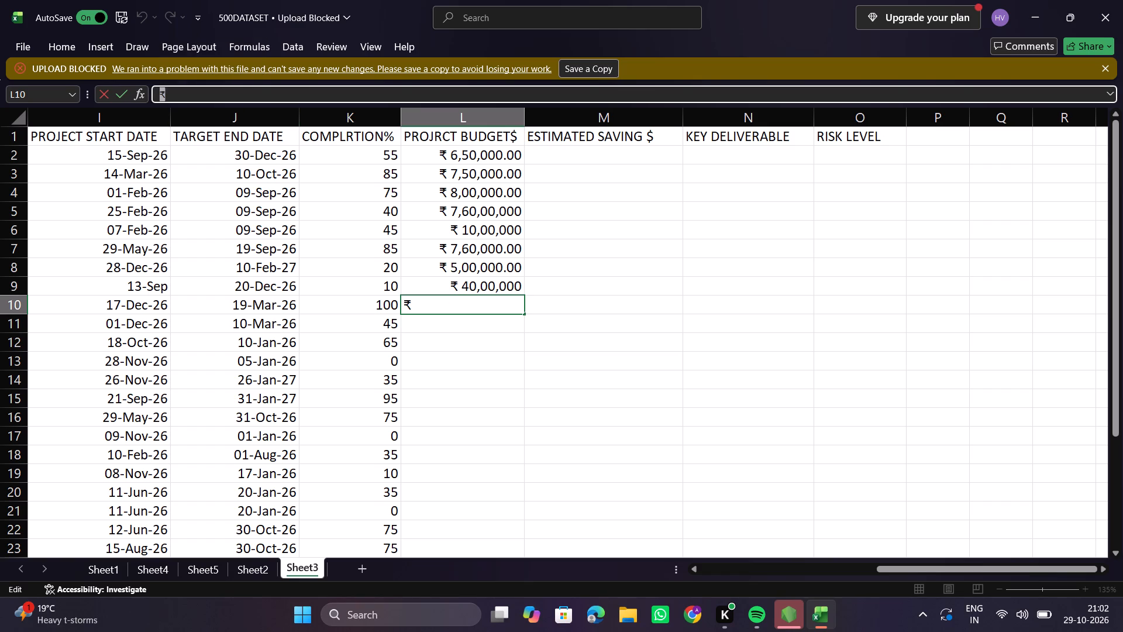
key(ctrl+c)
key(ctrl+c)
key(ctrl+c)
Complete the project budget in L10 as ₹760000.
click(498, 303)
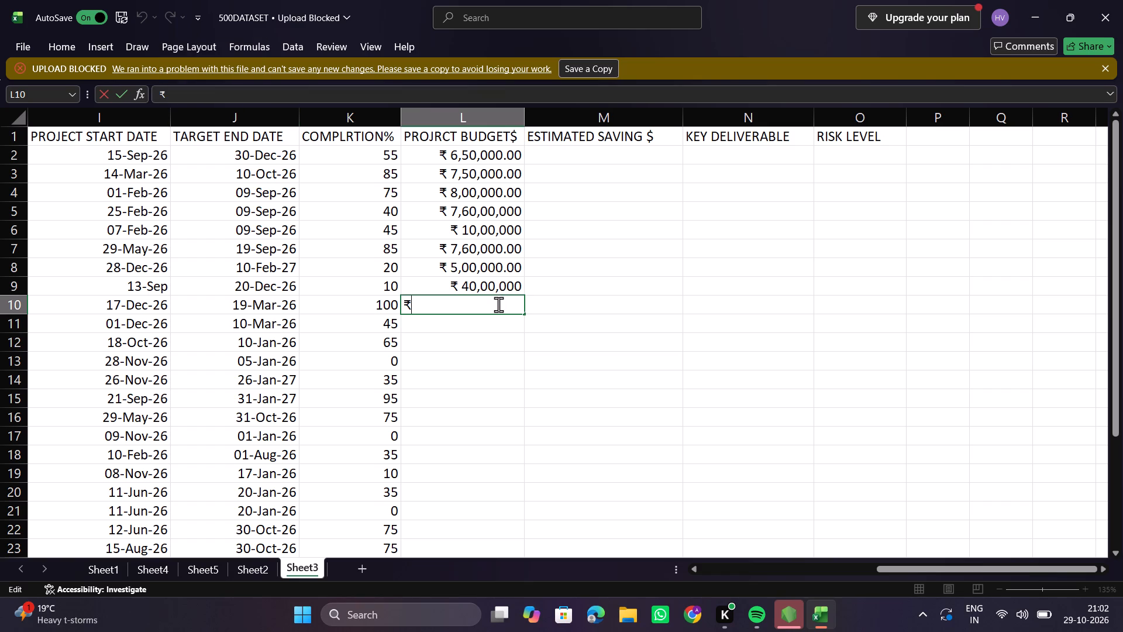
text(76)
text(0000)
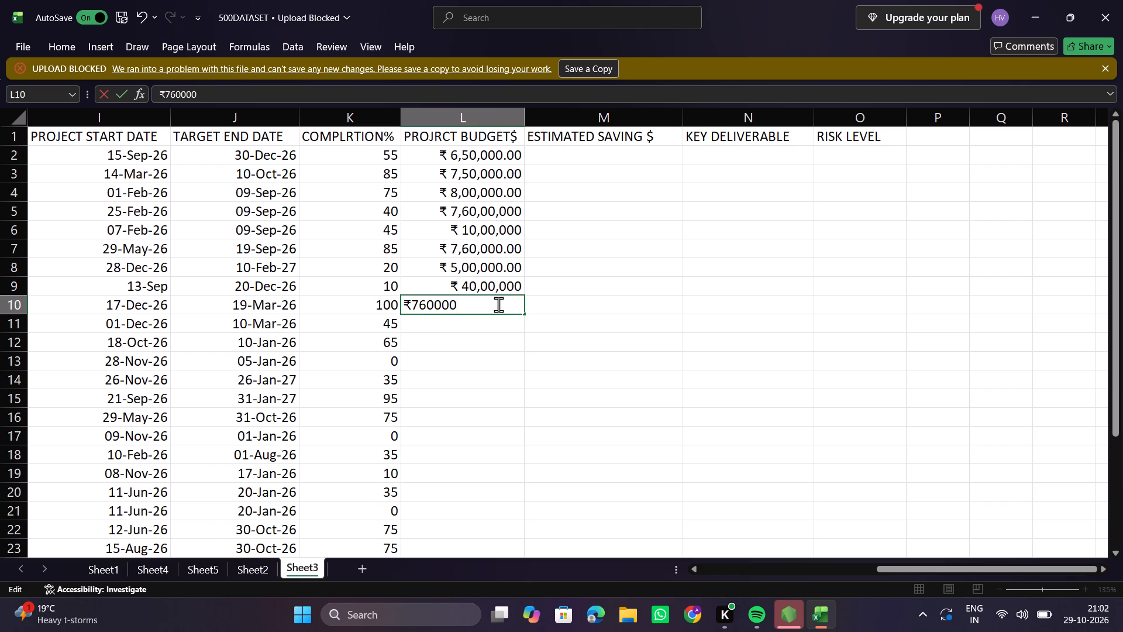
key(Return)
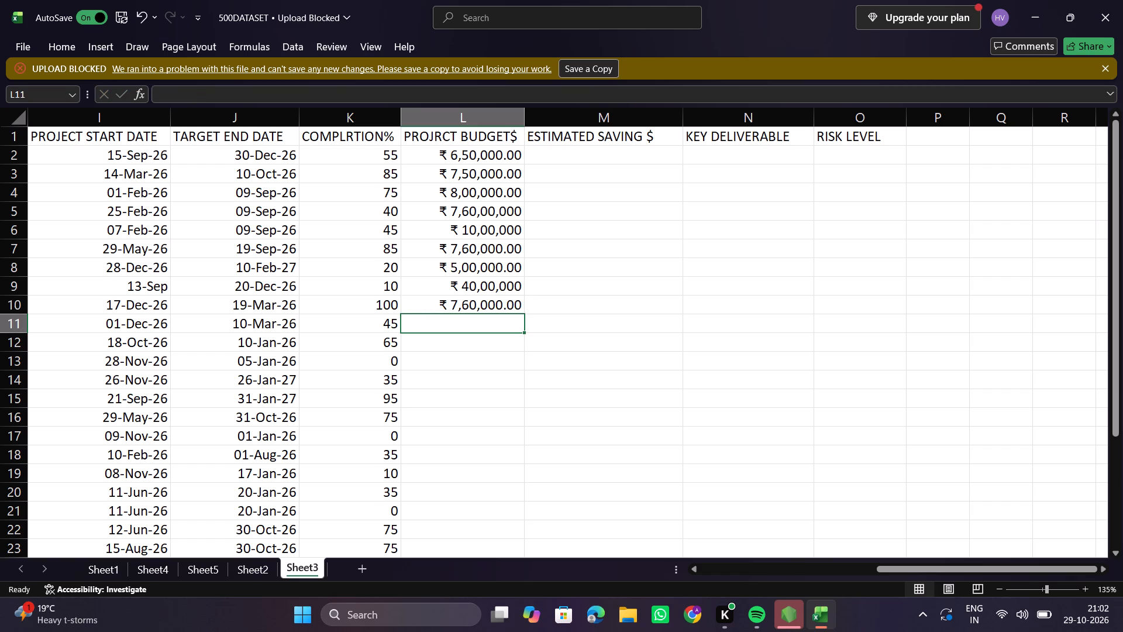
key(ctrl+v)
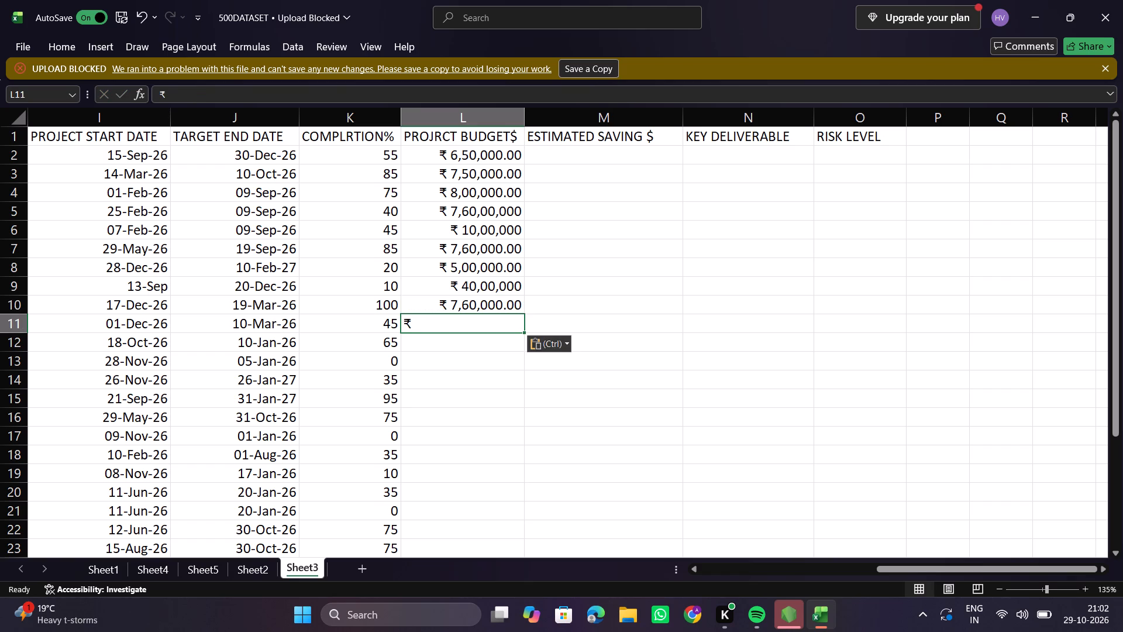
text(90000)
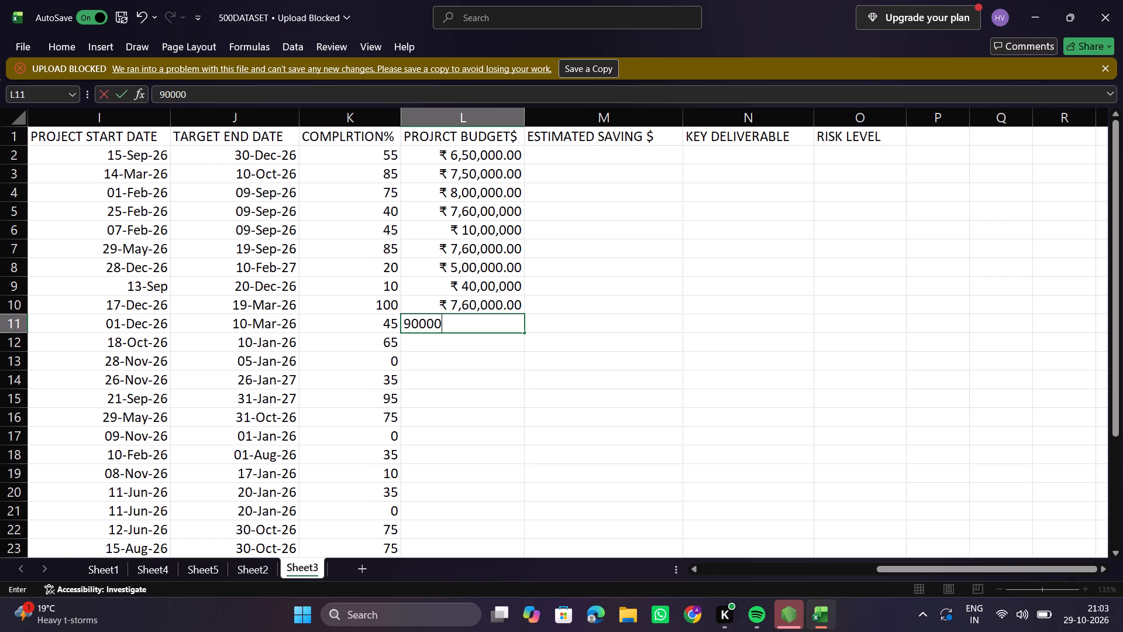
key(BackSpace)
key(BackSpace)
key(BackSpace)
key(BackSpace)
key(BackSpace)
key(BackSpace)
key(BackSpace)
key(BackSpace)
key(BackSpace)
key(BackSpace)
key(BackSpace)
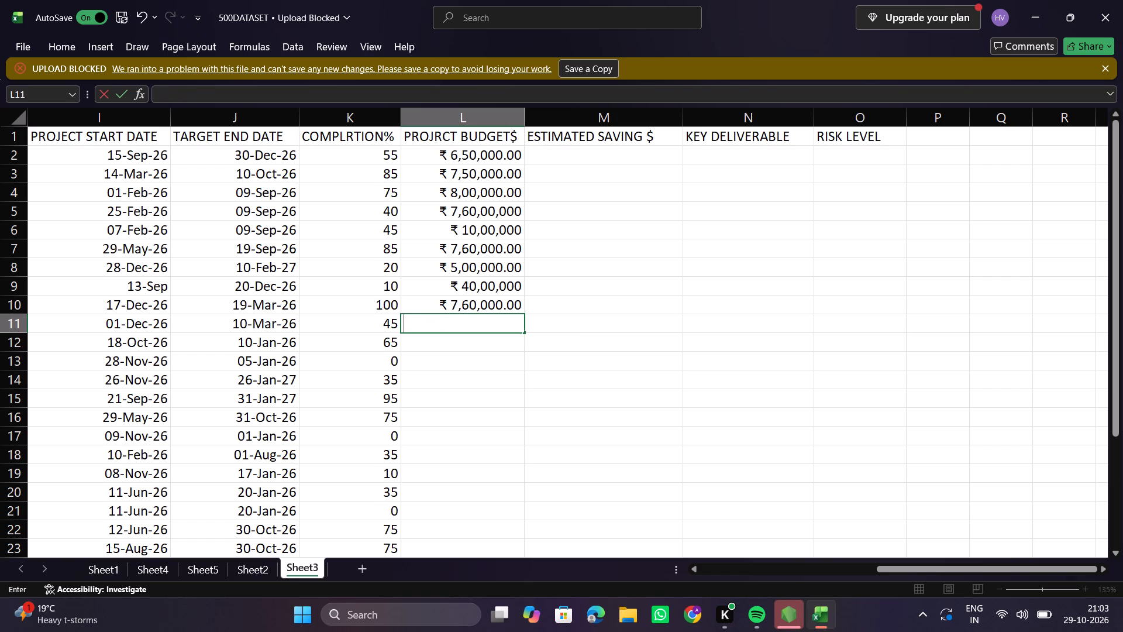
Enter a project budget of ₹790000 in L11, reusing the copied ₹ symbol.
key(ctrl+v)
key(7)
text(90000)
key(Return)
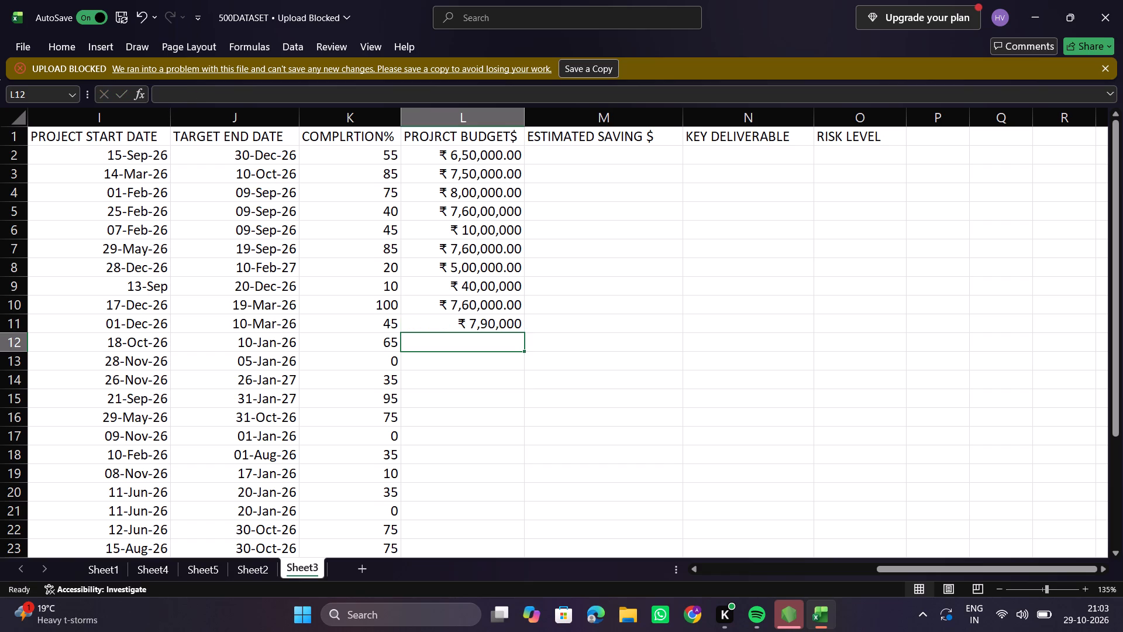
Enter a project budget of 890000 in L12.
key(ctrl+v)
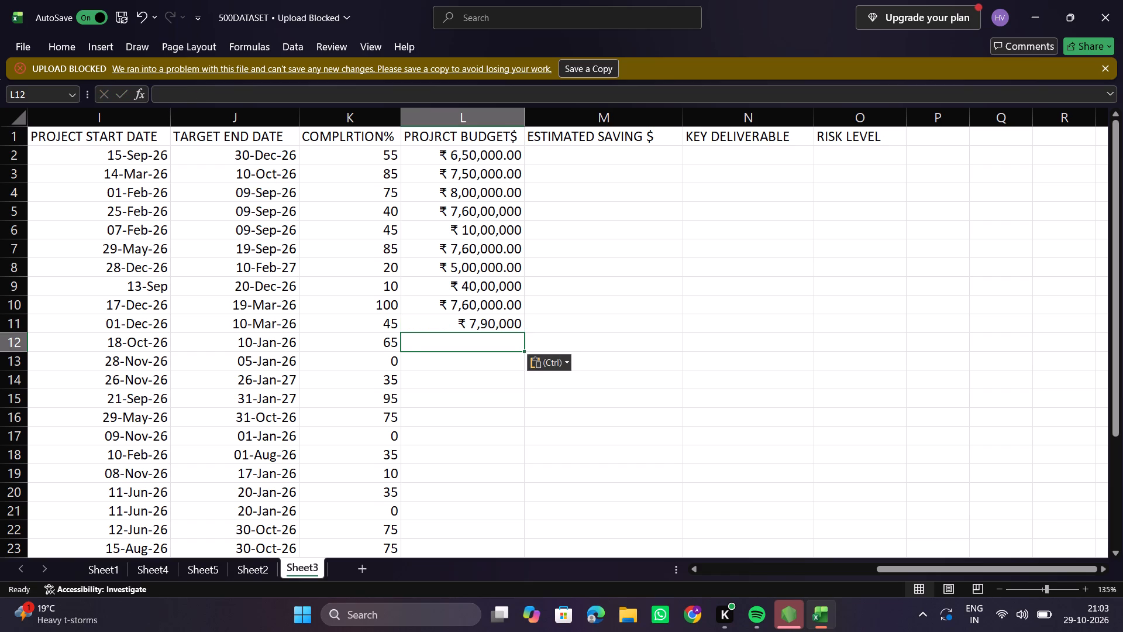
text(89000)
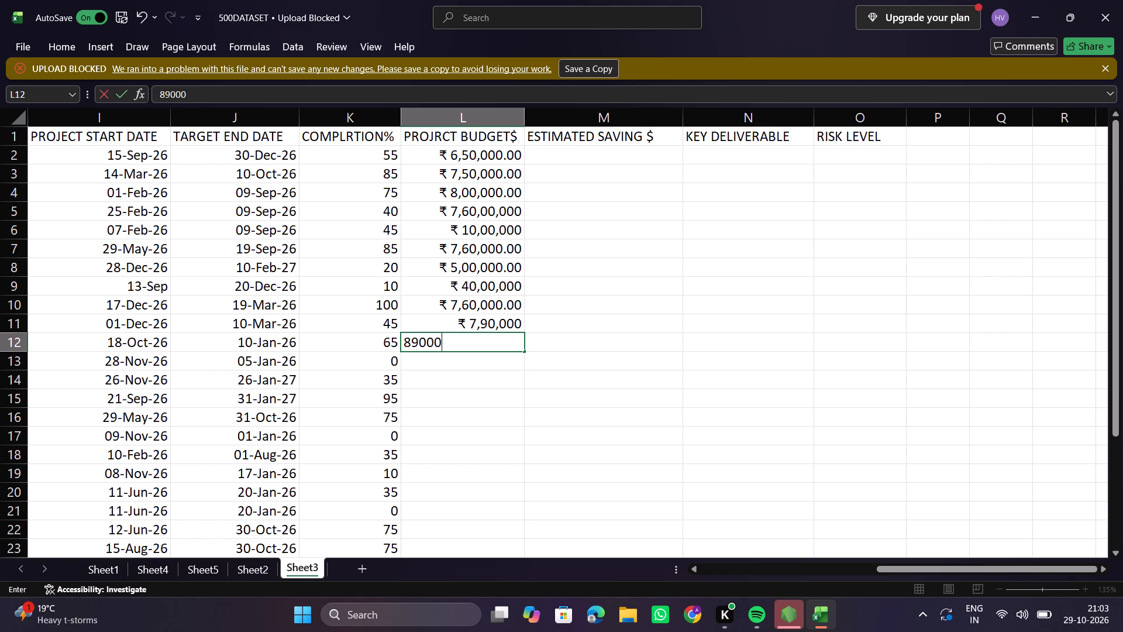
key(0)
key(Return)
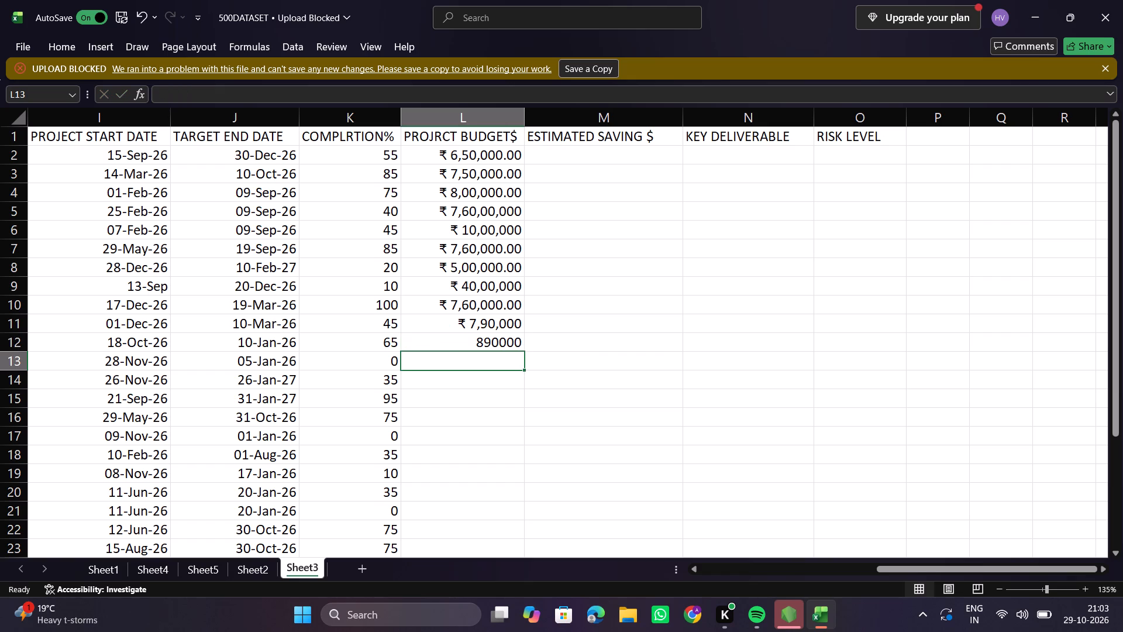
Replace the project budget in L12 with ₹3000000, reusing the copied ₹ symbol.
double_click(497, 342)
key(BackSpace)
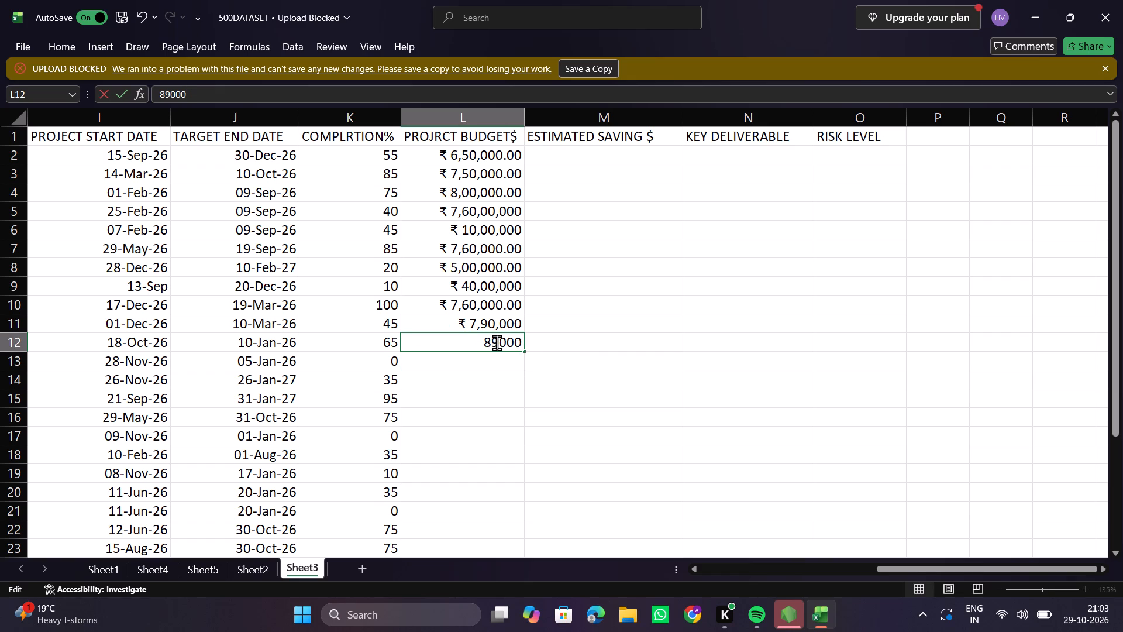
key(BackSpace)
key(BackSpace)
key(BackSpace)
key(BackSpace)
key(BackSpace)
key(BackSpace)
key(BackSpace)
key(BackSpace)
key(BackSpace)
key(BackSpace)
key(BackSpace)
key(BackSpace)
key(BackSpace)
key(Right)
key(Right)
click(523, 346)
key(BackSpace)
key(BackSpace)
key(BackSpace)
key(BackSpace)
key(BackSpace)
key(BackSpace)
key(BackSpace)
key(BackSpace)
key(BackSpace)
key(BackSpace)
key(BackSpace)
key(BackSpace)
key(BackSpace)
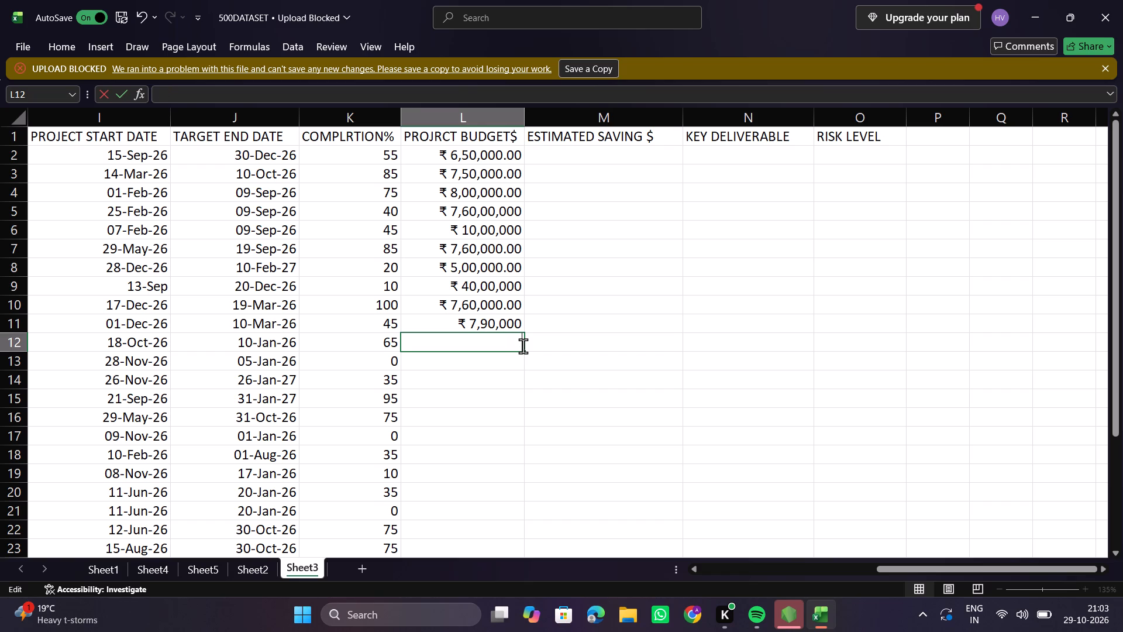
key(ctrl+v)
key(ctrl+v)
key(BackSpace)
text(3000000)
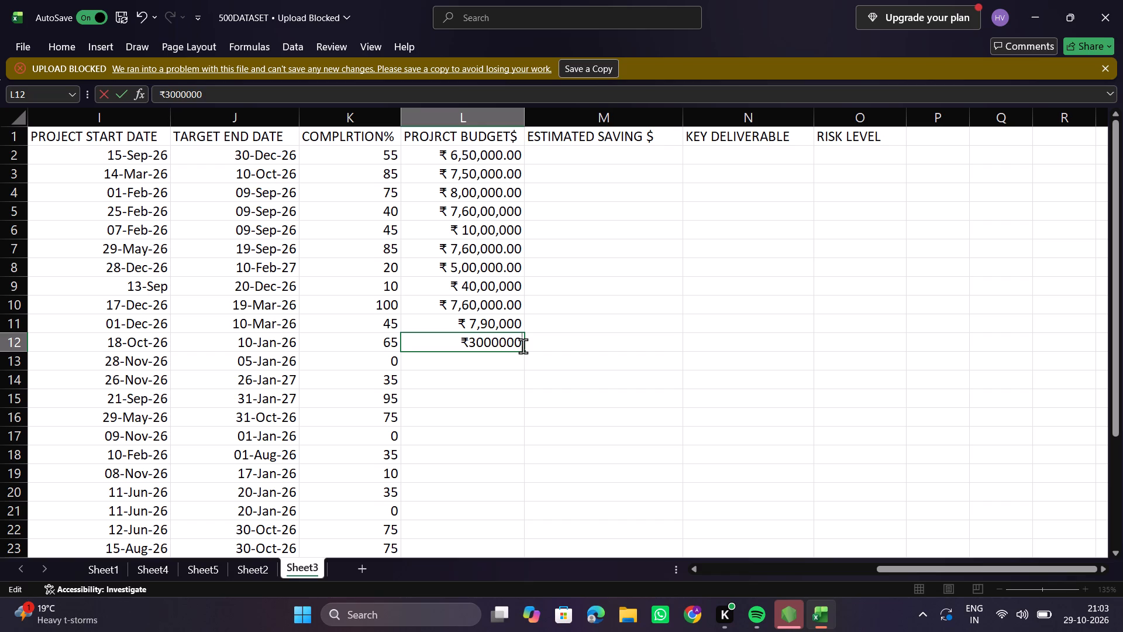
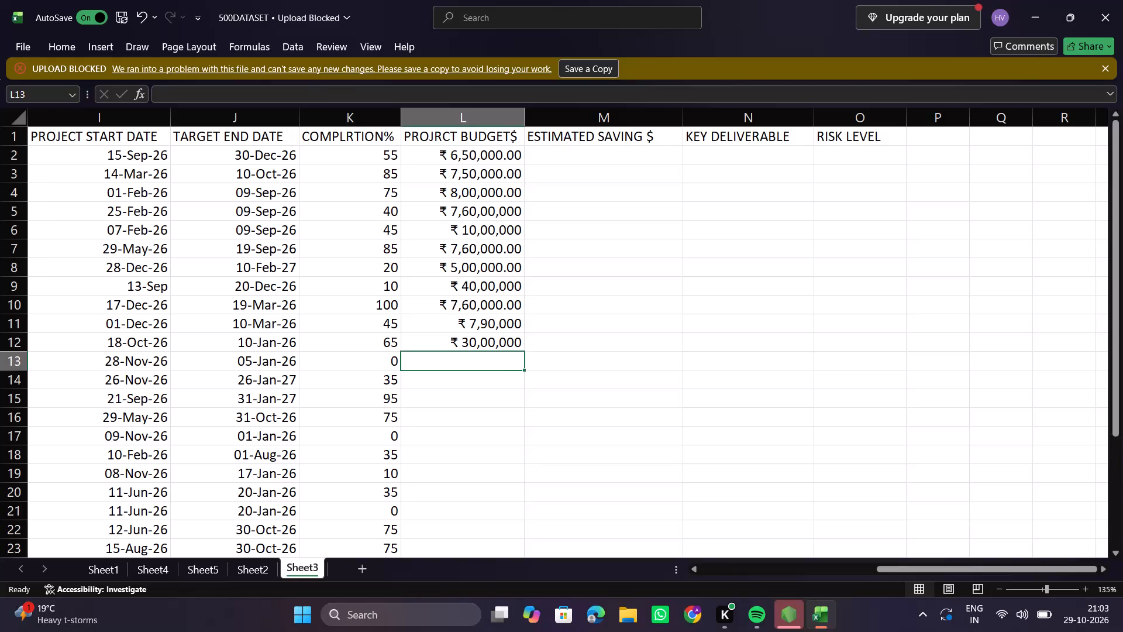
Enter a project budget of ₹650000 in L13, reusing the copied ₹ symbol.
key(ctrl+v)
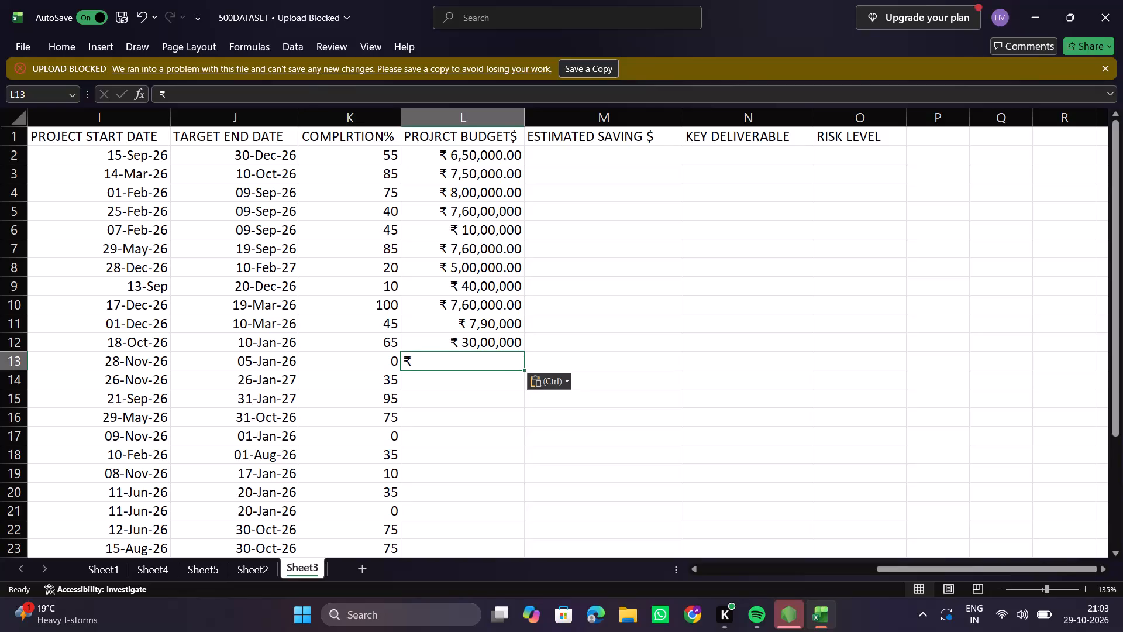
key(7)
key(BackSpace)
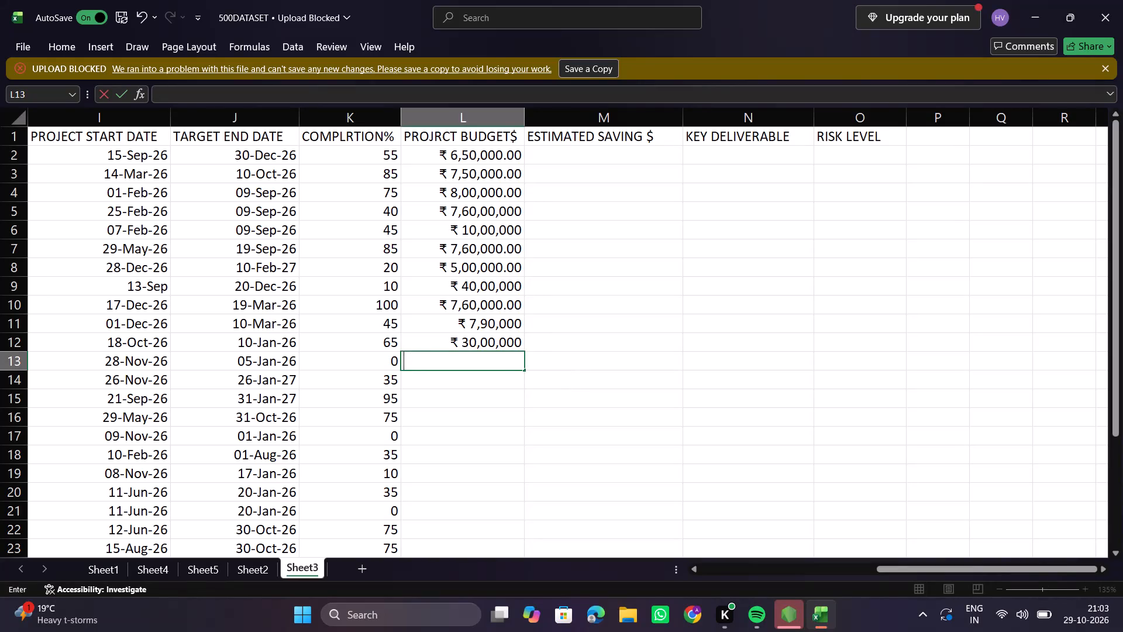
key(ctrl+v)
key(space)
text(65)
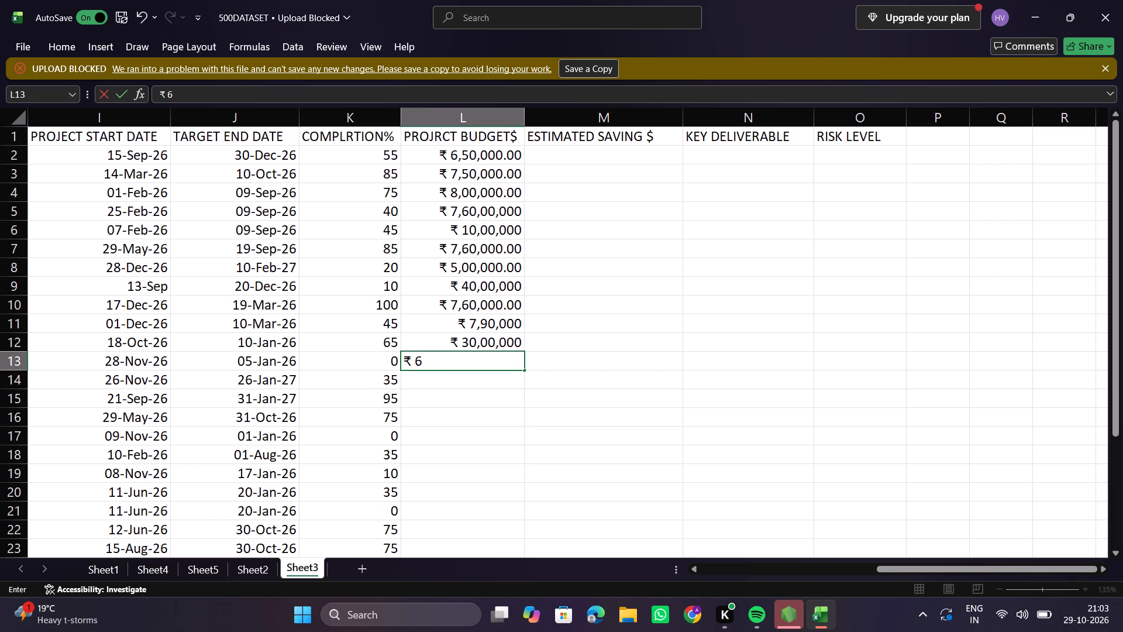
text(000)
key(Return)
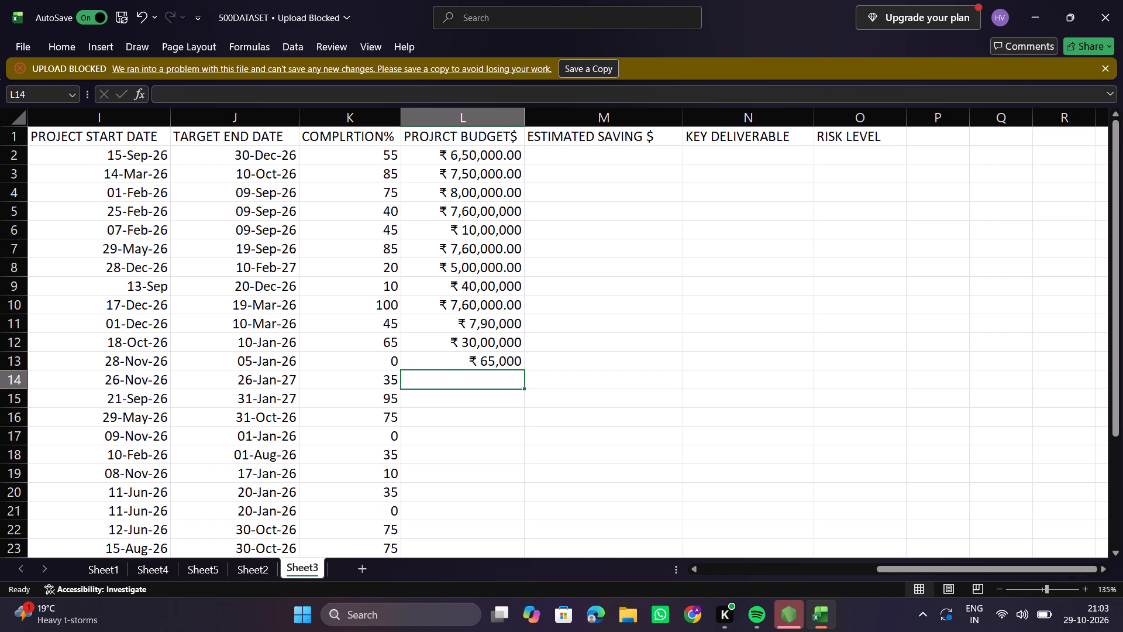
double_click(507, 363)
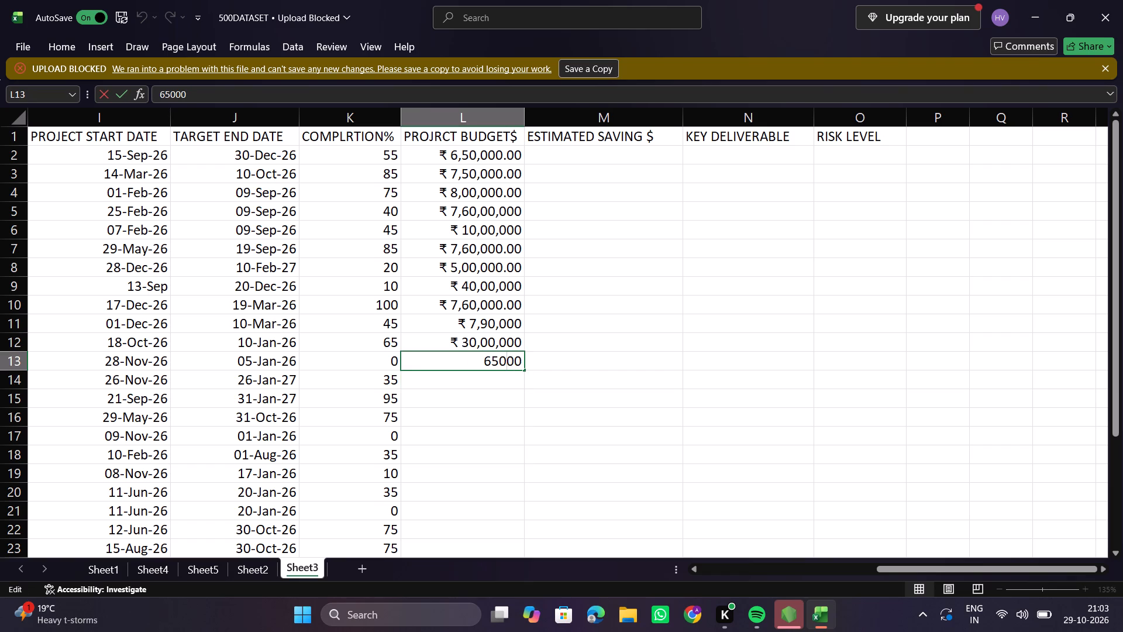
key(0)
key(Return)
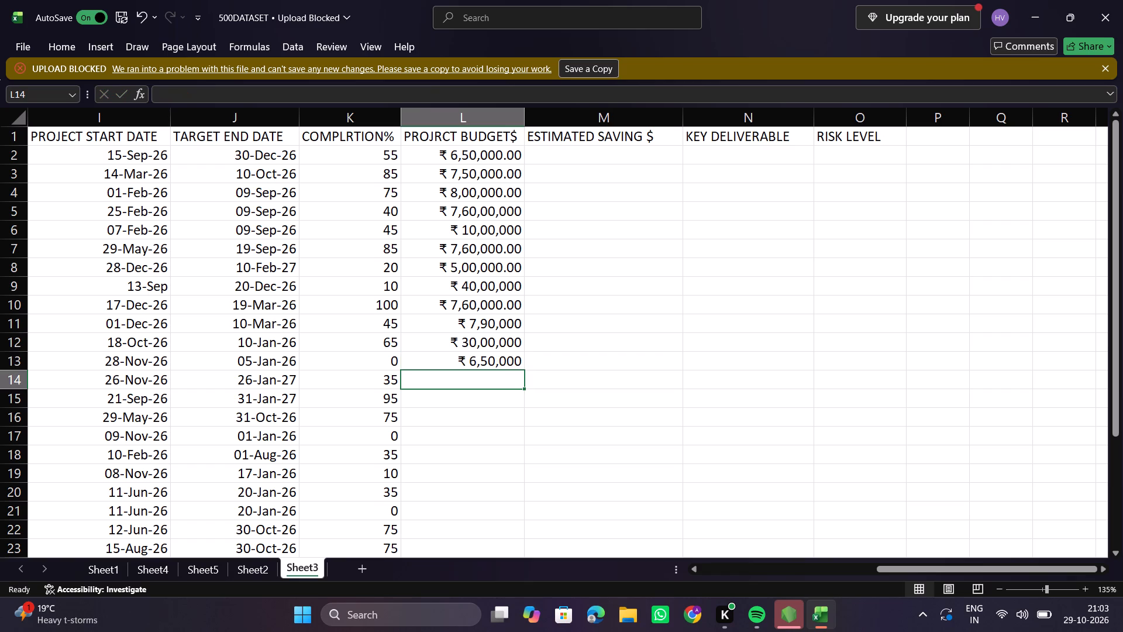
Enter a project budget of ₹870000 in L14, reusing the copied ₹ symbol.
key(ctrl+v)
key(space)
key(BackSpace)
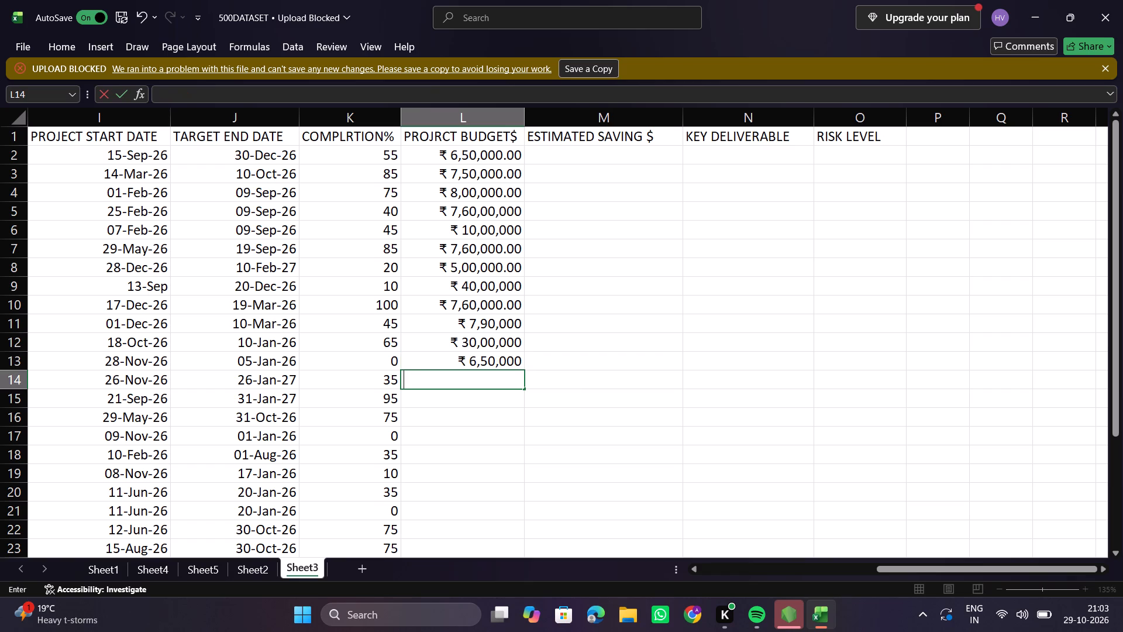
key(ctrl+c)
key(ctrl+v)
key(space)
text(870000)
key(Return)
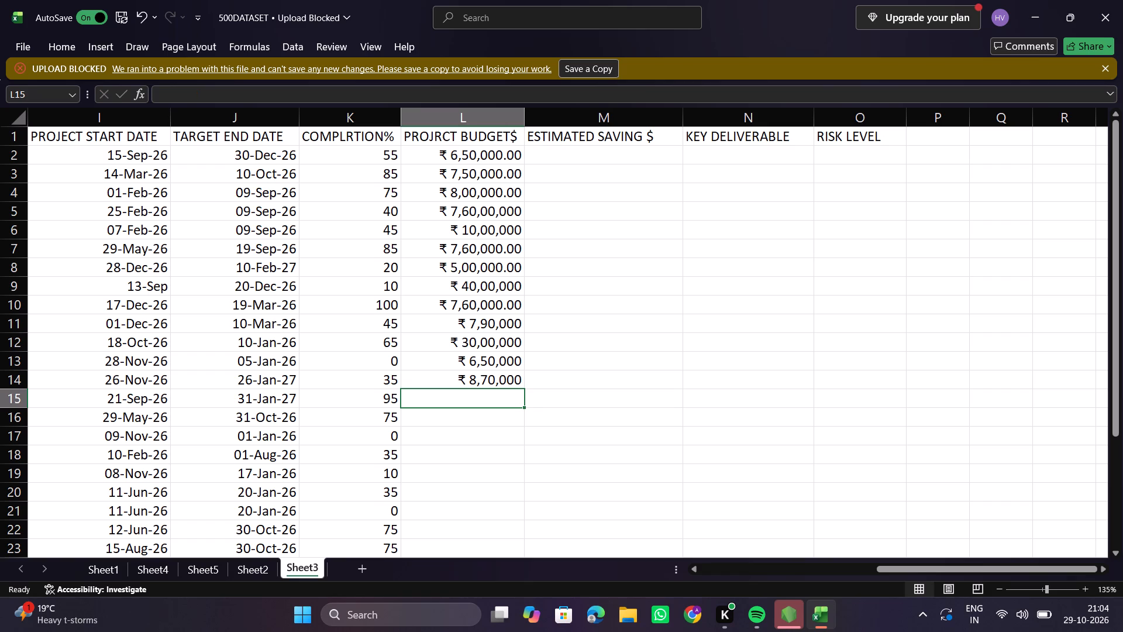
Enter a project budget of ₹2900000 in L15, reusing the copied ₹ symbol.
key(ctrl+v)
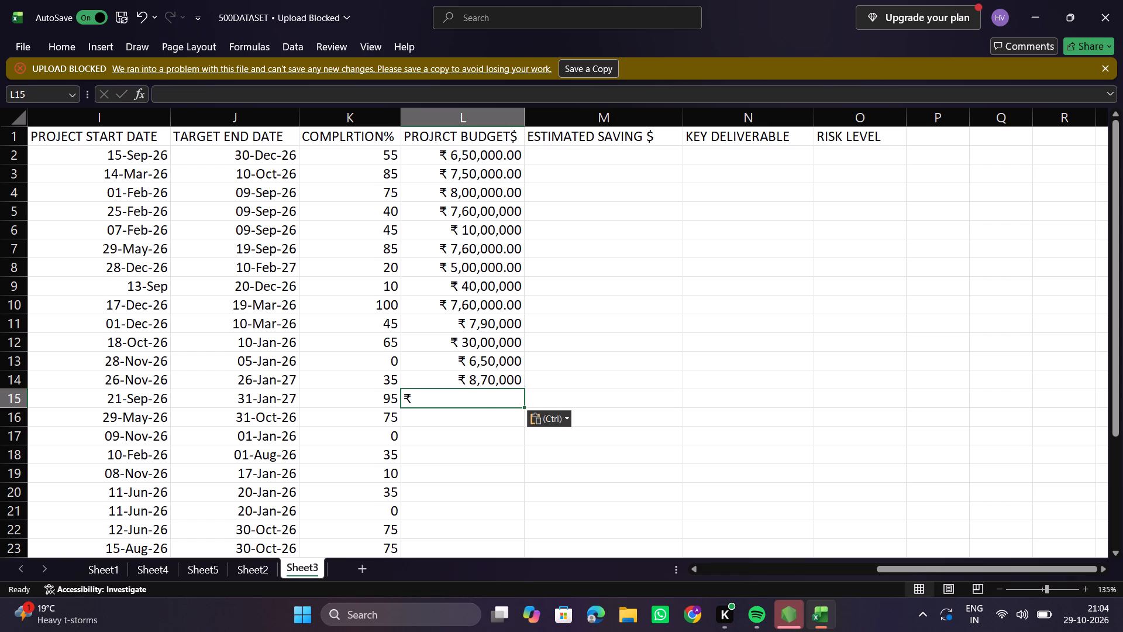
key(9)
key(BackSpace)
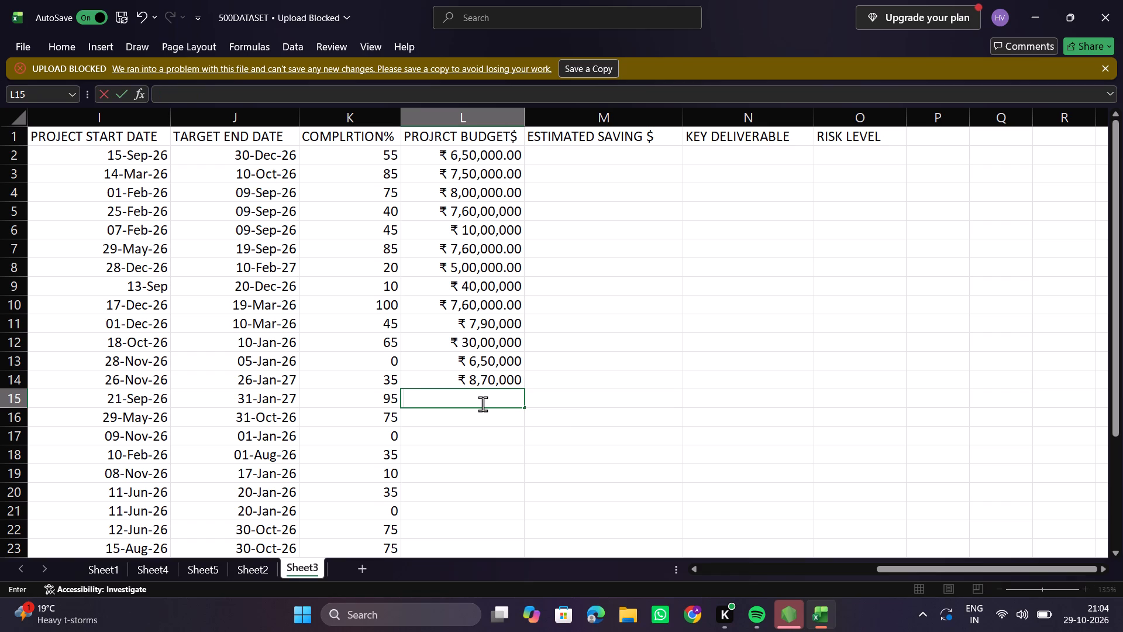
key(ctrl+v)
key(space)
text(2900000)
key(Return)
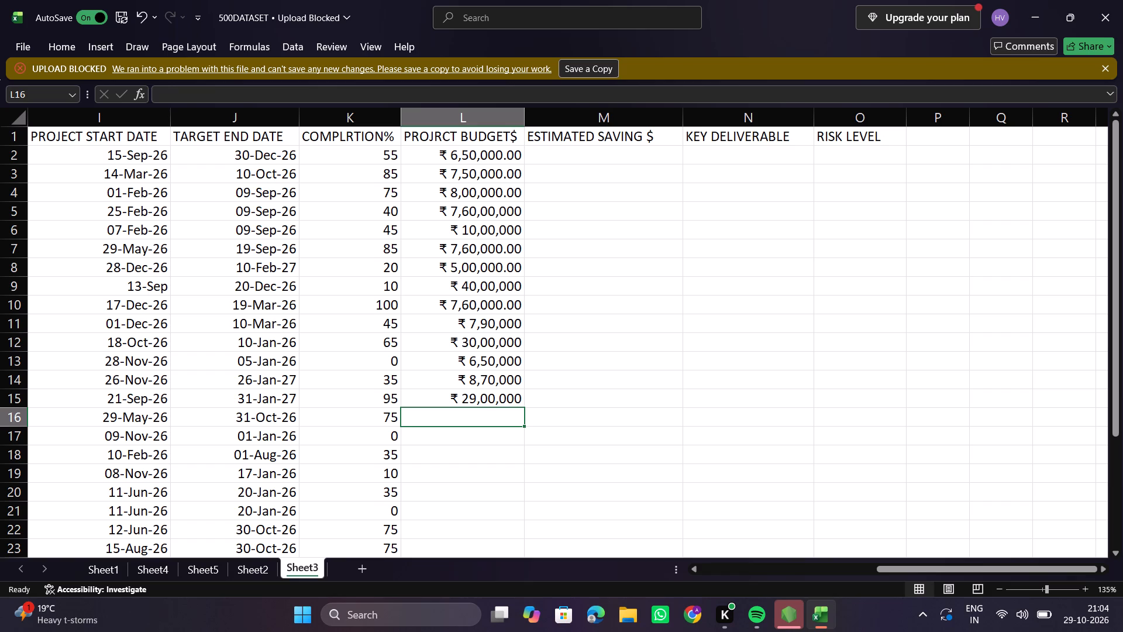
Enter a project budget of ₹700000 in L16, inserting the ₹ symbol directly in the cell.
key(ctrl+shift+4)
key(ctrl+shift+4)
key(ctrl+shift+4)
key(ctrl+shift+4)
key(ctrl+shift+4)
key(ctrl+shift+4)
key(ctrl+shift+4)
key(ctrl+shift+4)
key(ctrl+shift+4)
double_click(473, 424)
key(ctrl+shift+4)
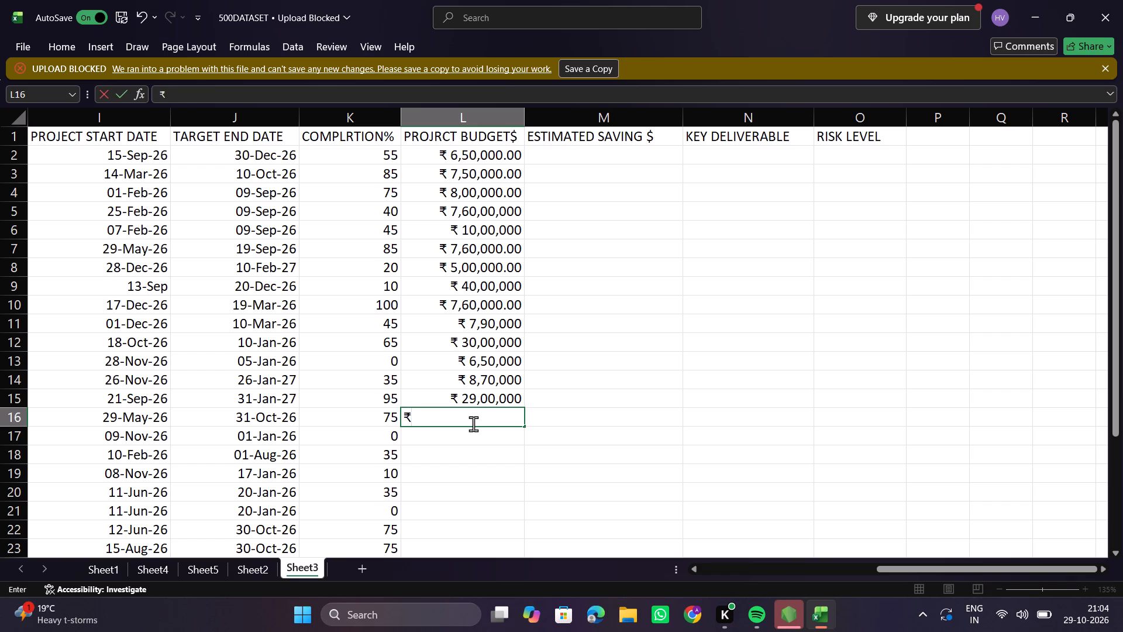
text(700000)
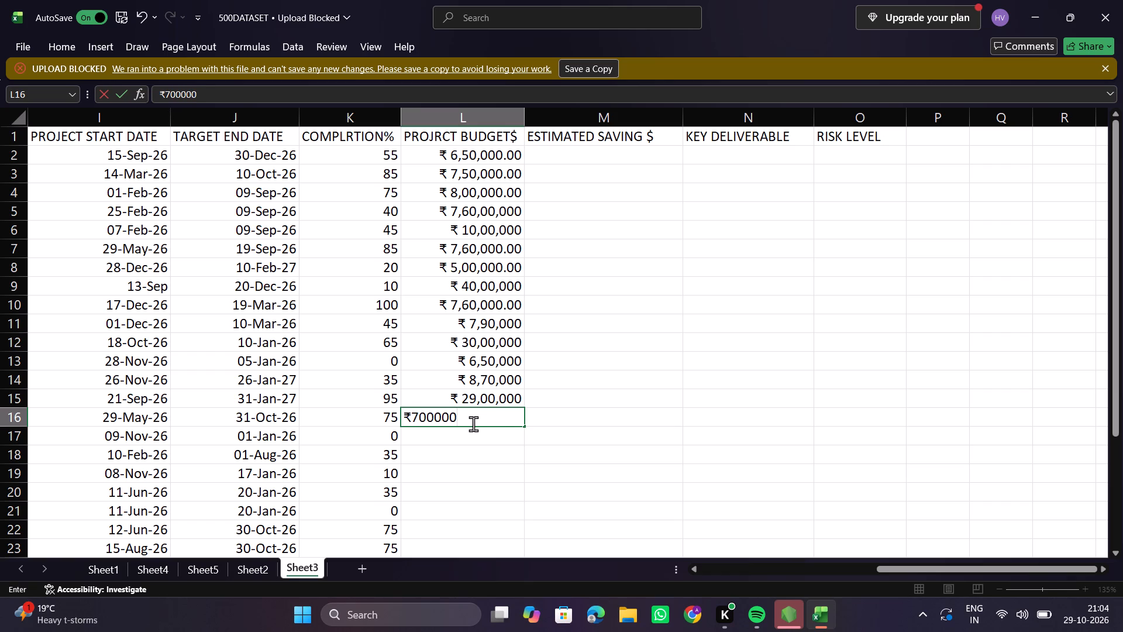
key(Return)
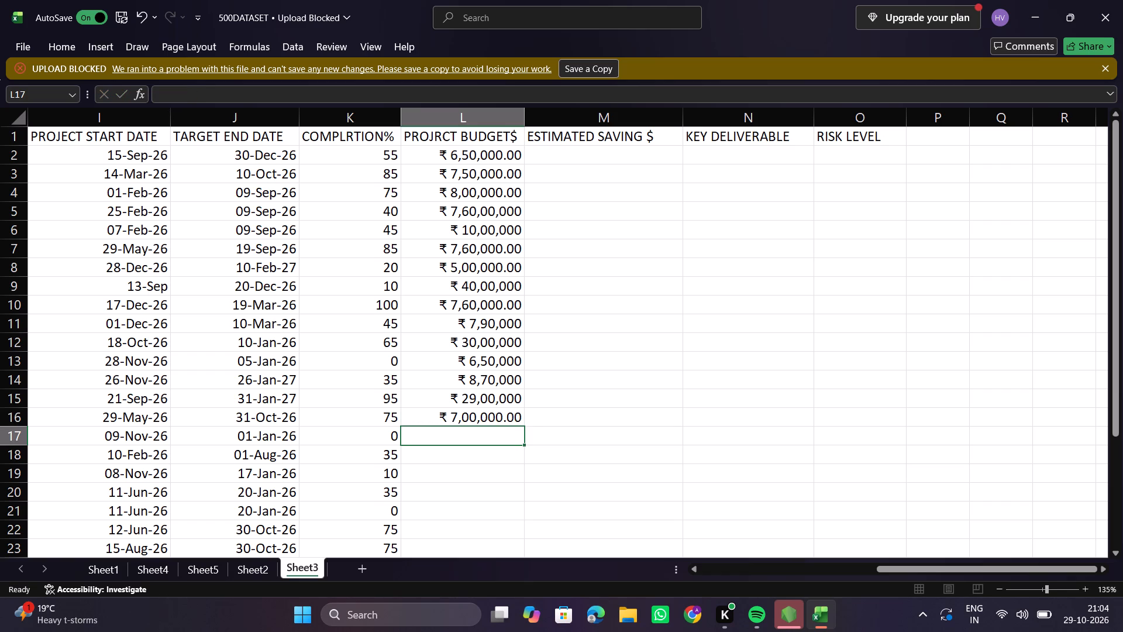
Enter a project budget of ₹8000000 in L17, inserting the ₹ symbol directly in the cell.
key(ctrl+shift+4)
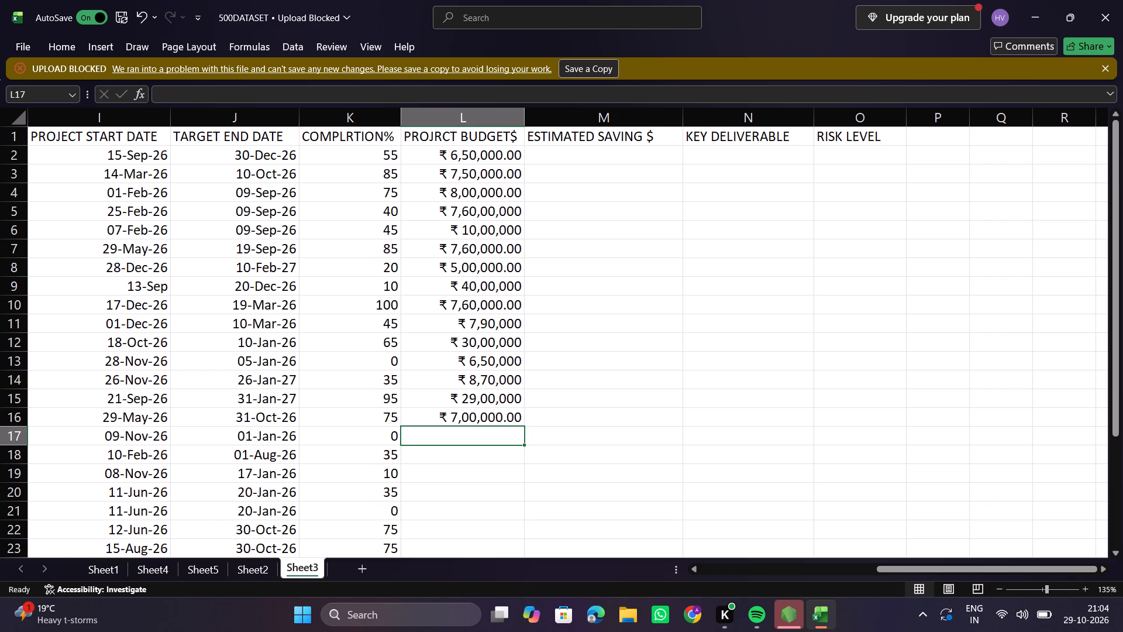
triple_click(482, 435)
key(ctrl+shift+4)
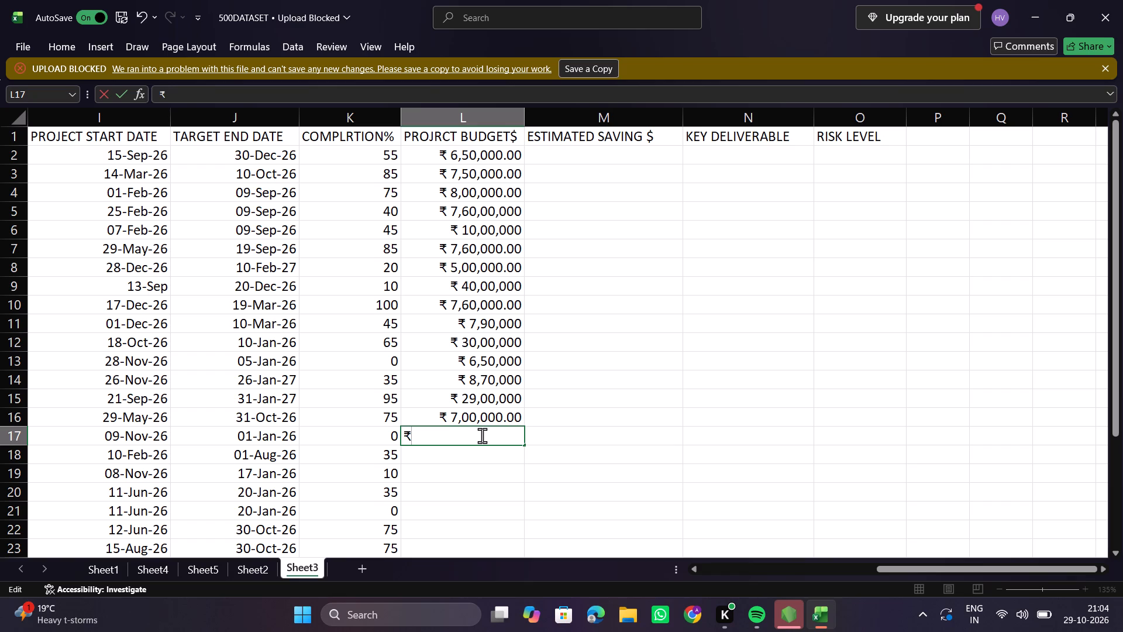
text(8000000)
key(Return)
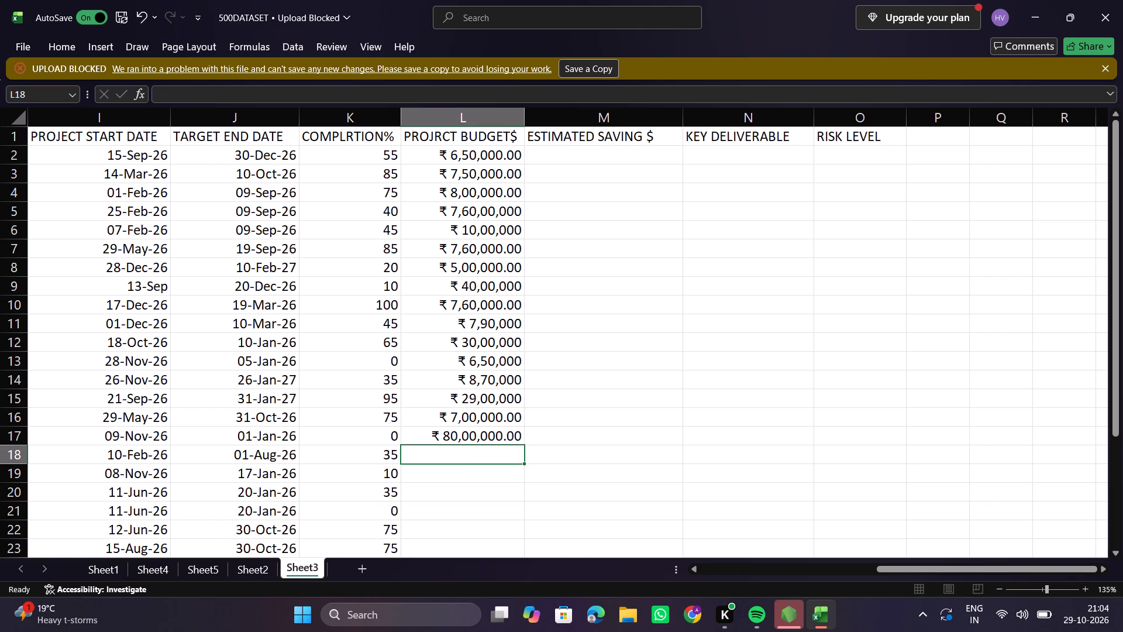
Enter a project budget of ₹7500000 in L18, inserting the ₹ symbol directly in the cell.
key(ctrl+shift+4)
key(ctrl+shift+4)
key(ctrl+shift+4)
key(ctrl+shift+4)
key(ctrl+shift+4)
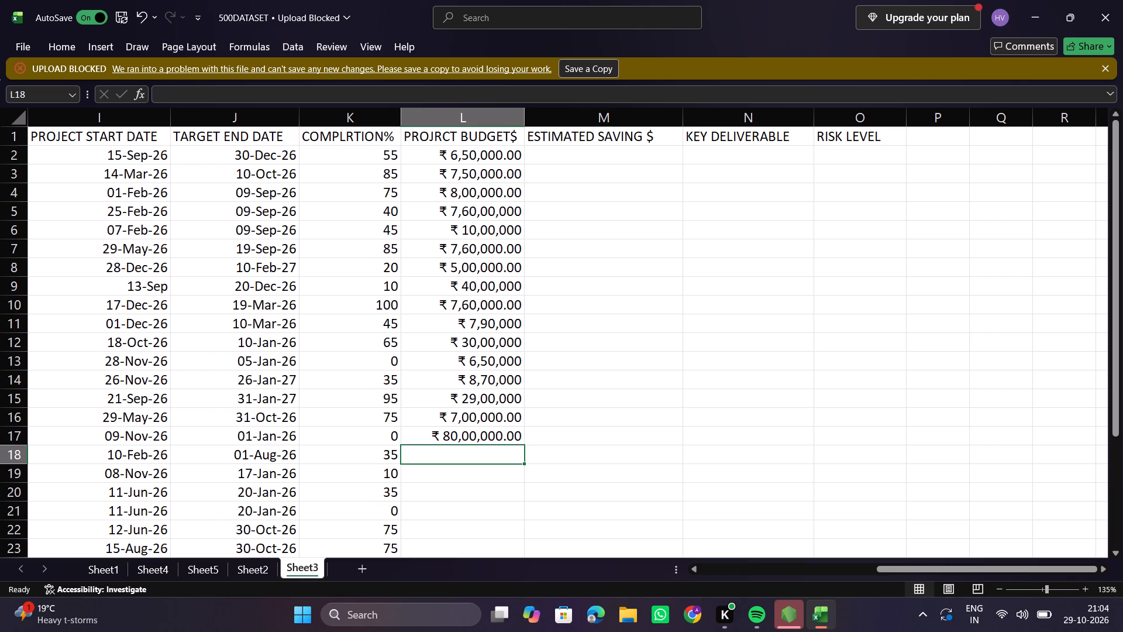
triple_click(493, 453)
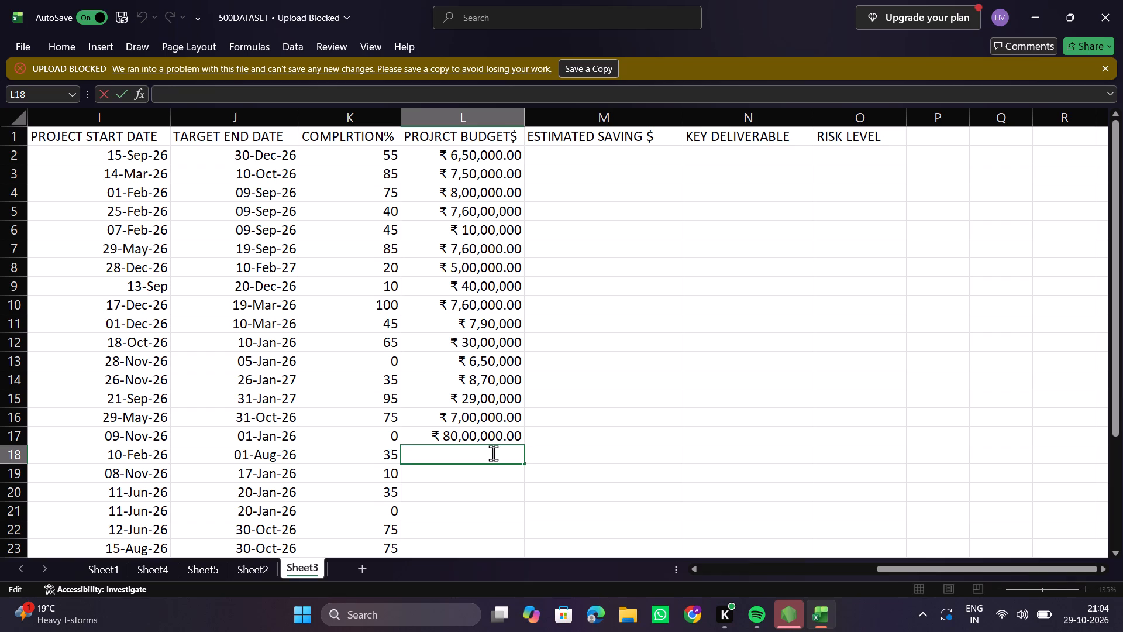
key(ctrl+shift+4)
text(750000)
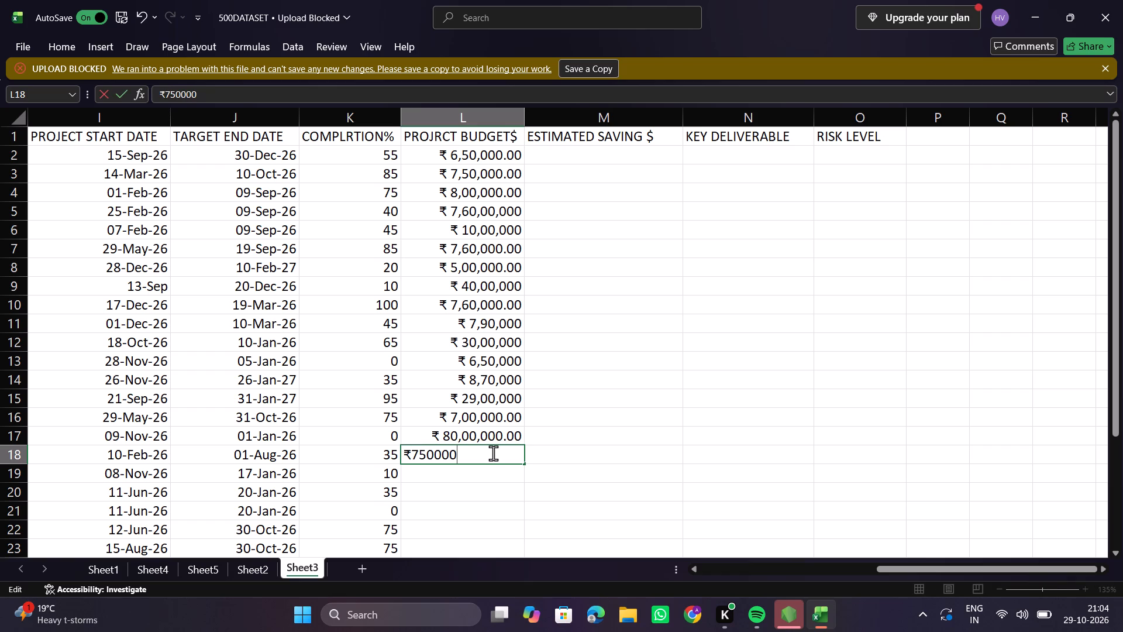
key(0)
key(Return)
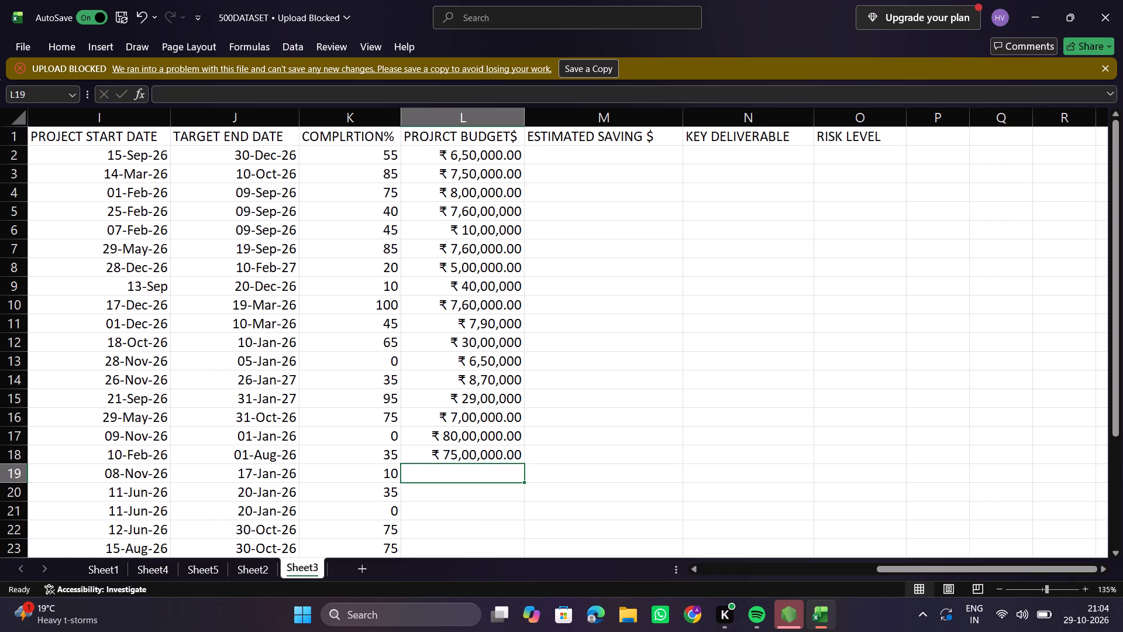
Enter completion percentages 70, 45, 35 and 0 in K25 through K28.
scroll(493, 453, down, 2)
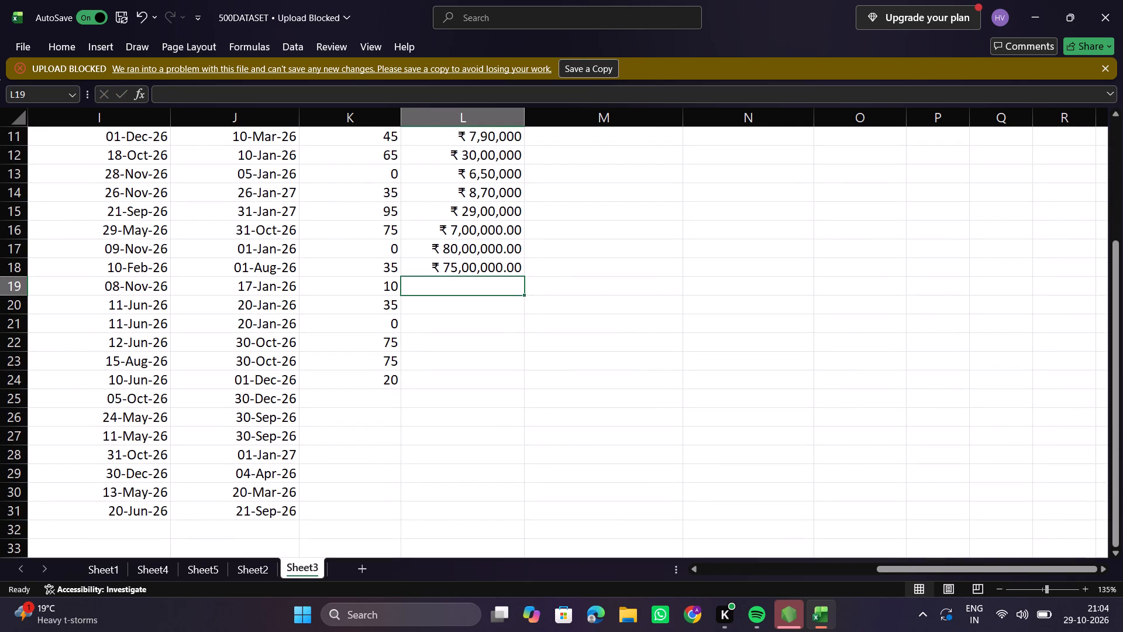
double_click(378, 402)
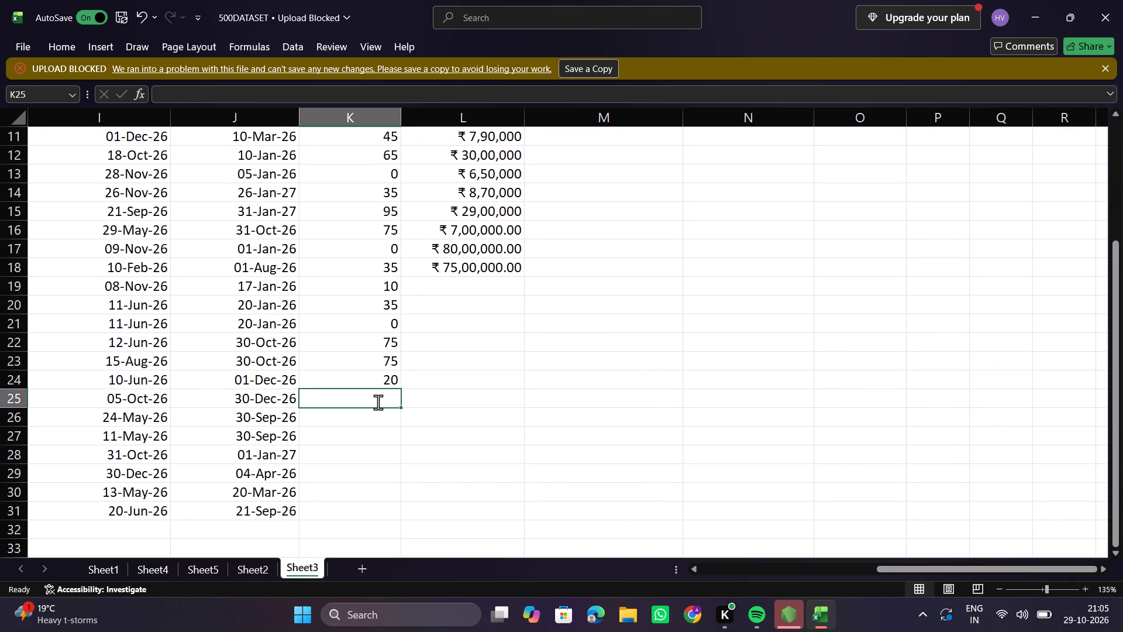
text(70)
key(Return)
key(4)
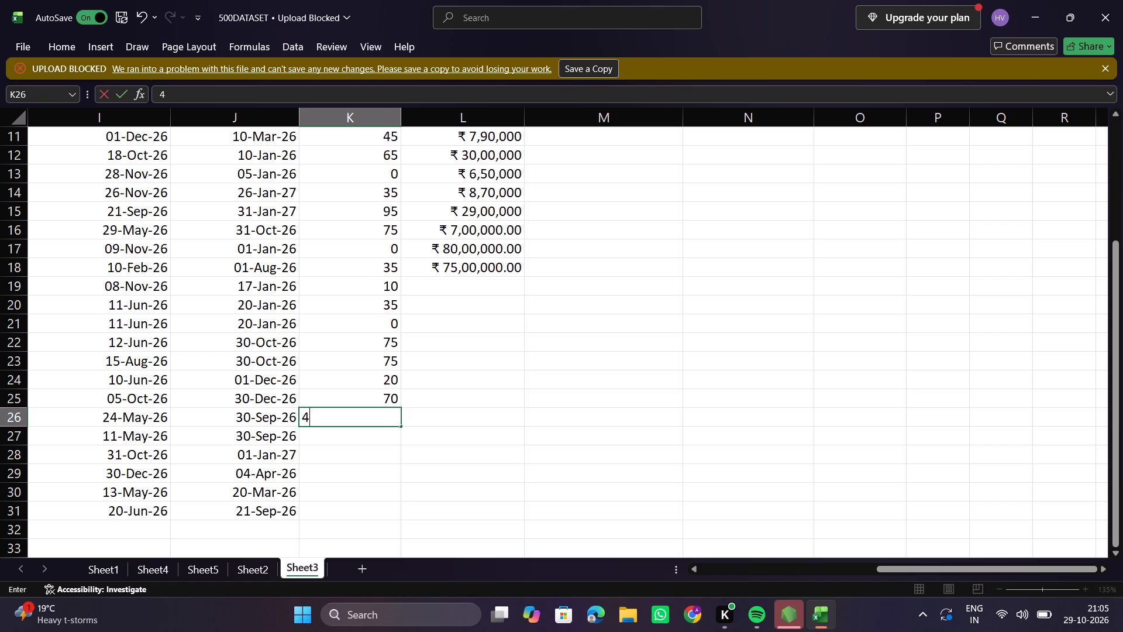
key(5)
key(Return)
text(36)
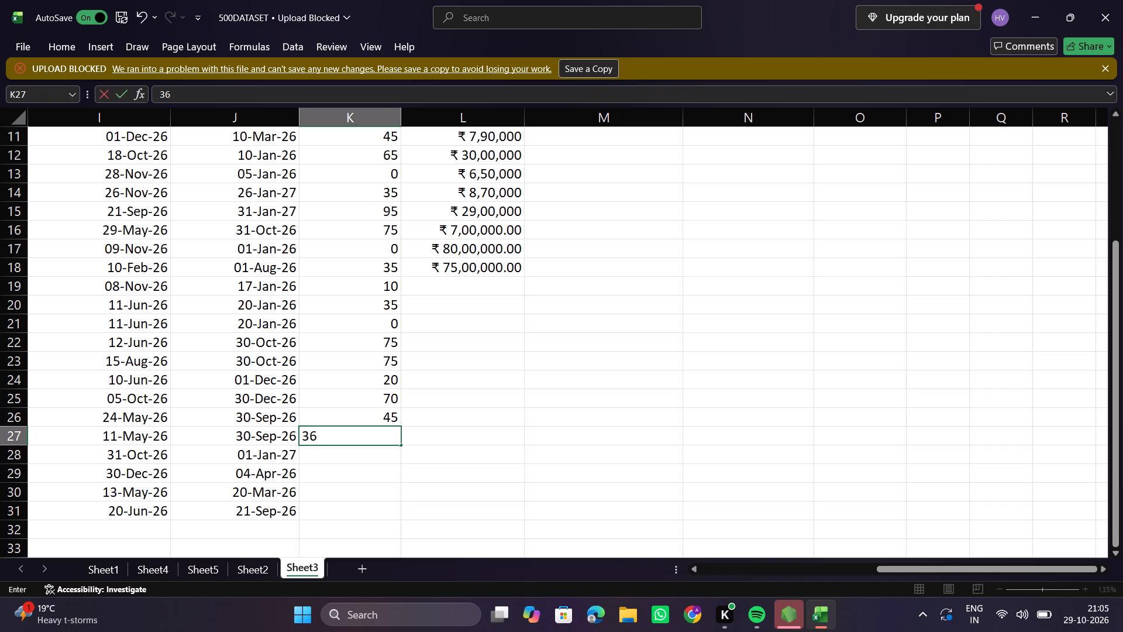
key(BackSpace)
key(5)
key(Return)
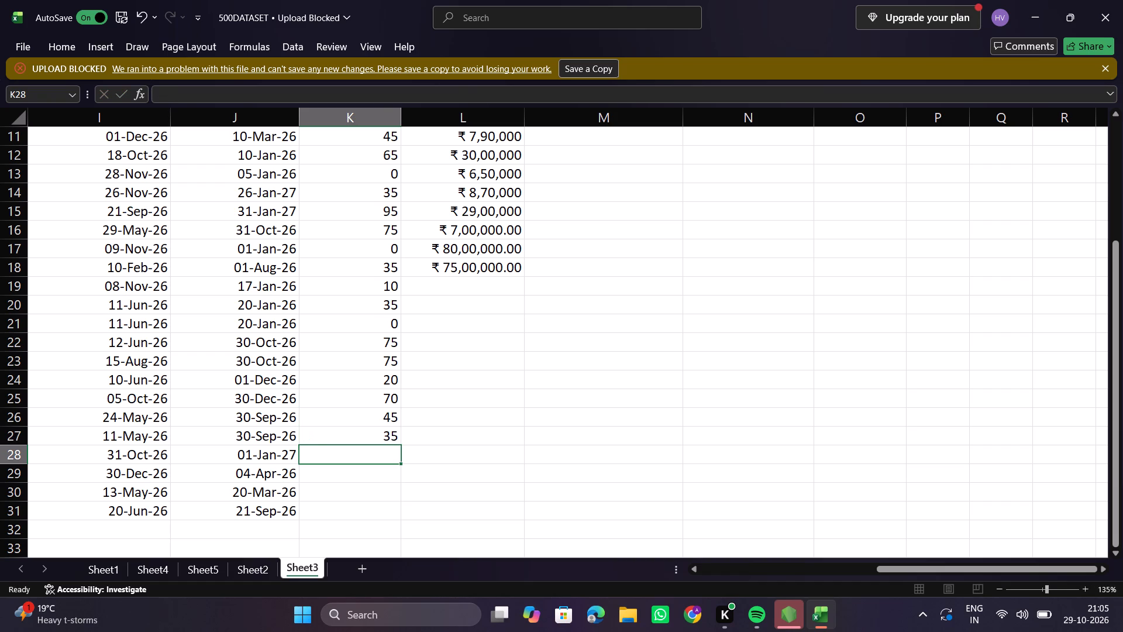
key(0)
key(Return)
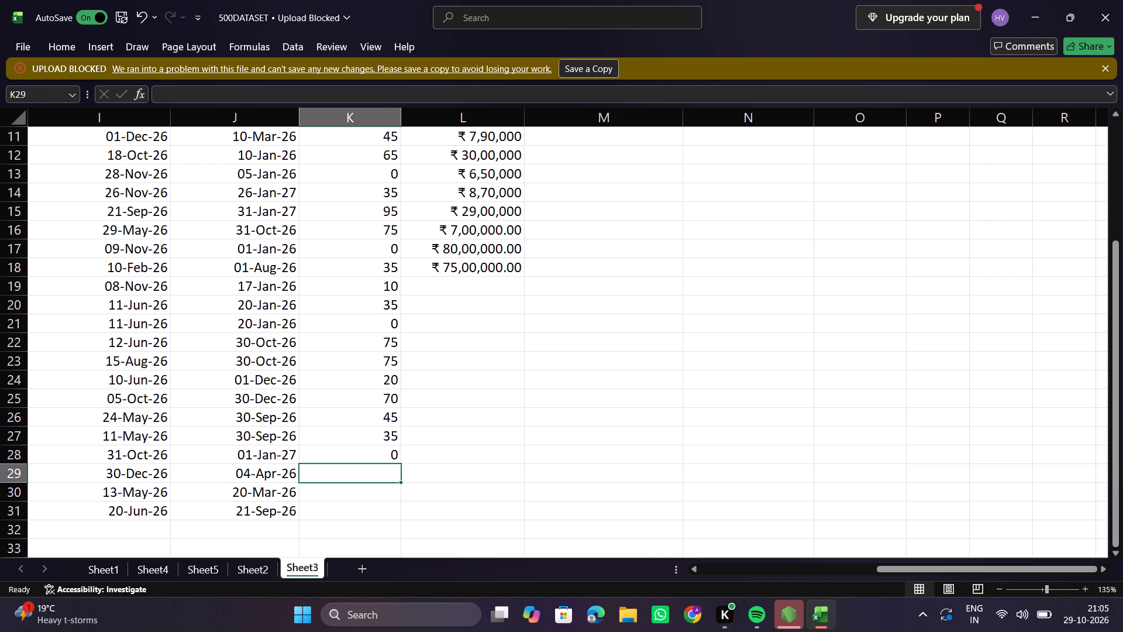
Enter completion percentages 85, 100 and 45 in K29 through K31.
text(85)
key(Return)
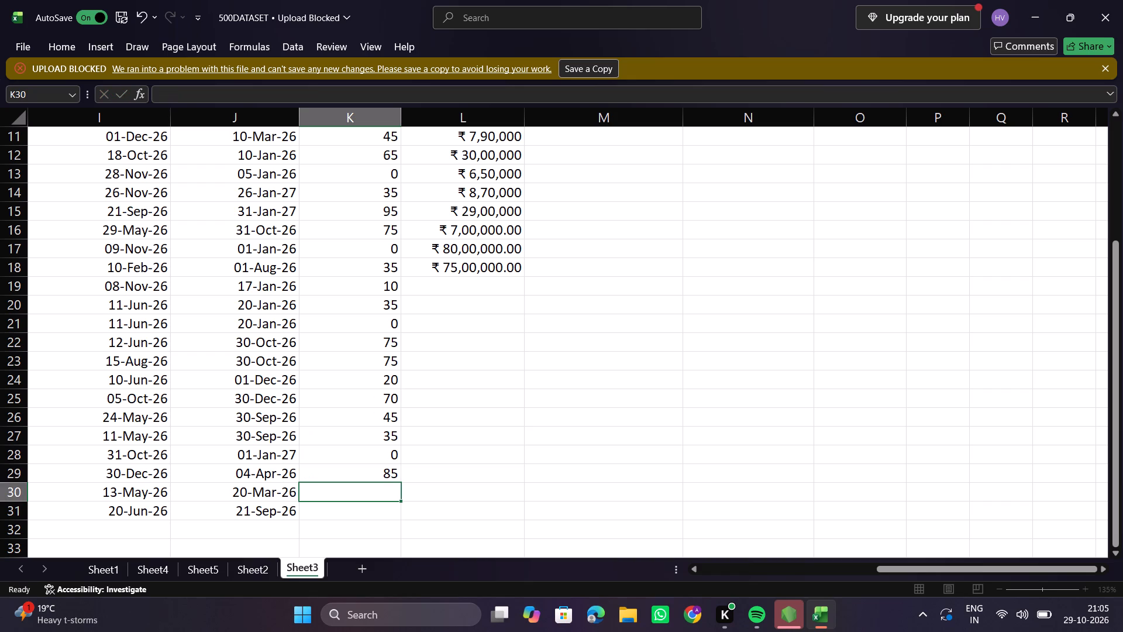
text(199)
key(BackSpace)
key(BackSpace)
text(00)
key(Return)
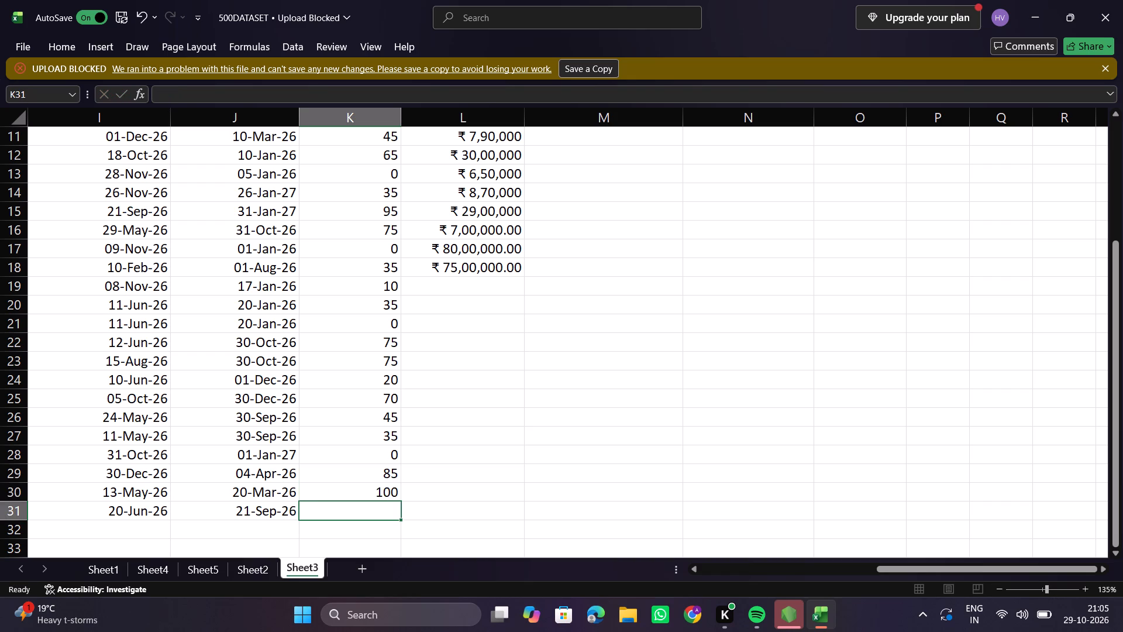
text(45)
key(Return)
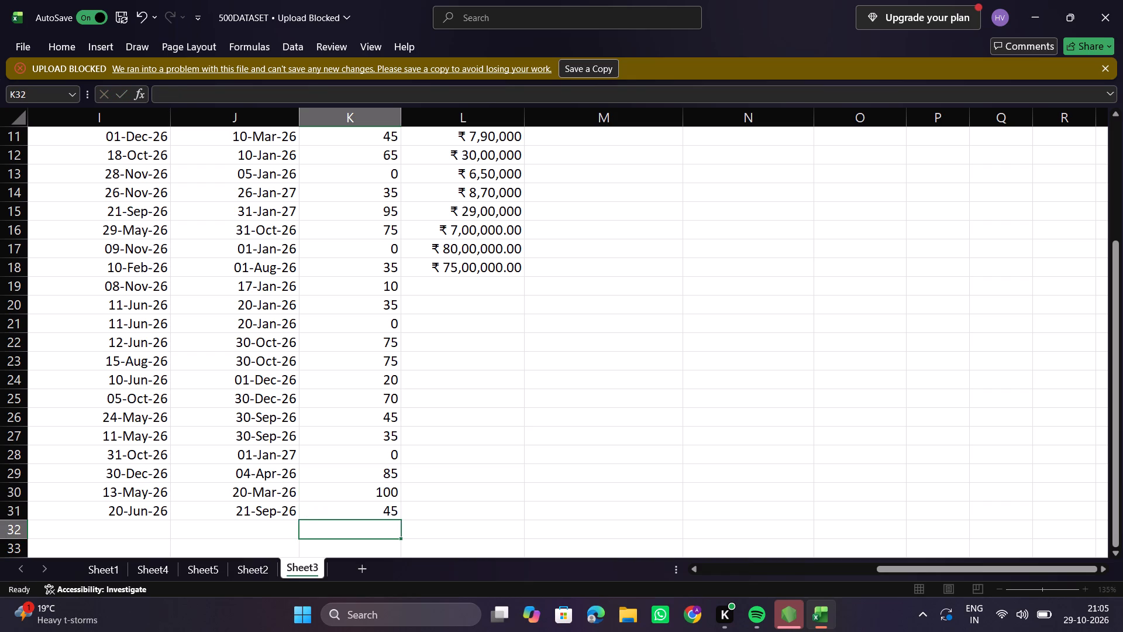
Enter a project budget of ₹870000 in L19, inserting the ₹ symbol directly in the cell.
key(Right)
key(Up)
key(Up)
key(Up)
key(Up)
key(Up)
key(Up)
key(Up)
key(Up)
key(Up)
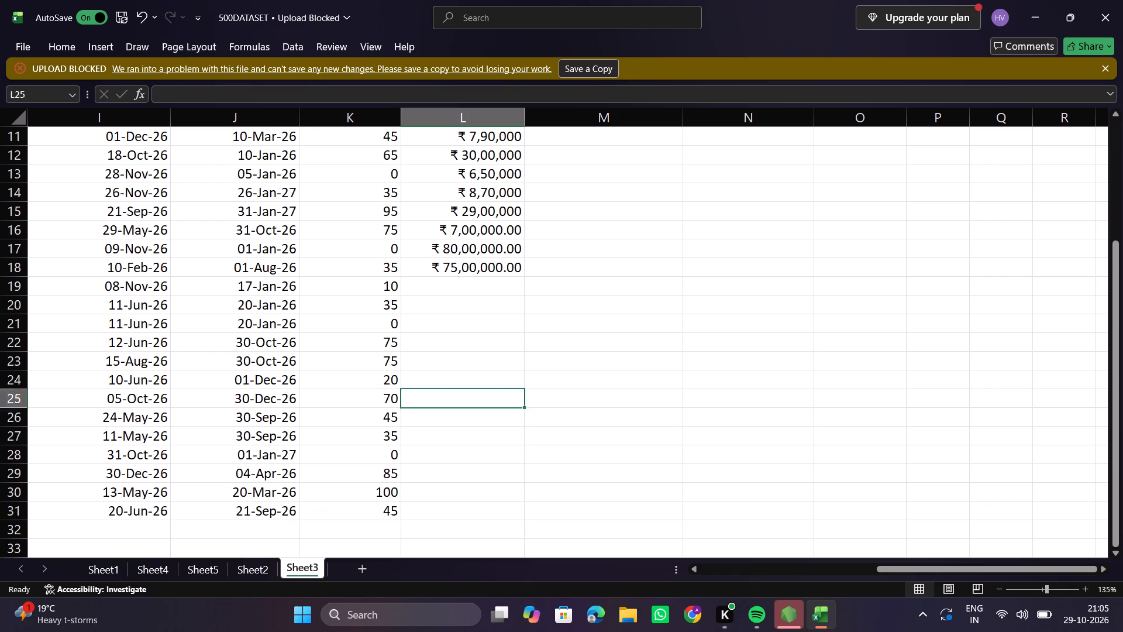
key(Up)
key(Up)
key(Up)
key(Up)
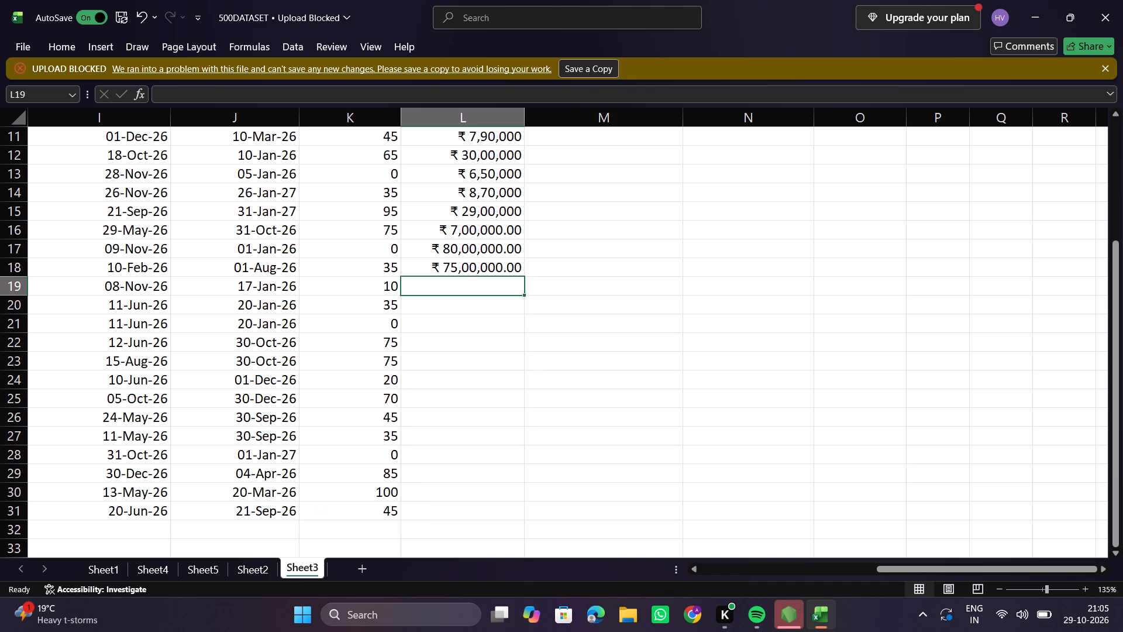
key(ctrl+shift+3)
double_click(465, 287)
key(ctrl+shift+3)
key(ctrl+shift+3)
key(ctrl+shift+3)
key(ctrl+shift+4)
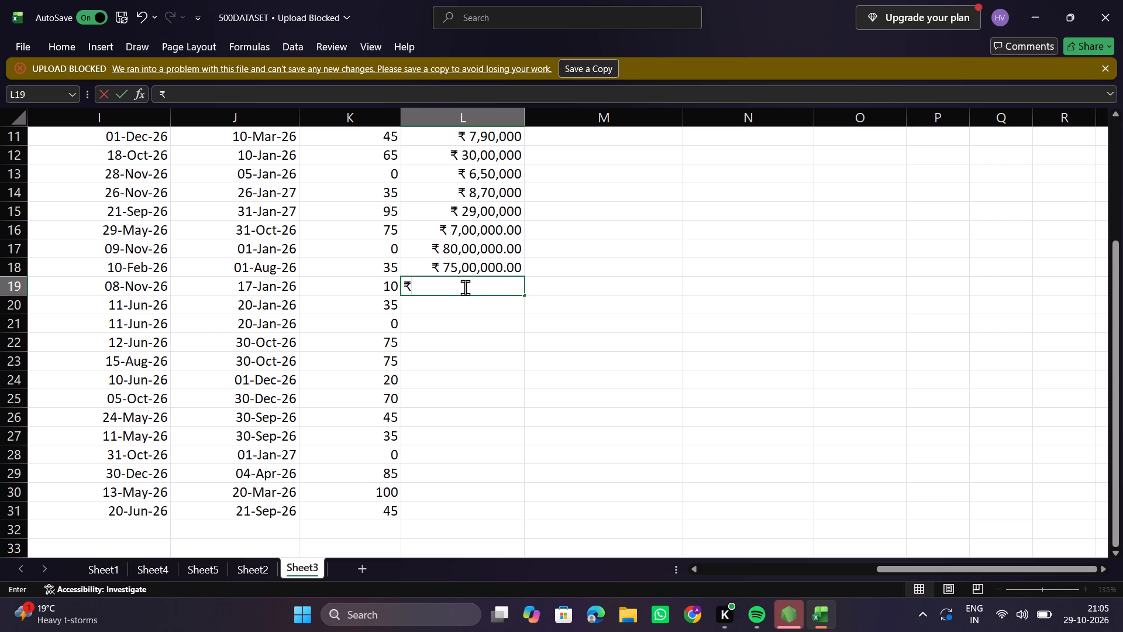
key(8)
text(70000)
key(Return)
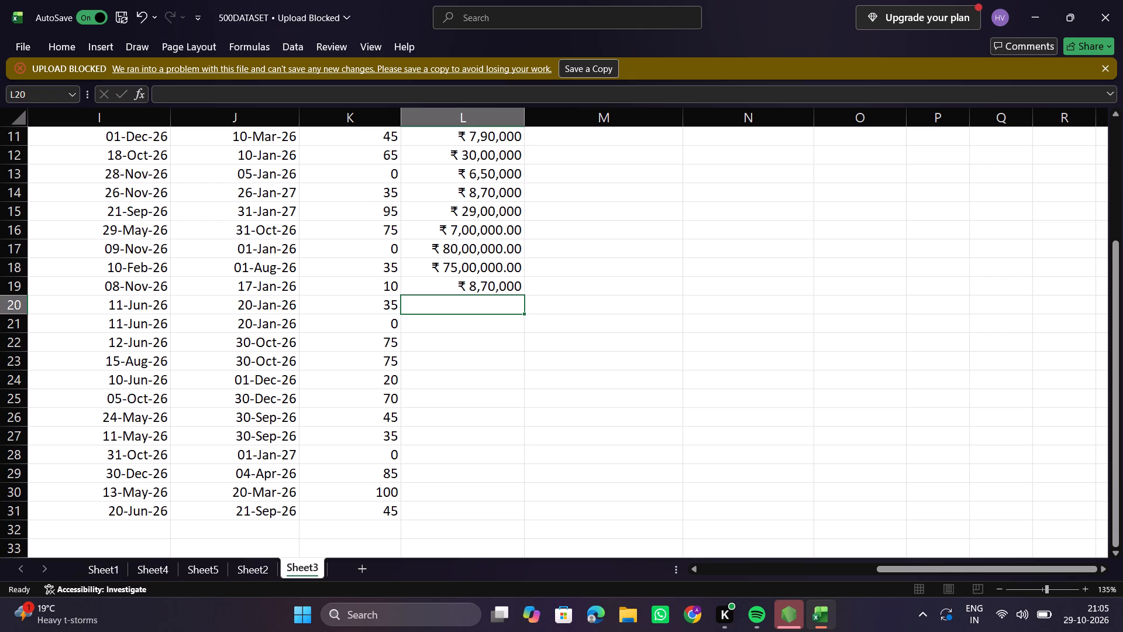
Enter a project budget of ₹7600000 in L20, inserting the ₹ symbol directly in the cell.
key(ctrl+shift+4)
key(ctrl+shift+4)
key(ctrl+shift+4)
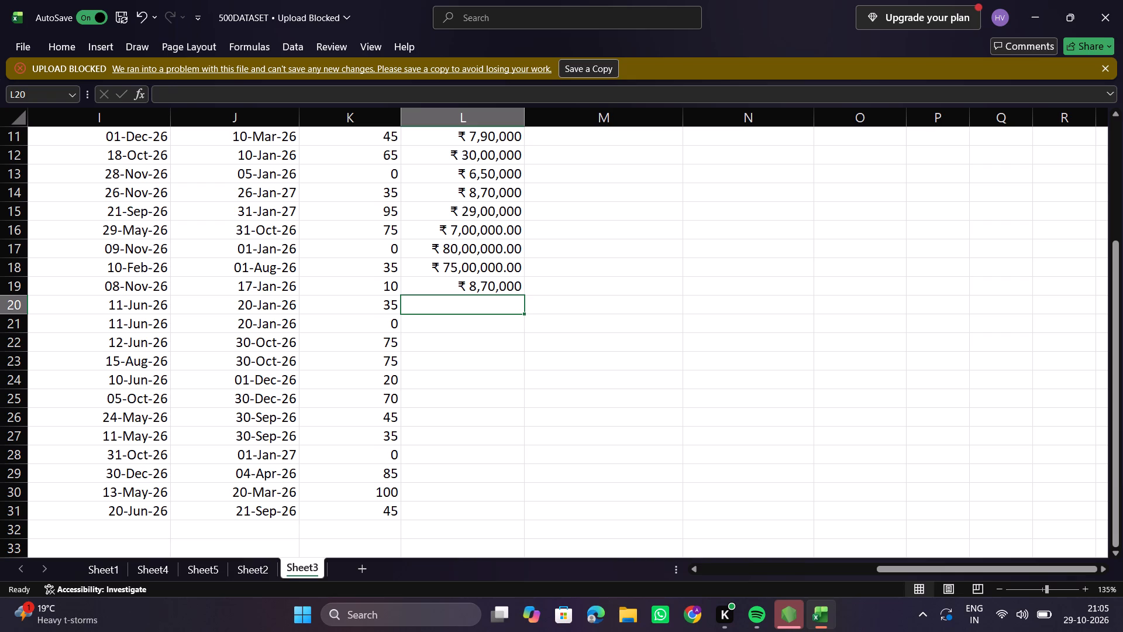
double_click(487, 306)
key(ctrl+shift+4)
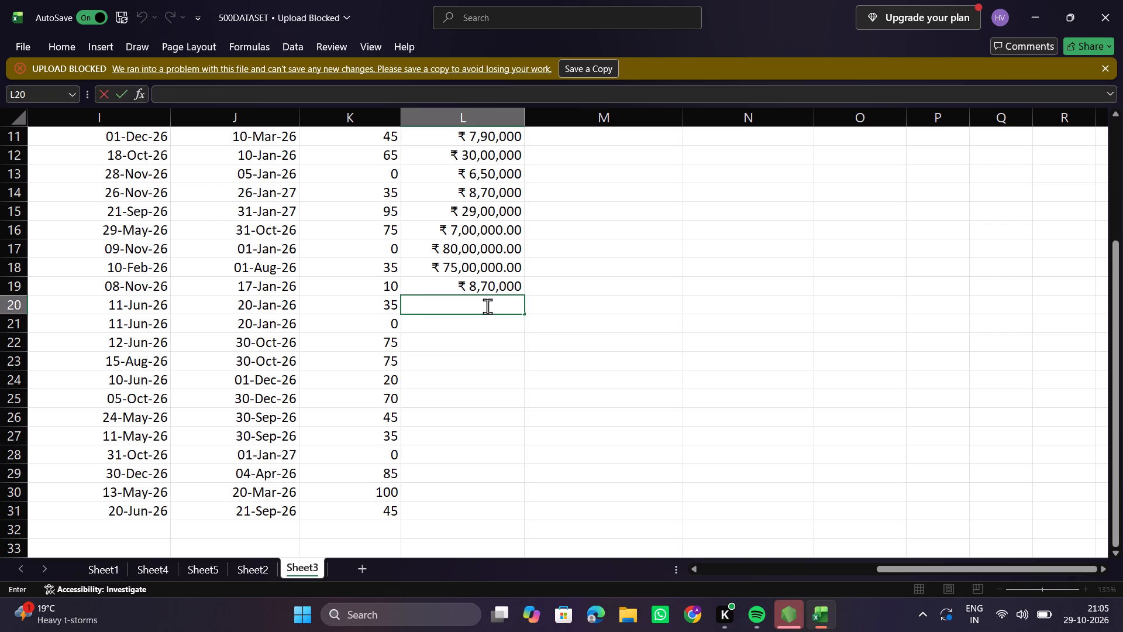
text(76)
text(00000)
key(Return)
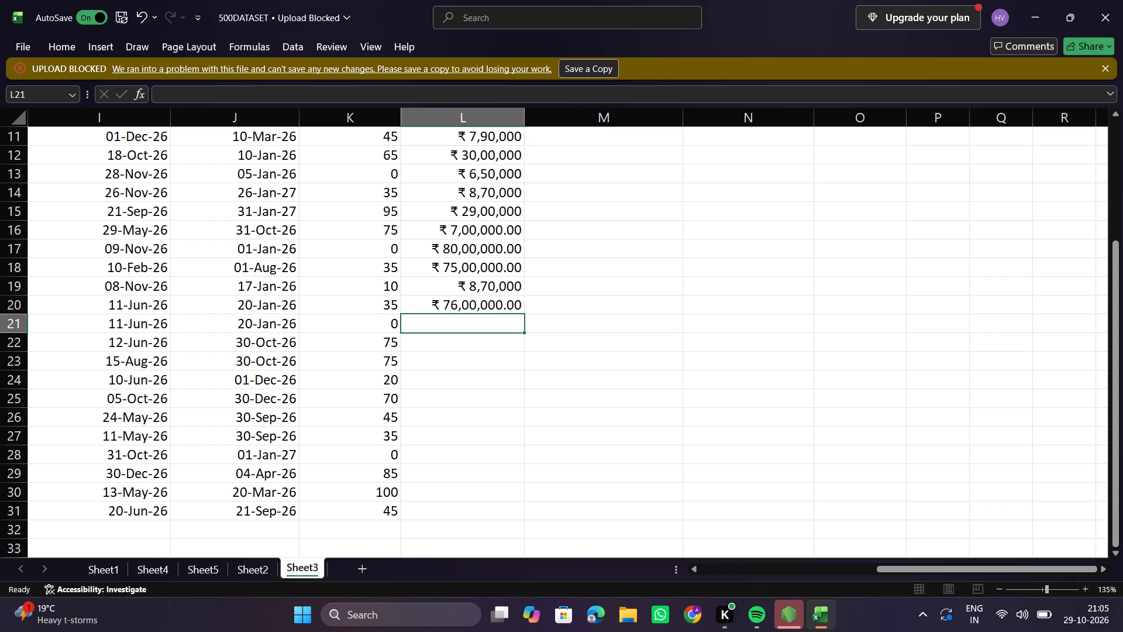
Enter a project budget of ₹10000000 in L21, inserting the ₹ symbol directly in the cell.
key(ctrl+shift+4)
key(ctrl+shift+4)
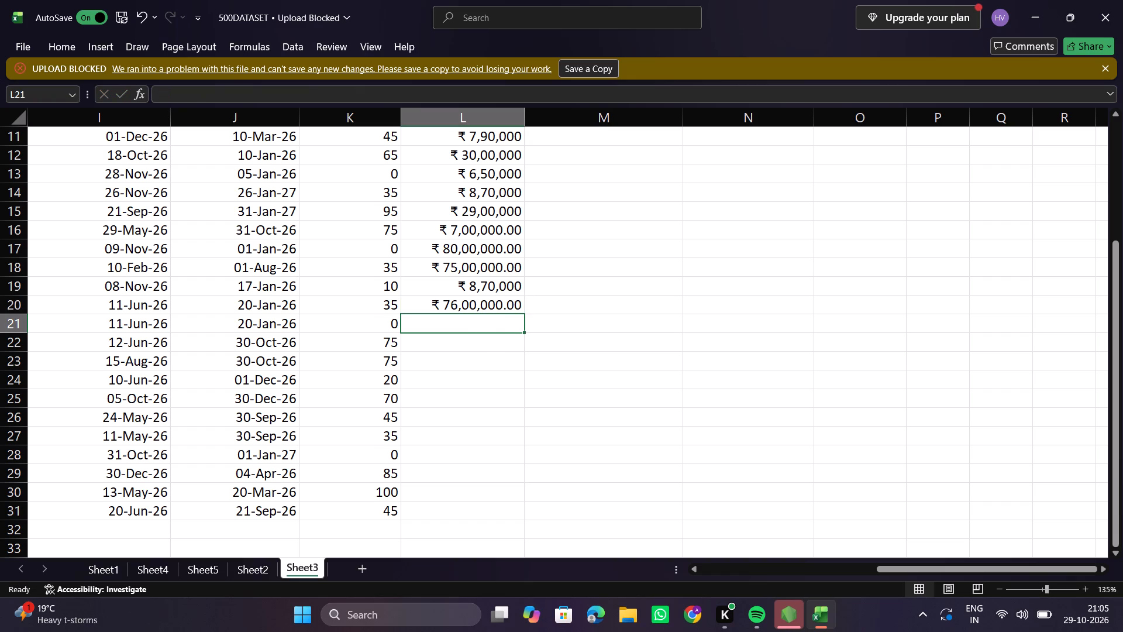
double_click(499, 325)
key(ctrl+shift+4)
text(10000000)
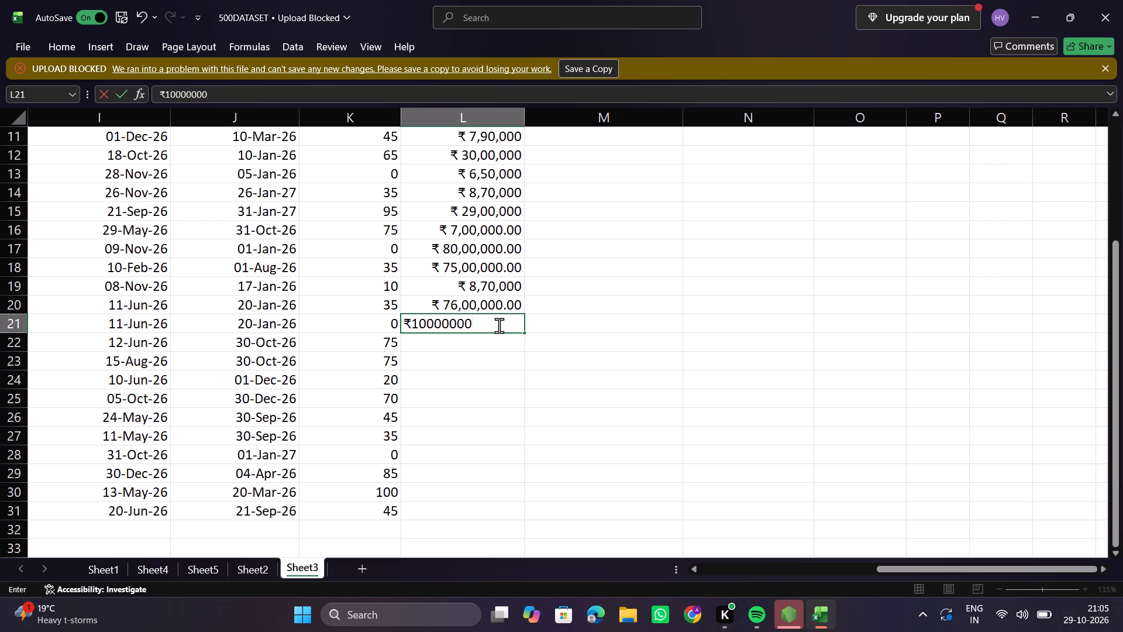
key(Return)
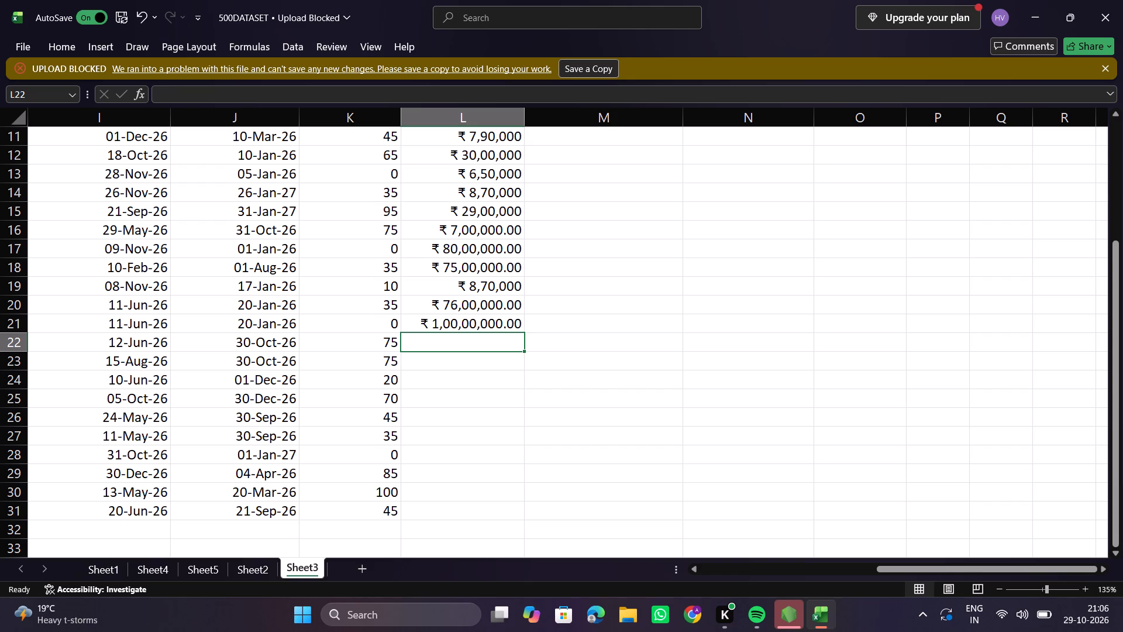
Enter a project budget of ₹670000 in L22, inserting the ₹ symbol directly in the cell.
triple_click(508, 341)
key(ctrl+shift+4)
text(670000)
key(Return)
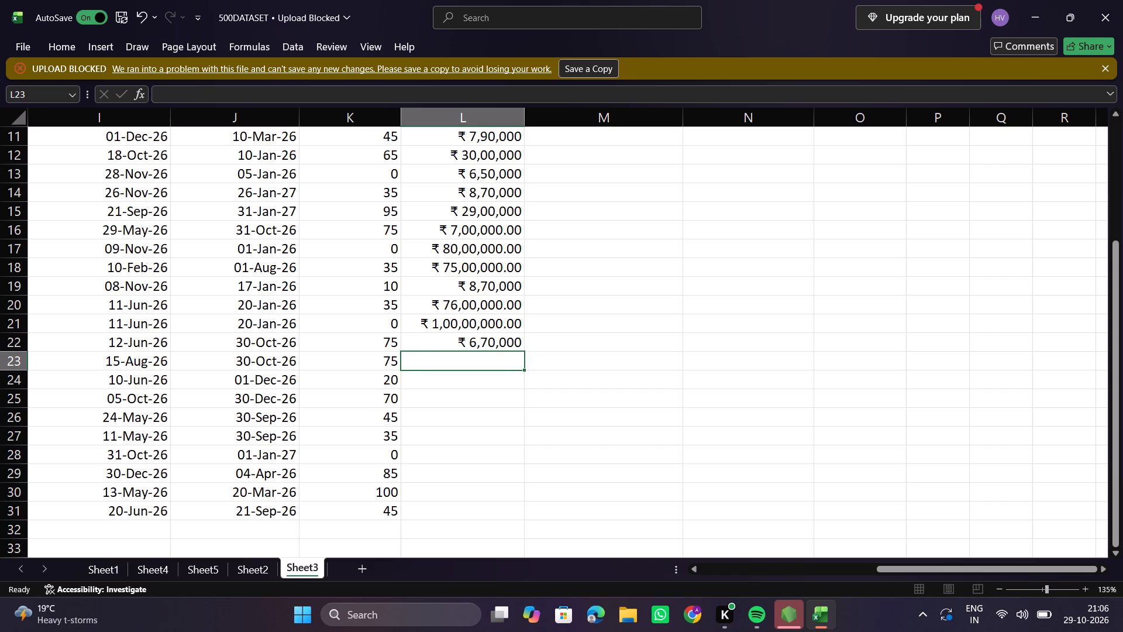
Enter a project budget of ₹5600000 in L23, inserting the ₹ symbol directly in the cell.
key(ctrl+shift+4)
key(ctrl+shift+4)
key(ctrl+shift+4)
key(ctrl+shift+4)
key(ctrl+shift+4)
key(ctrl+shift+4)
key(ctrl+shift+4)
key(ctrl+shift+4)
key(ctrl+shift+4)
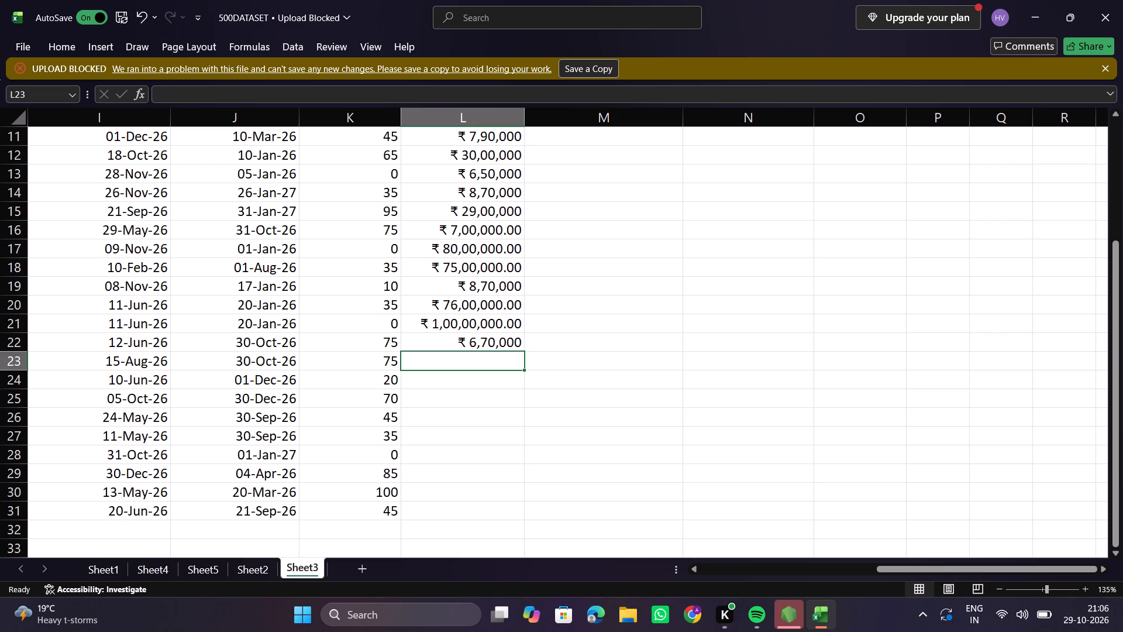
double_click(487, 360)
key(ctrl+shift+4)
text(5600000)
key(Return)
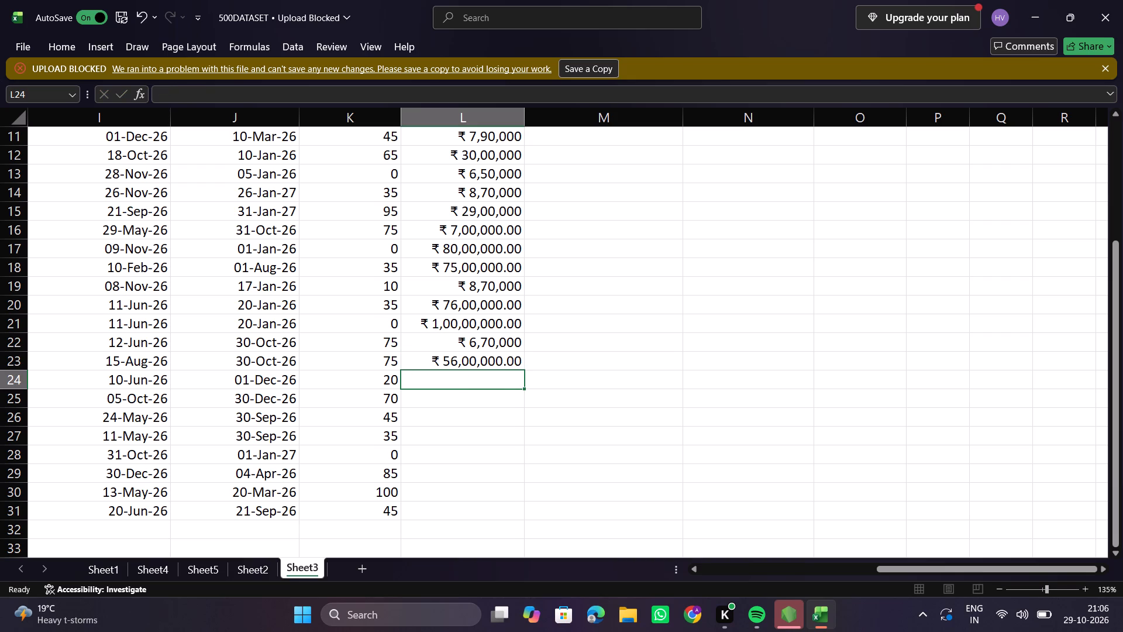
Enter a project budget of ₹760900 in L24, inserting the ₹ symbol directly in the cell.
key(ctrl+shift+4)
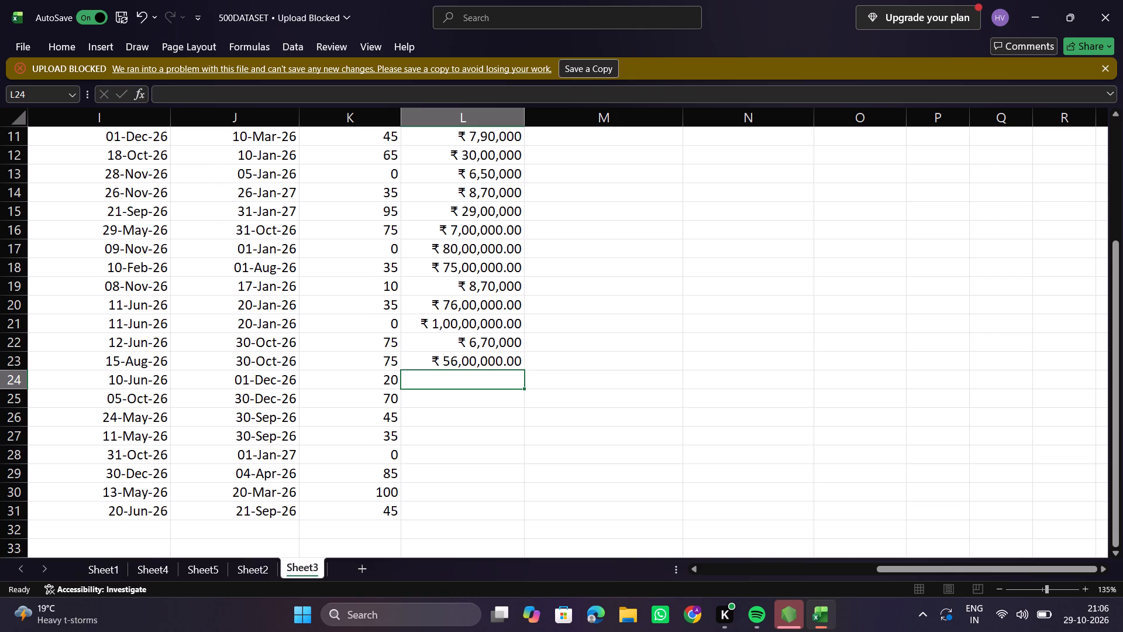
double_click(475, 382)
key(ctrl+shift+4)
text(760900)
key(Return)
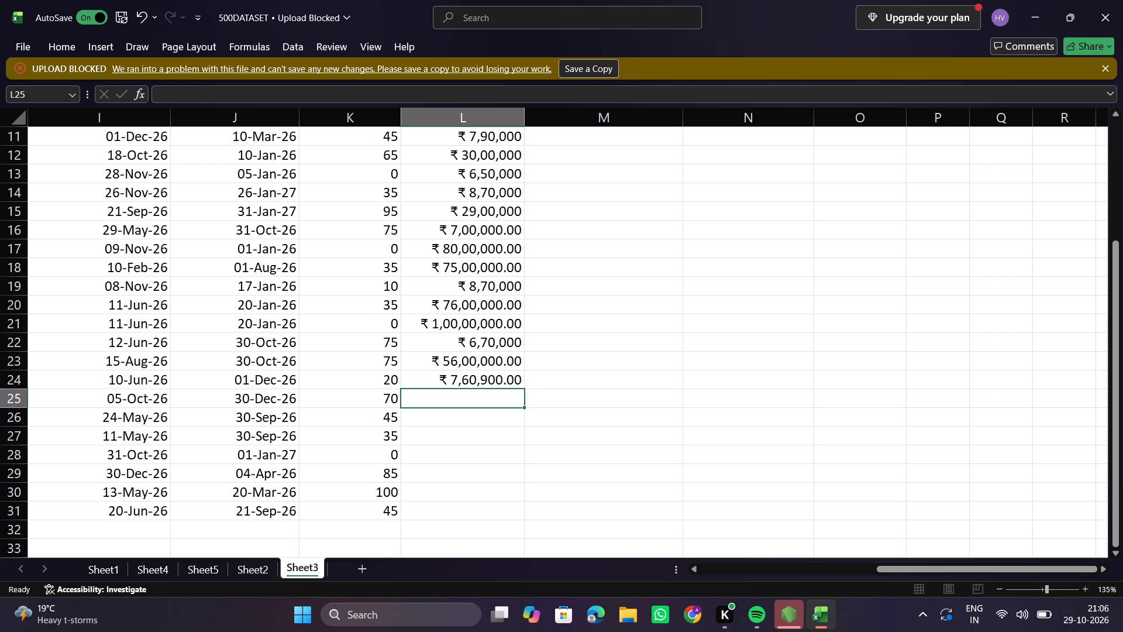
Enter a project budget of ₹7111000 in L25, inserting the ₹ symbol directly in the cell.
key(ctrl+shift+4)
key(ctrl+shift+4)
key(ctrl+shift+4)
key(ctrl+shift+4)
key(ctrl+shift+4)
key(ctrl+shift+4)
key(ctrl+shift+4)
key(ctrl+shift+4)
double_click(465, 396)
key(ctrl+shift+4)
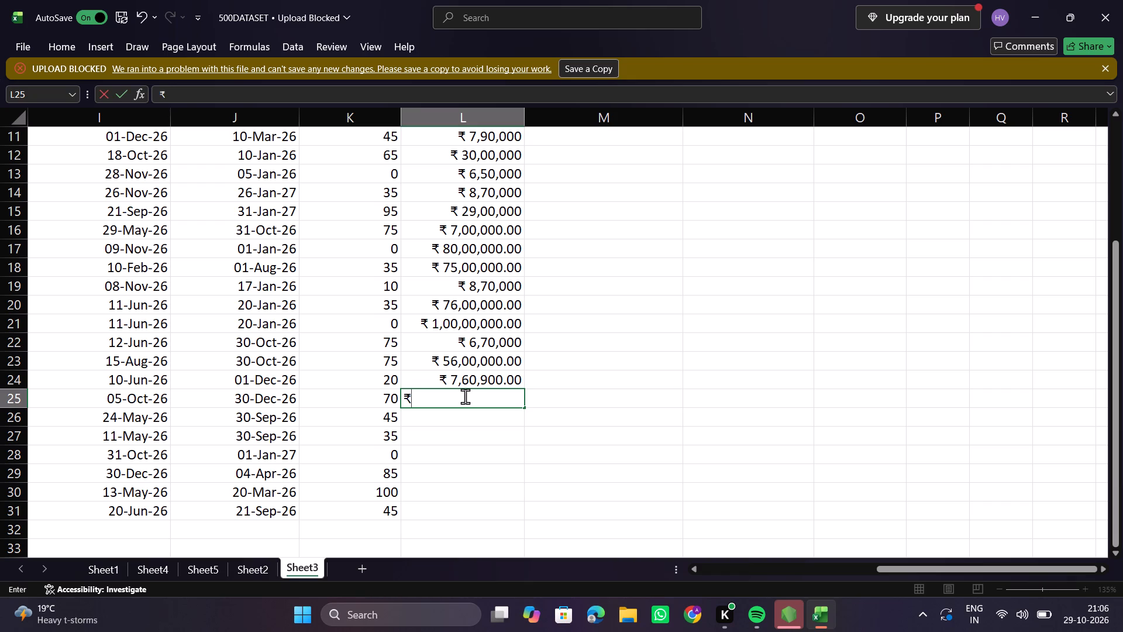
key(7)
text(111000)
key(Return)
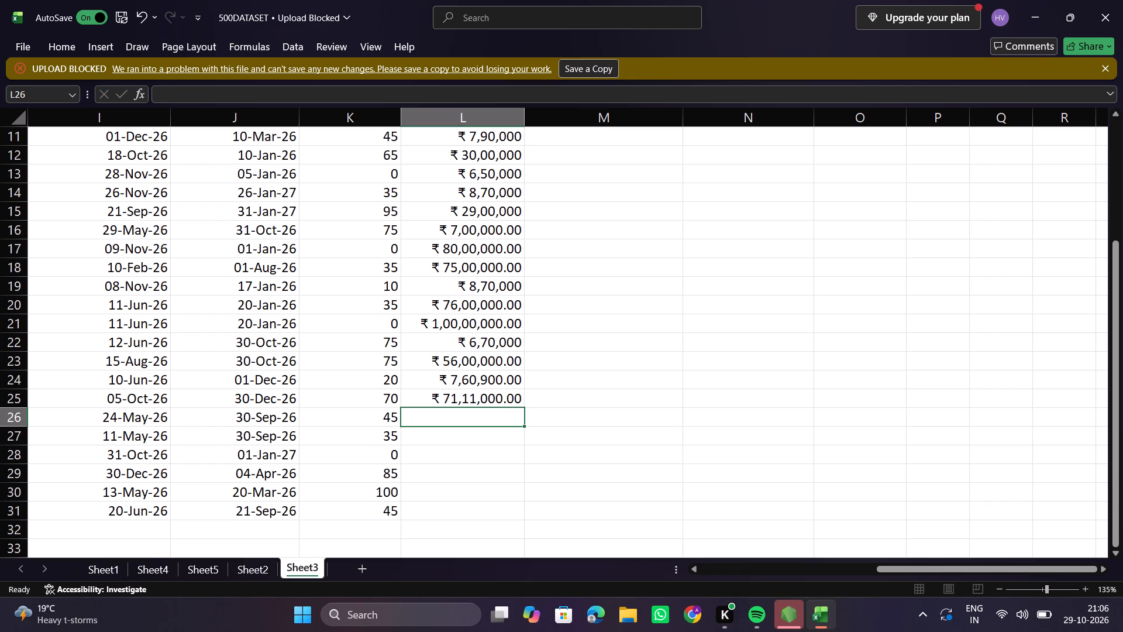
Enter a project budget of ₹670000 in L26, inserting the ₹ symbol directly in the cell.
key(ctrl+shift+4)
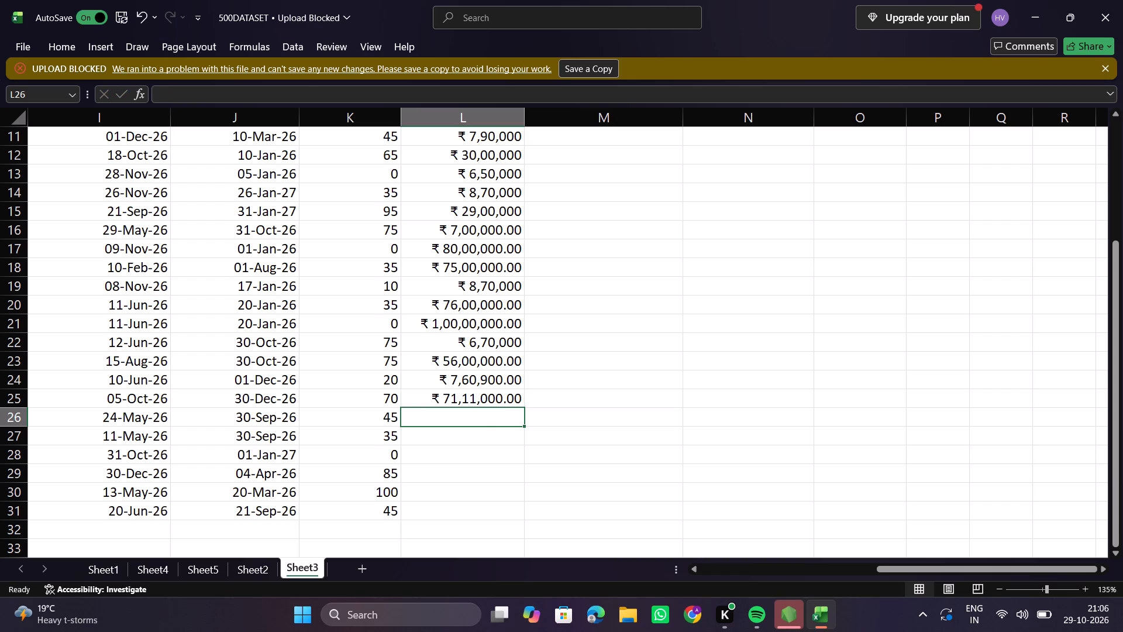
double_click(482, 414)
key(ctrl+shift+4)
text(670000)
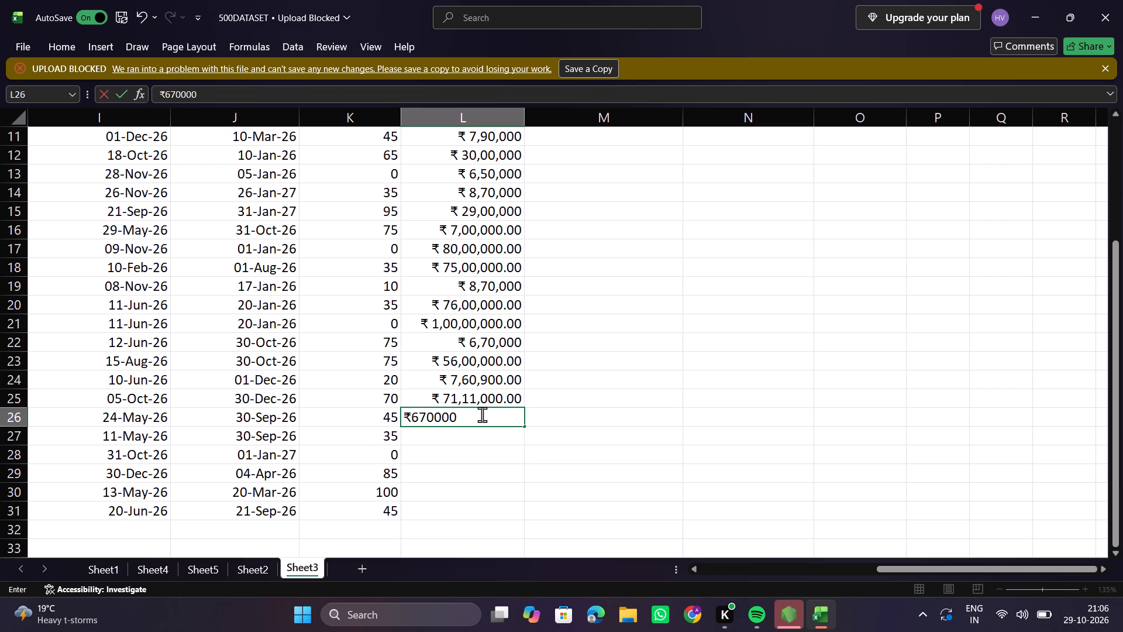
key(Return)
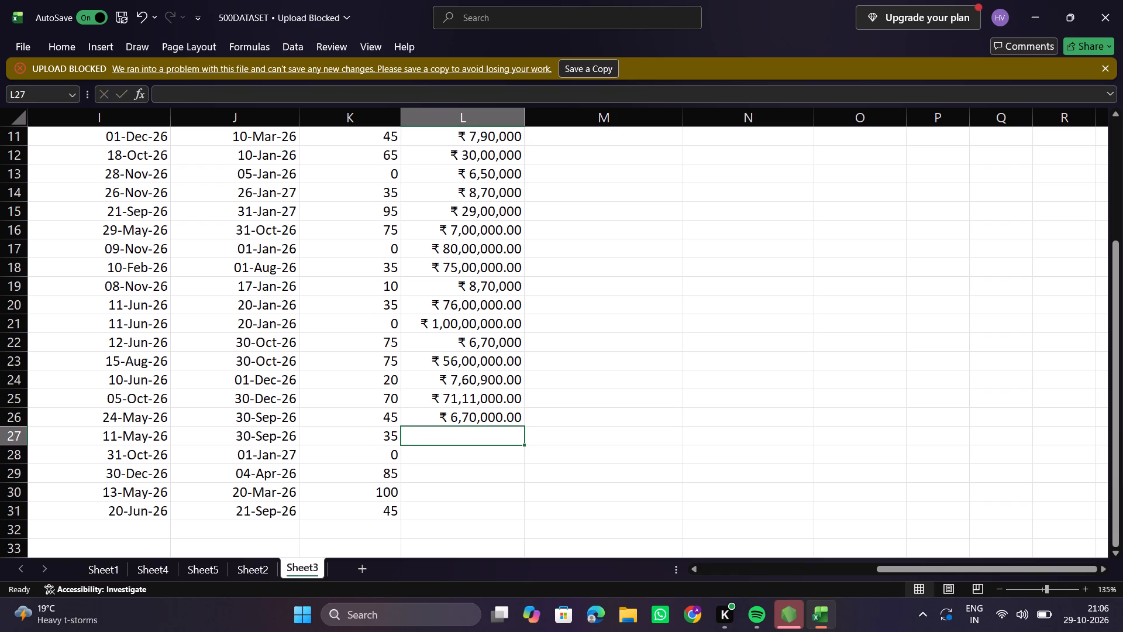
Enter a project budget of ₹450000 in L27, inserting the ₹ symbol directly in the cell.
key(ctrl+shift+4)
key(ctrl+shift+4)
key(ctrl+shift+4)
double_click(472, 434)
key(ctrl+shift+4)
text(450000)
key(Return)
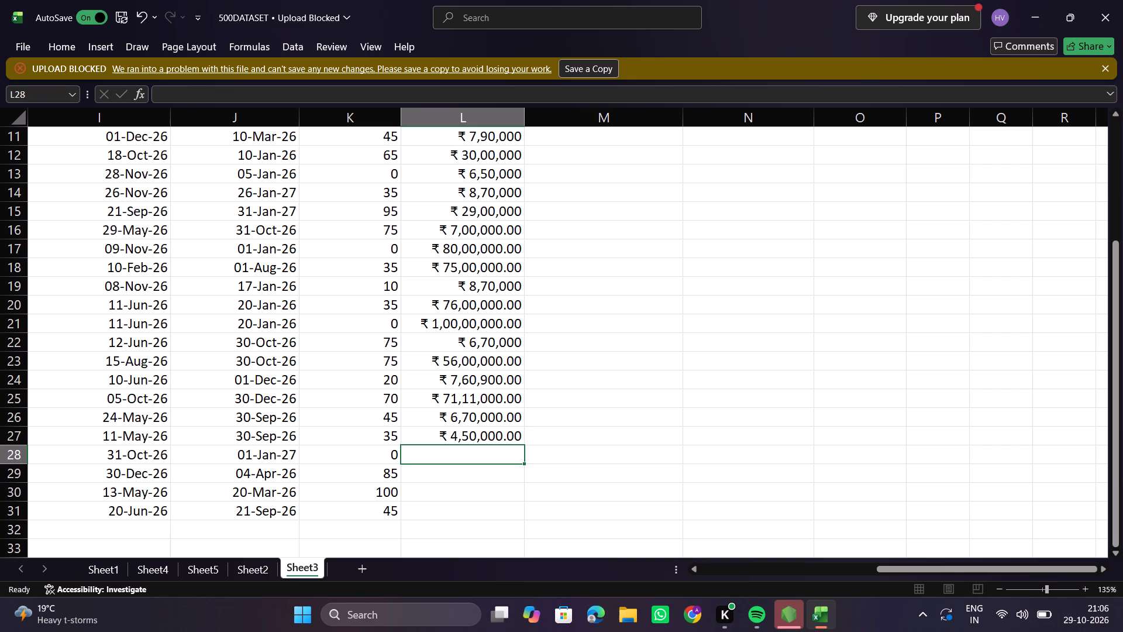
Enter a project budget of ₹569900 in L28, inserting the ₹ symbol directly in the cell.
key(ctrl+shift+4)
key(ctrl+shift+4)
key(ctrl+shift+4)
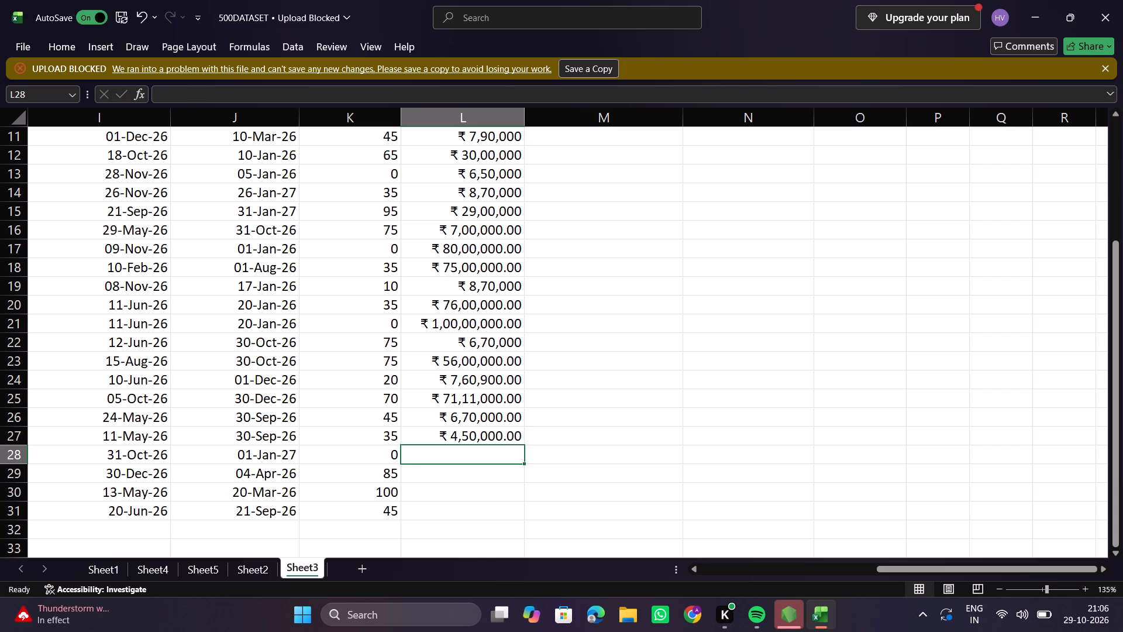
double_click(456, 455)
key(ctrl+shift+4)
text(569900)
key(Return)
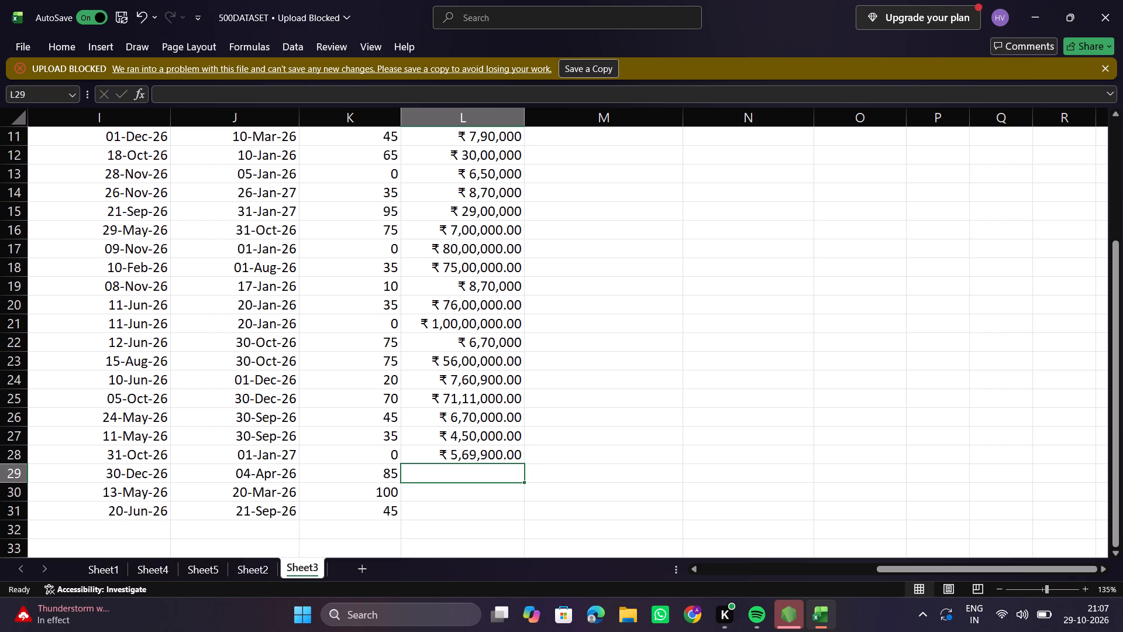
Enter a project budget of ₹230000 in L29, inserting the ₹ symbol directly in the cell.
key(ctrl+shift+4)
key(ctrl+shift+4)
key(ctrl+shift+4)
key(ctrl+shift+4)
click(449, 479)
key(ctrl+shift+4)
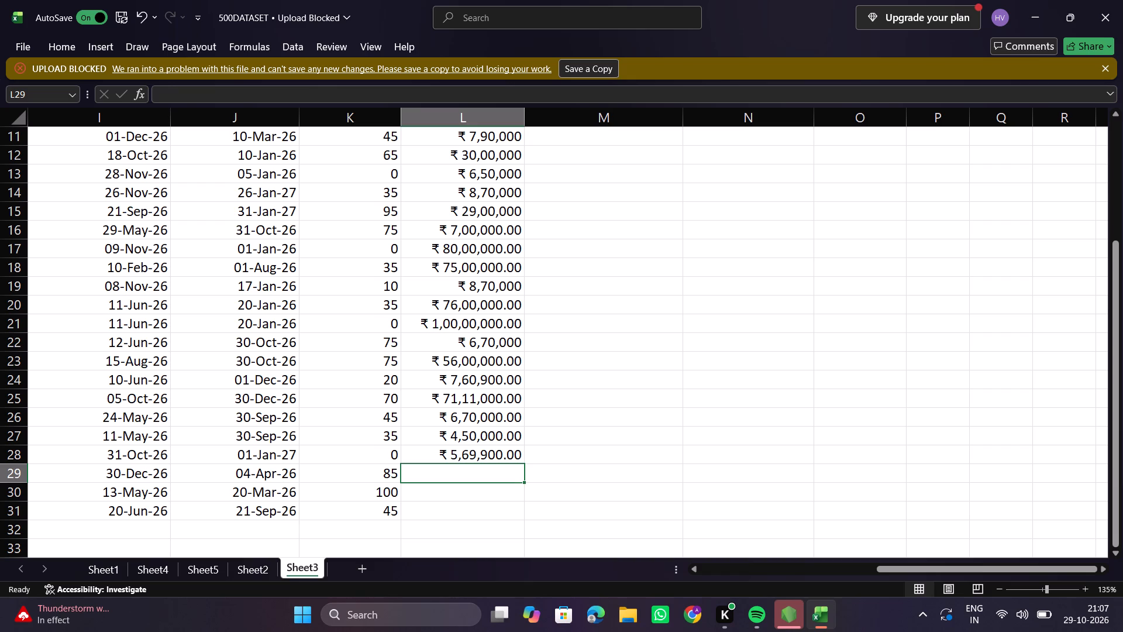
double_click(449, 475)
key(ctrl+shift+4)
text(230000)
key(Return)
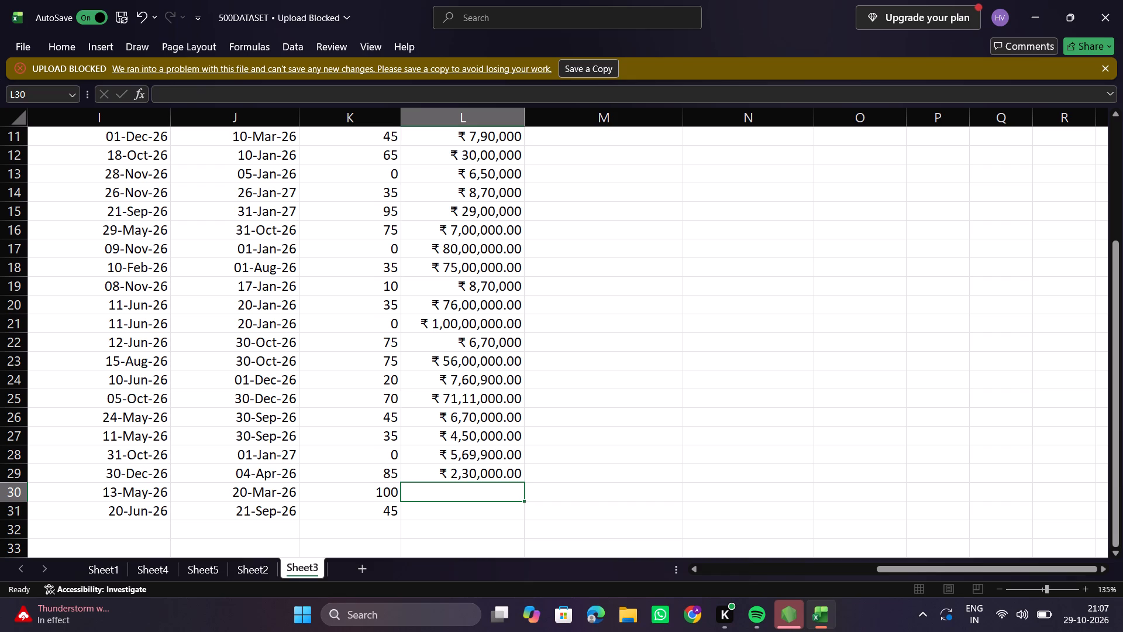
Enter a project budget of ₹209000 in L30, inserting the ₹ symbol directly in the cell.
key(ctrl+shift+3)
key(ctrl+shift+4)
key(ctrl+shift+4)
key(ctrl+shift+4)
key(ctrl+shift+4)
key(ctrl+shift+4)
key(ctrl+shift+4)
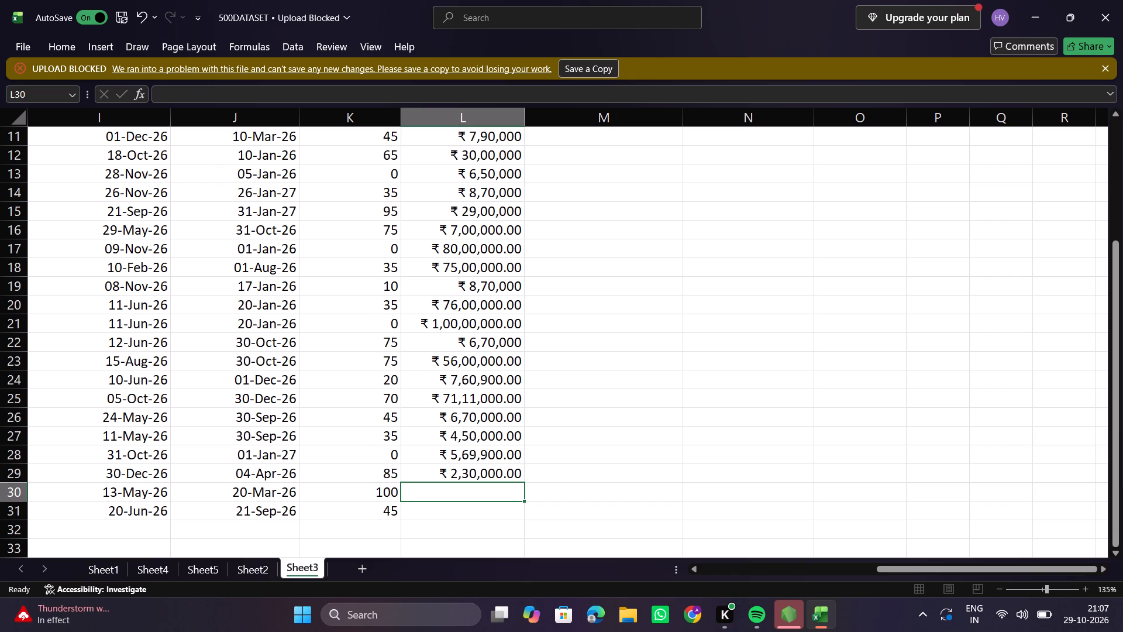
triple_click(454, 498)
key(ctrl+shift+4)
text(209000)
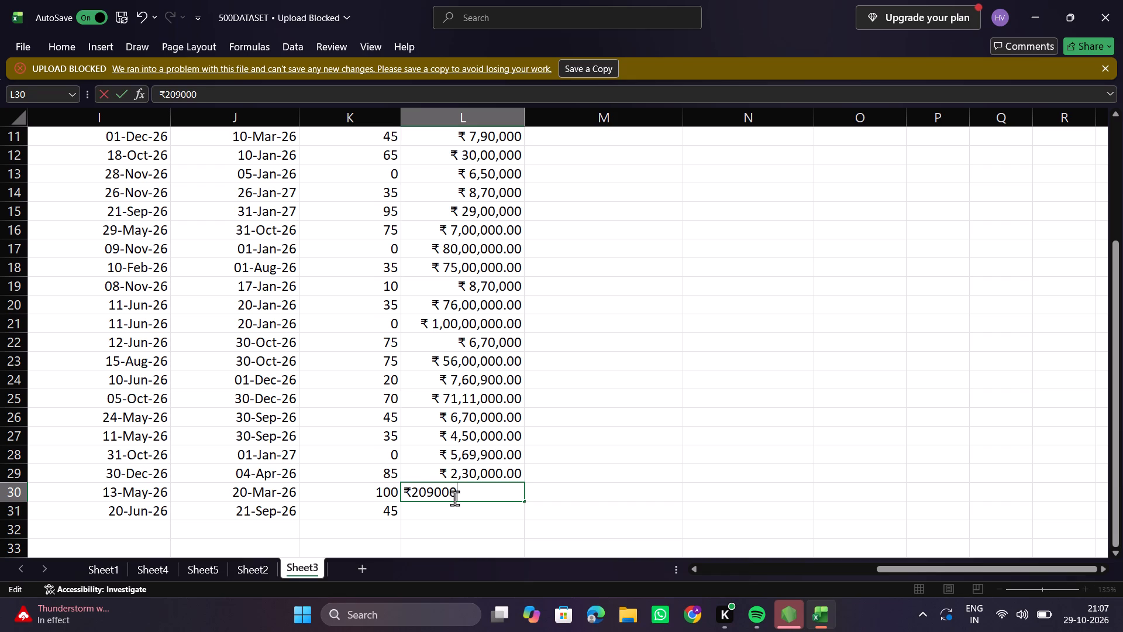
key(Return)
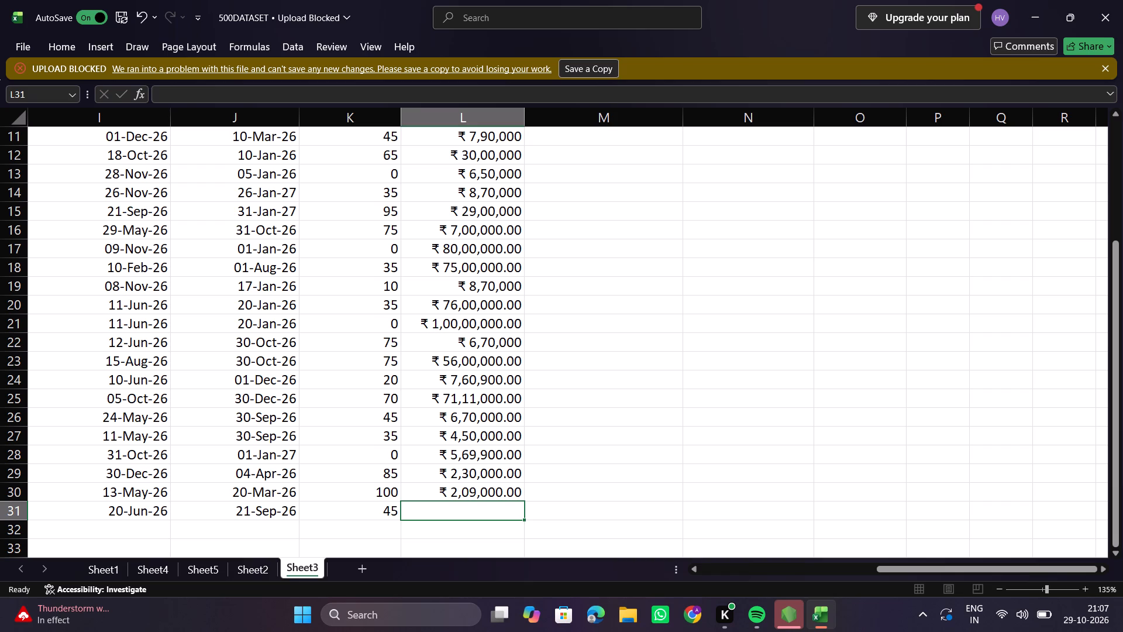
Enter a project budget of ₹658888 in L31, inserting the ₹ symbol directly in the cell.
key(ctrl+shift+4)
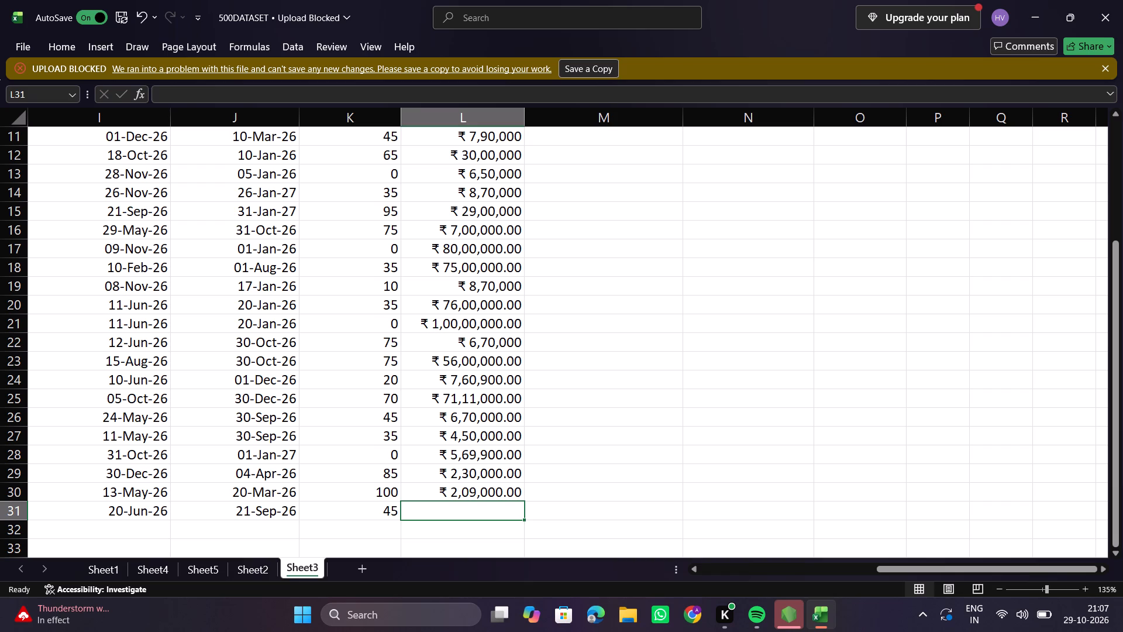
double_click(467, 511)
key(ctrl+shift+4)
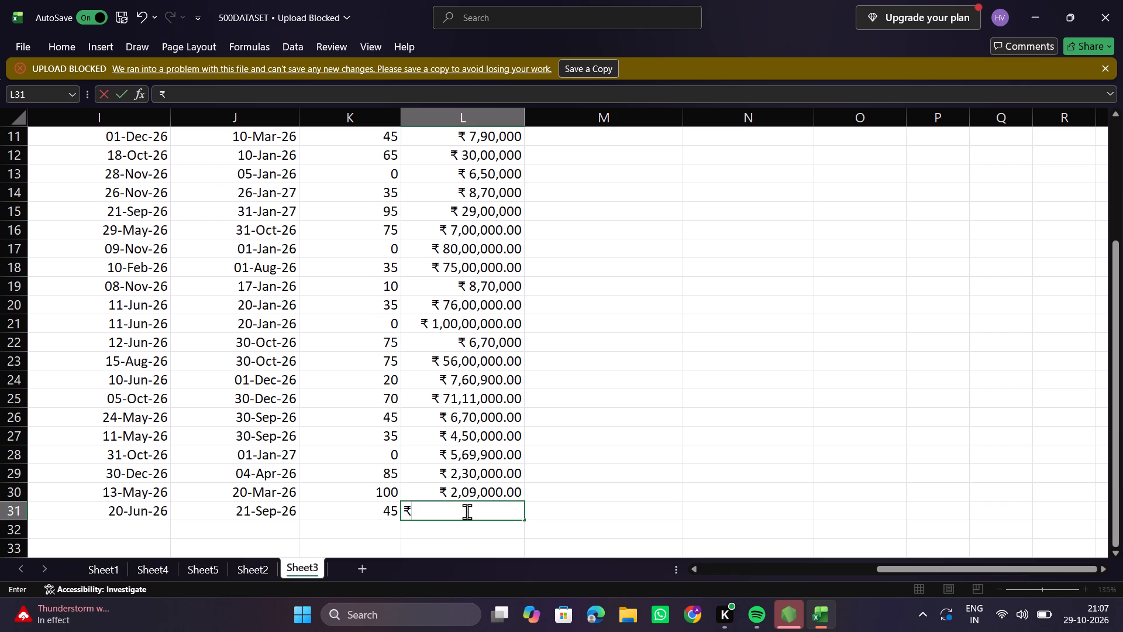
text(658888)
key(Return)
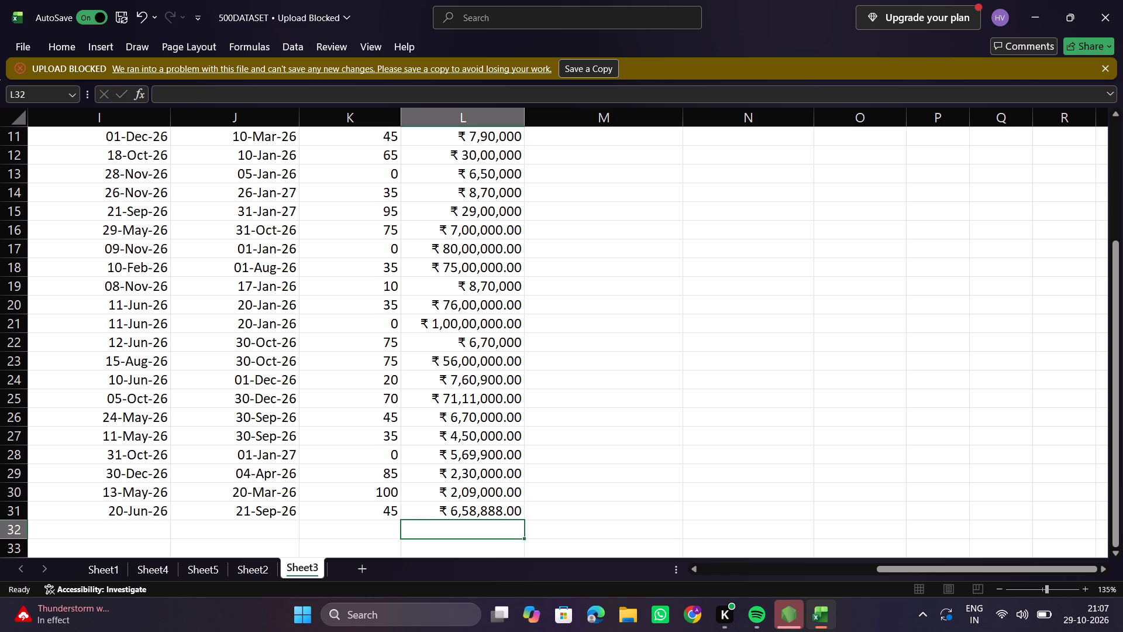
Enter an estimated saving of ₹4000000 in M2, inserting the ₹ symbol directly in the cell.
scroll(608, 488, up, 1)
scroll(608, 488, left, 1)
scroll(608, 488, up, 1)
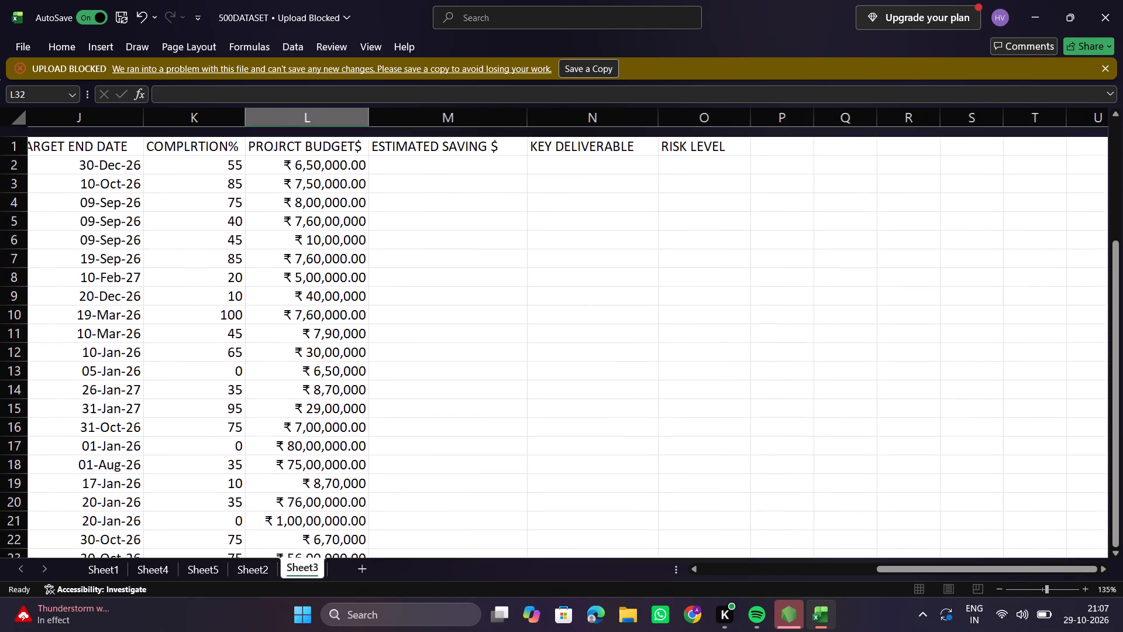
scroll(608, 488, up, 1)
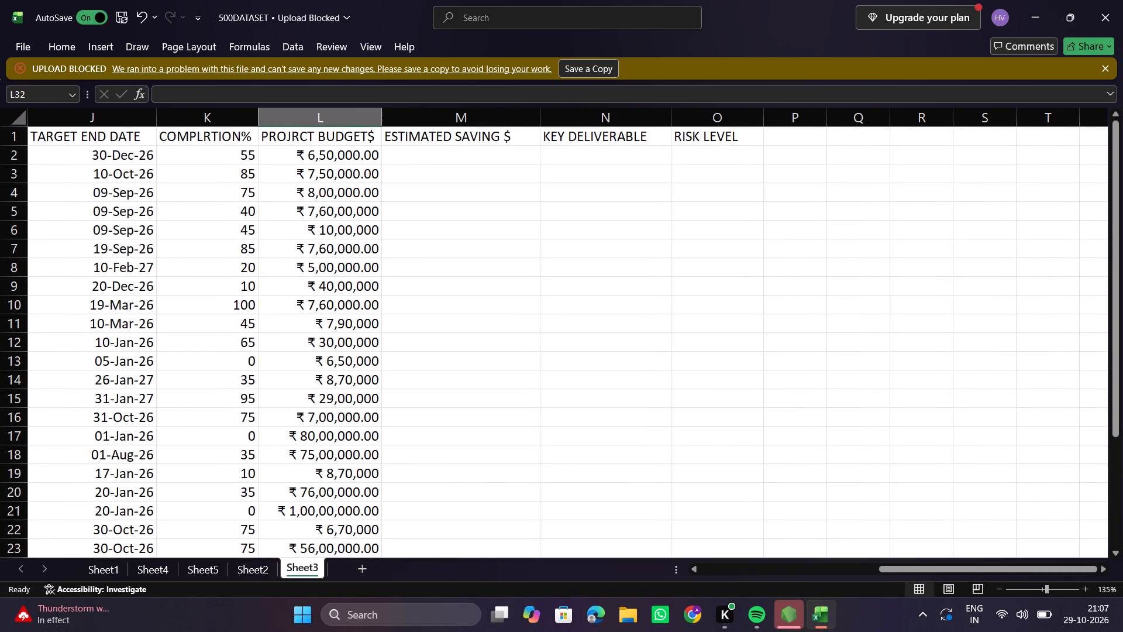
click(432, 154)
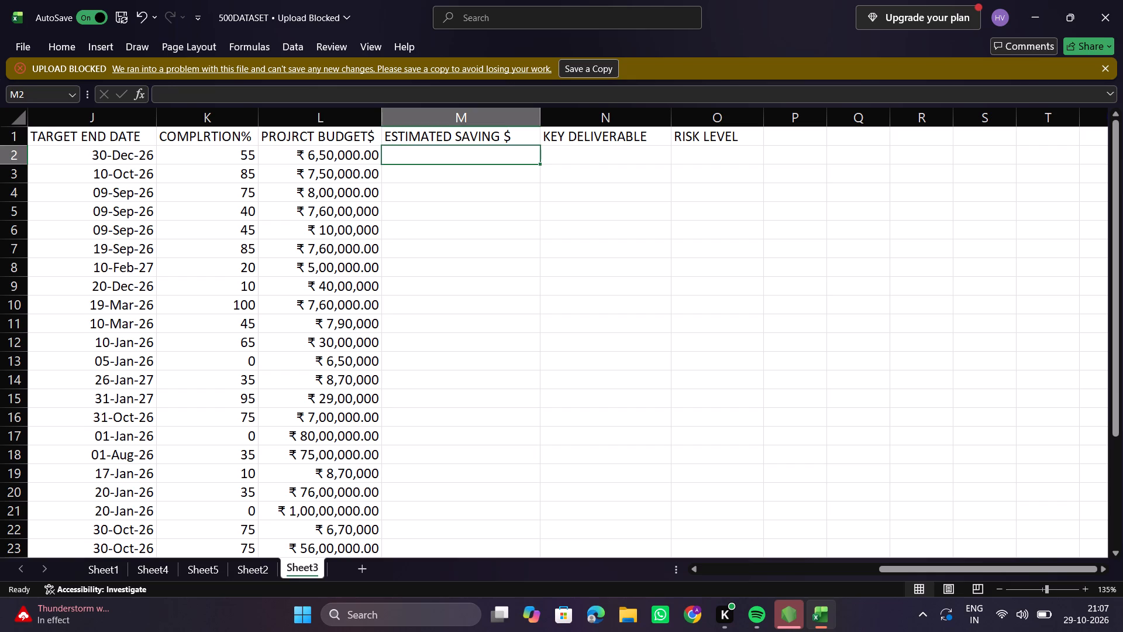
key(ctrl+shift+4)
key(ctrl+shift+4)
key(ctrl+shift+4)
key(ctrl+shift+4)
key(ctrl+shift+4)
key(ctrl+shift+4)
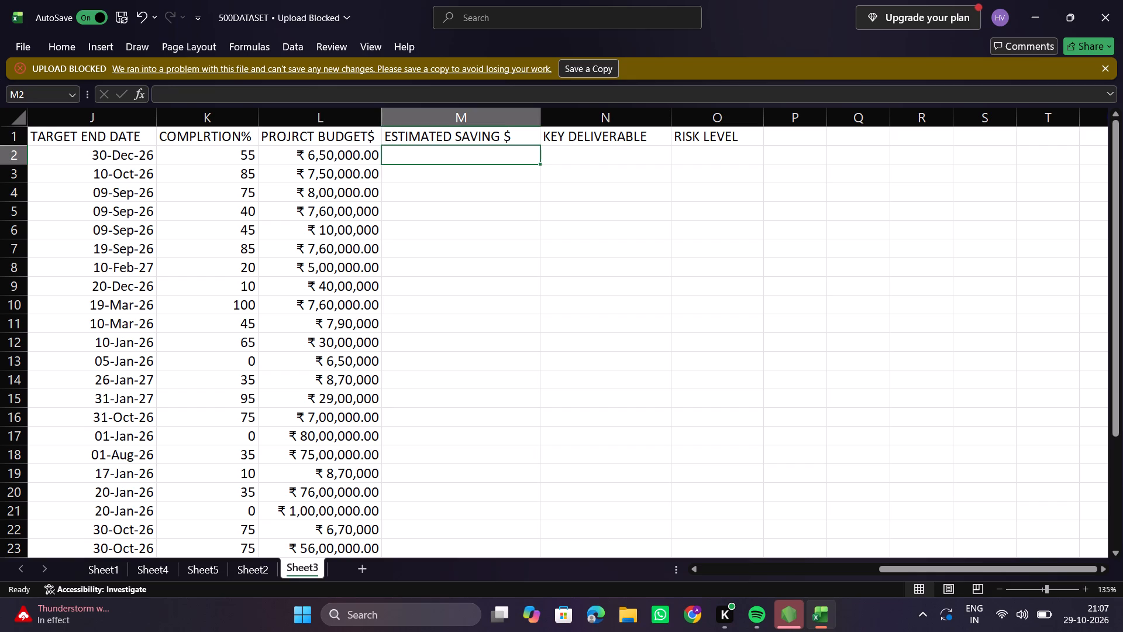
drag(455, 152, 454, 159)
click(454, 159)
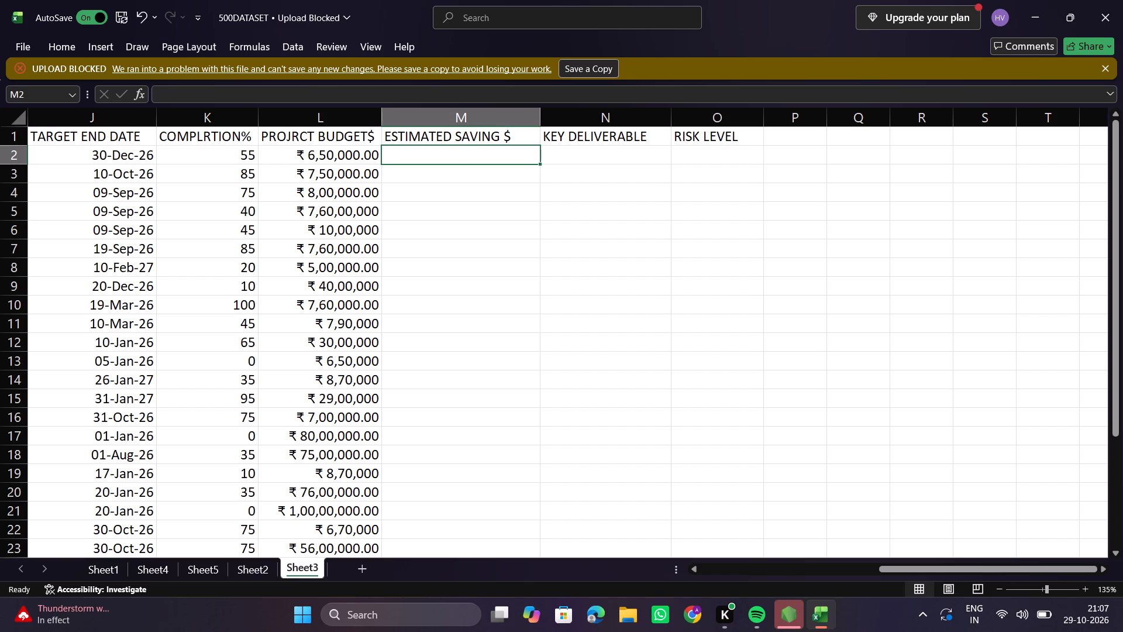
double_click(454, 159)
key(ctrl+shift+3)
key(ctrl+shift+4)
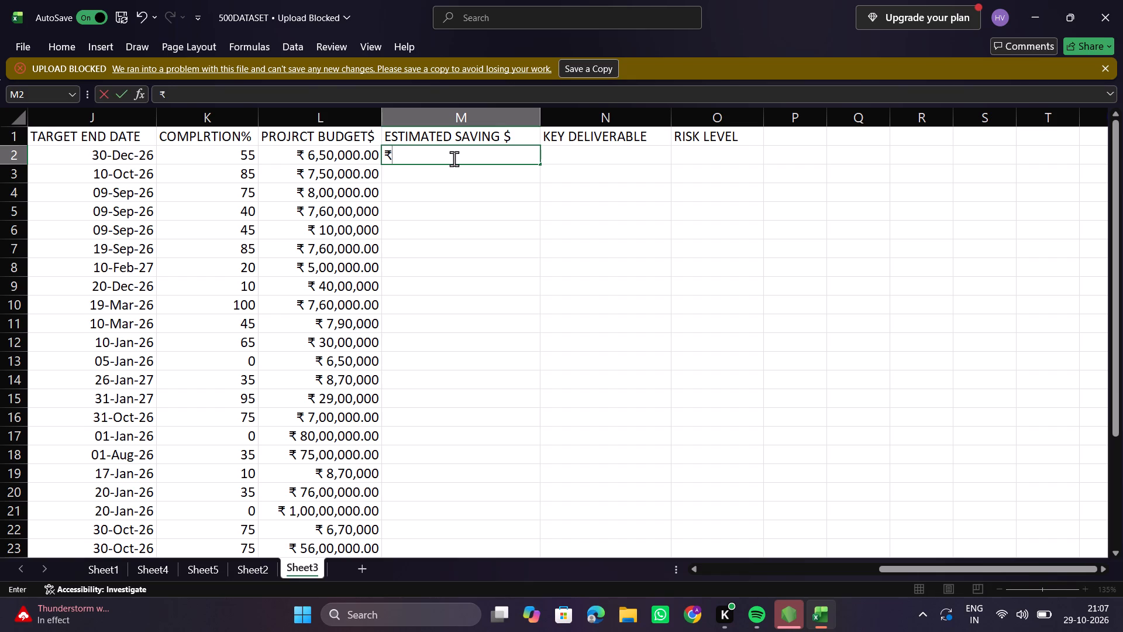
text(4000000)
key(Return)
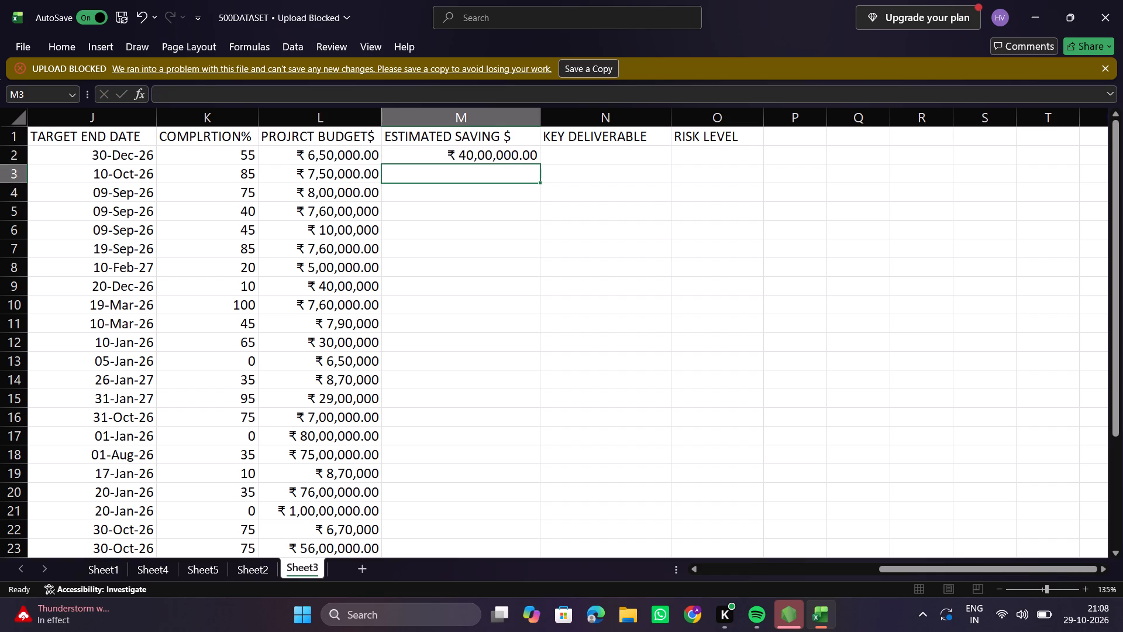
Clear the estimated saving in M2 and begin a formula in that cell.
double_click(501, 156)
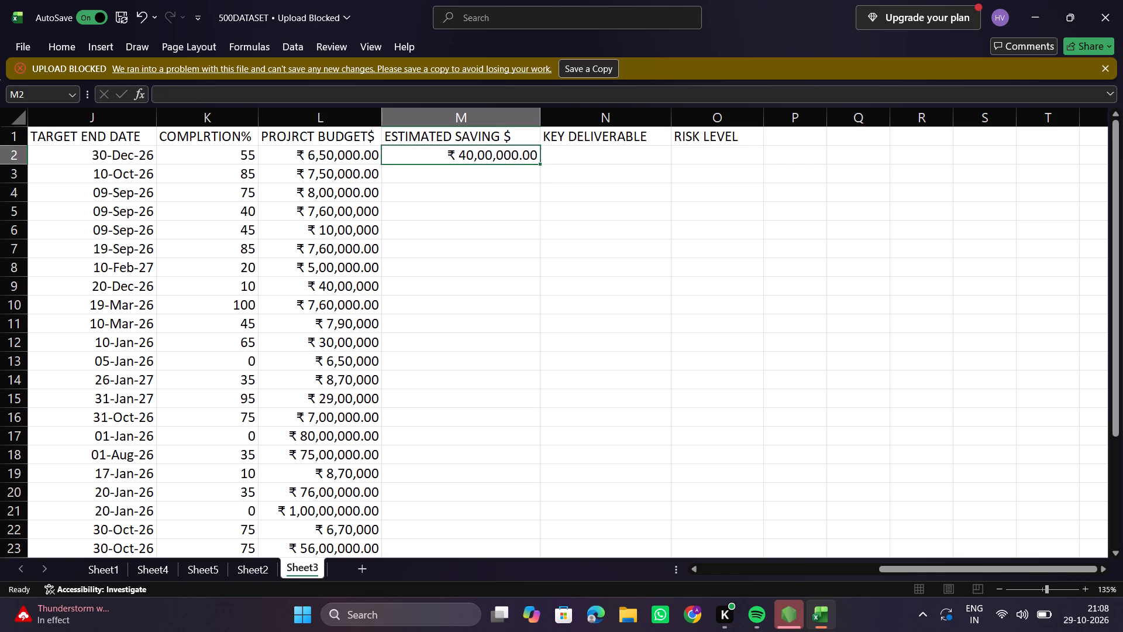
key(BackSpace)
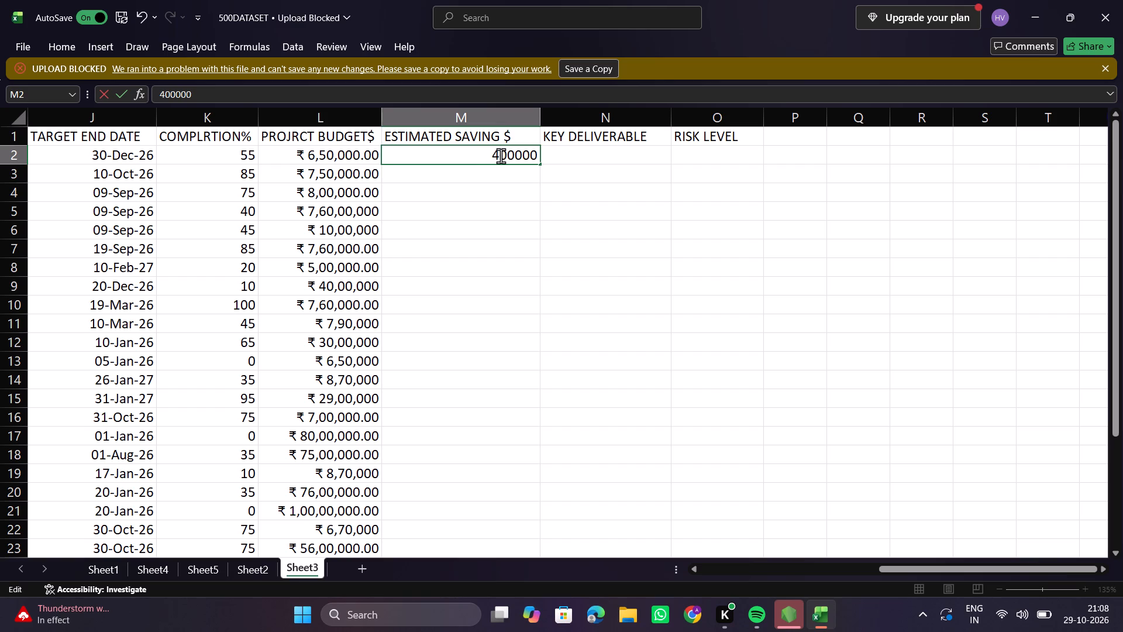
key(BackSpace)
key(BackSpace)
click(538, 153)
key(BackSpace)
key(BackSpace)
key(BackSpace)
key(BackSpace)
key(BackSpace)
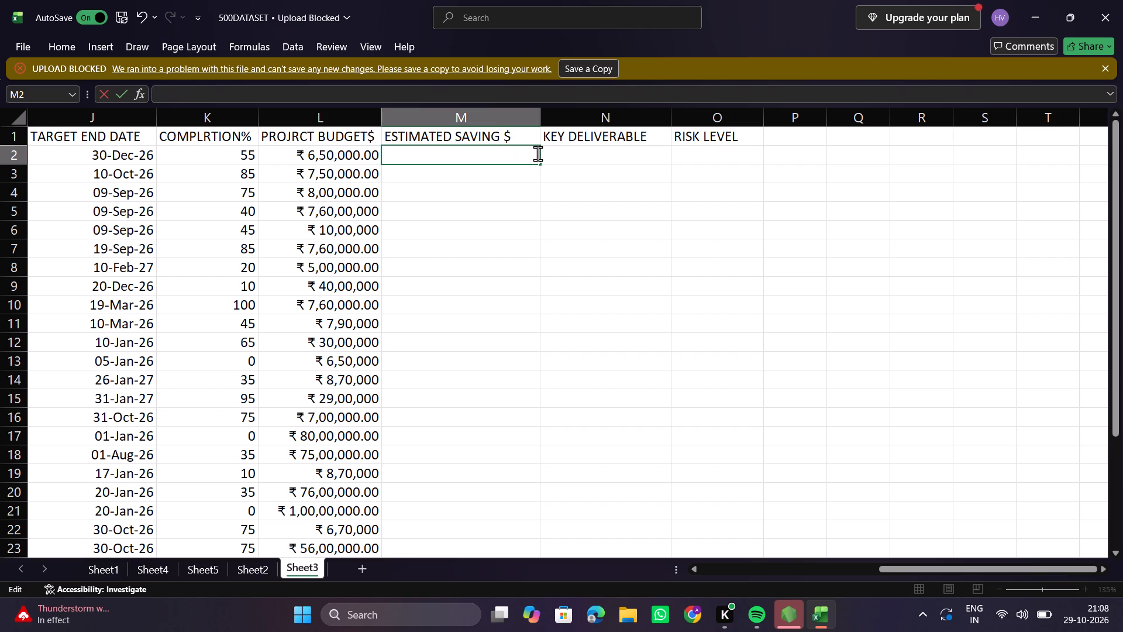
key(equal)
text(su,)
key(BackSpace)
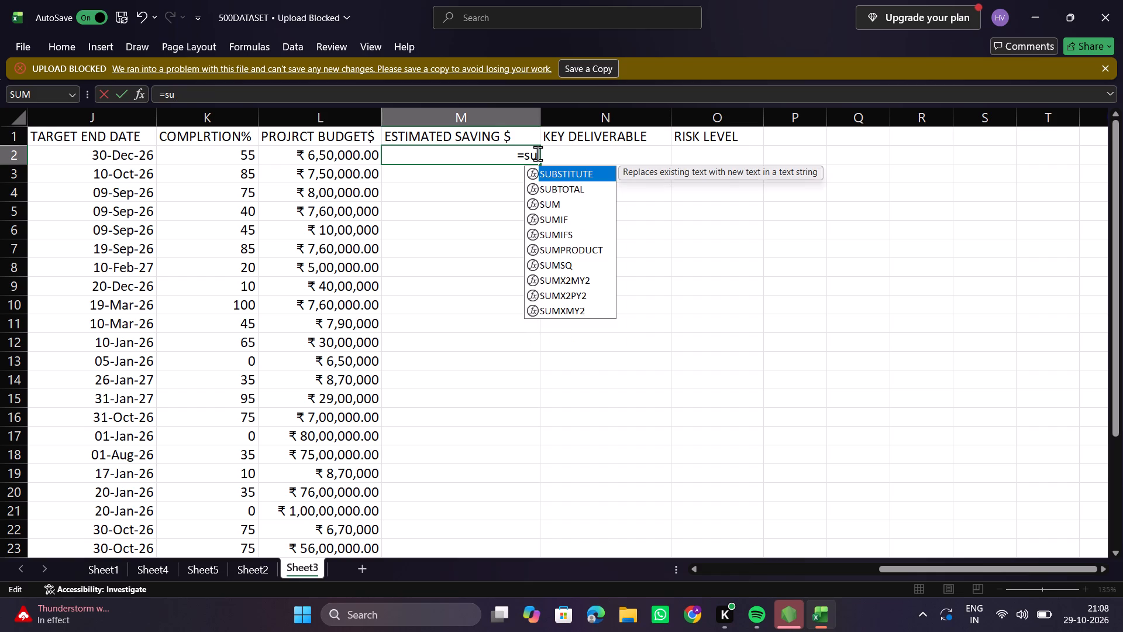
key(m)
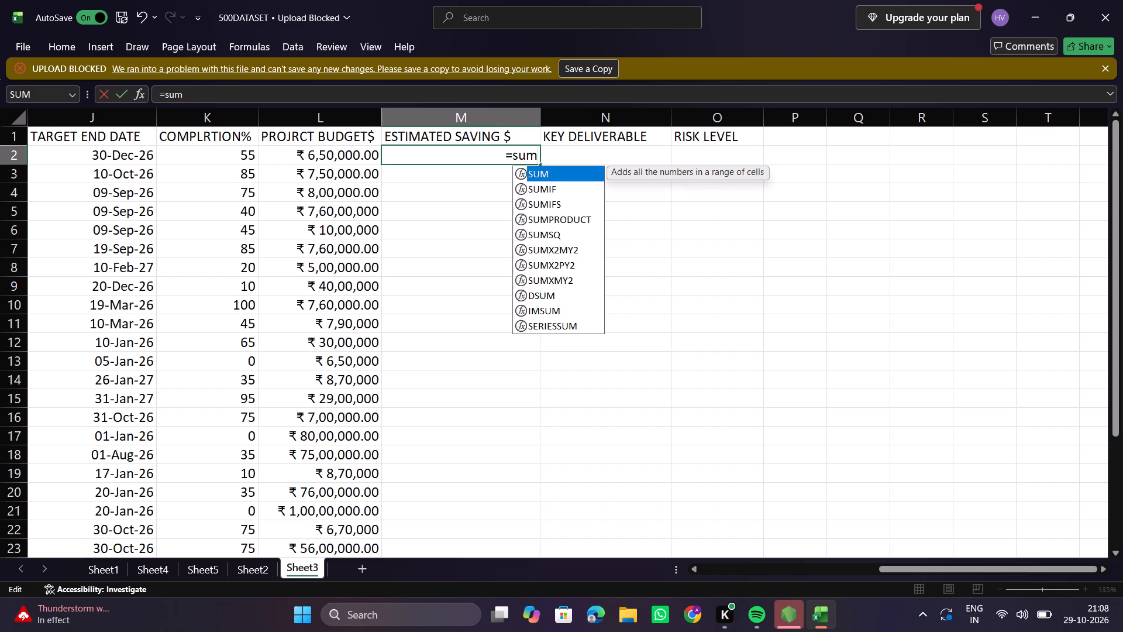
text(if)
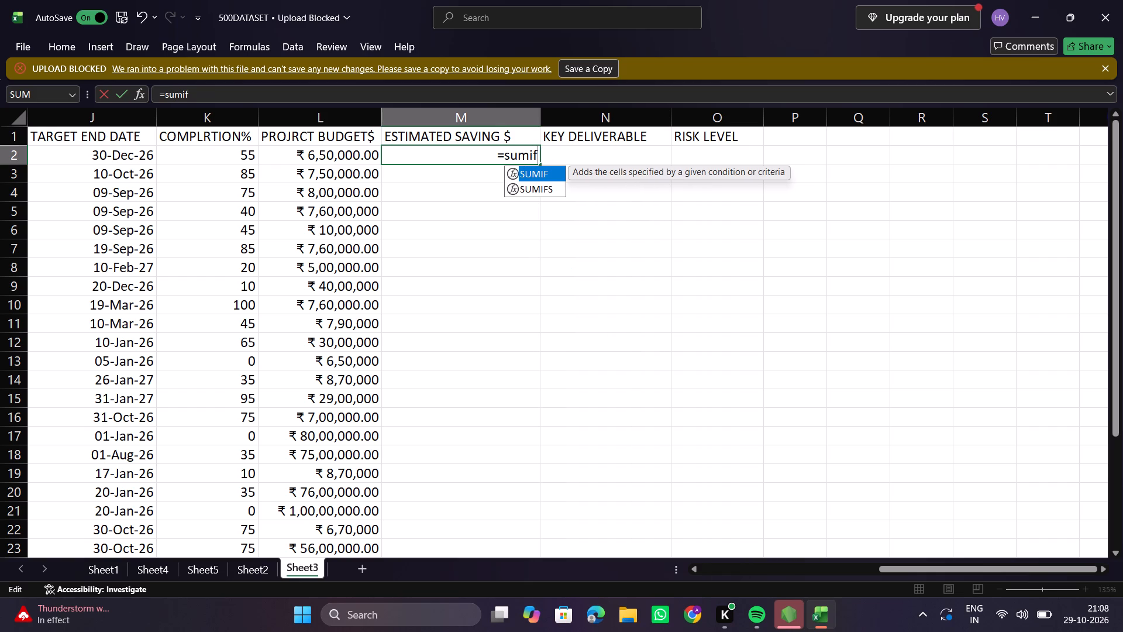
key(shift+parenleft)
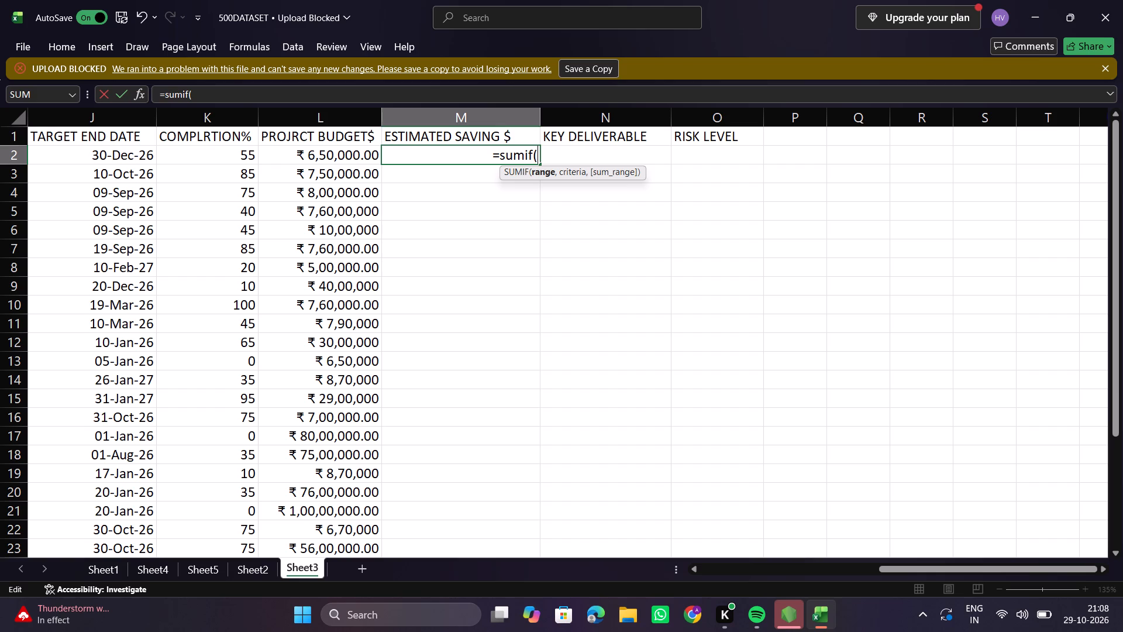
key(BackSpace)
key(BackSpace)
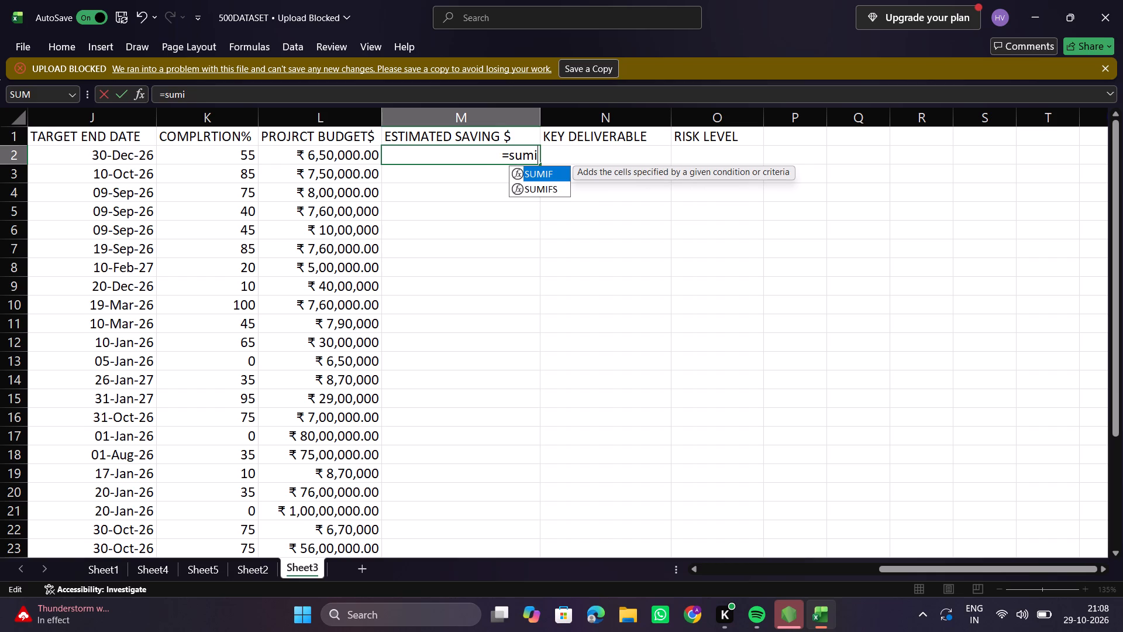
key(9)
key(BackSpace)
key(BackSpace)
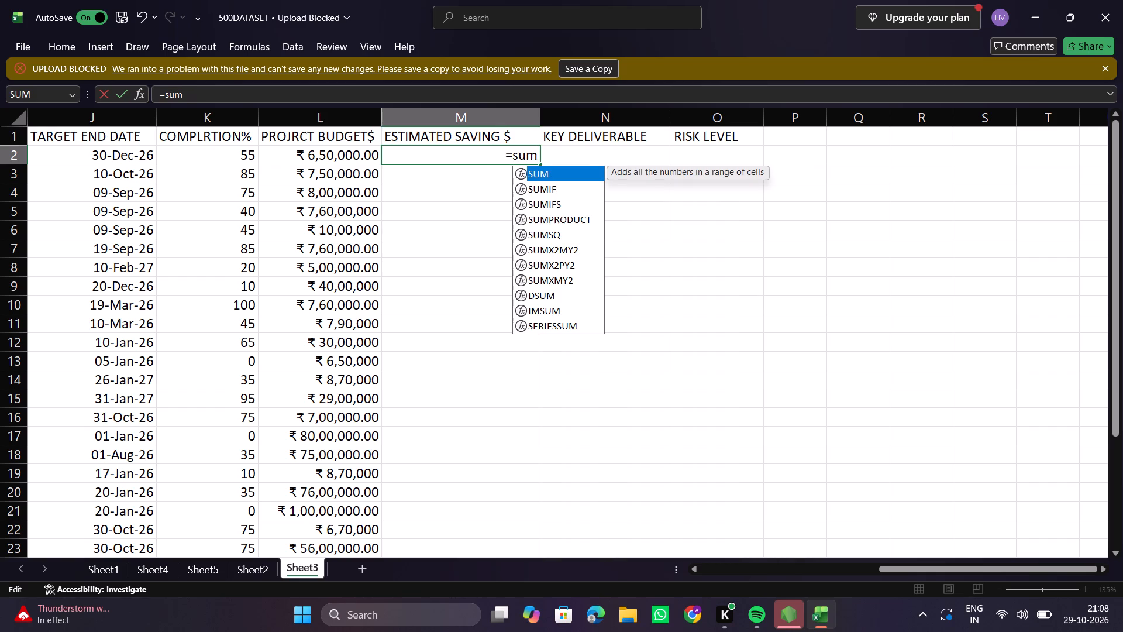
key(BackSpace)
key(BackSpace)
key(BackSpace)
Enter the formula =IF(L2:L31,"average") in M2 for the estimated saving column and dismiss the spill notice.
text(if)
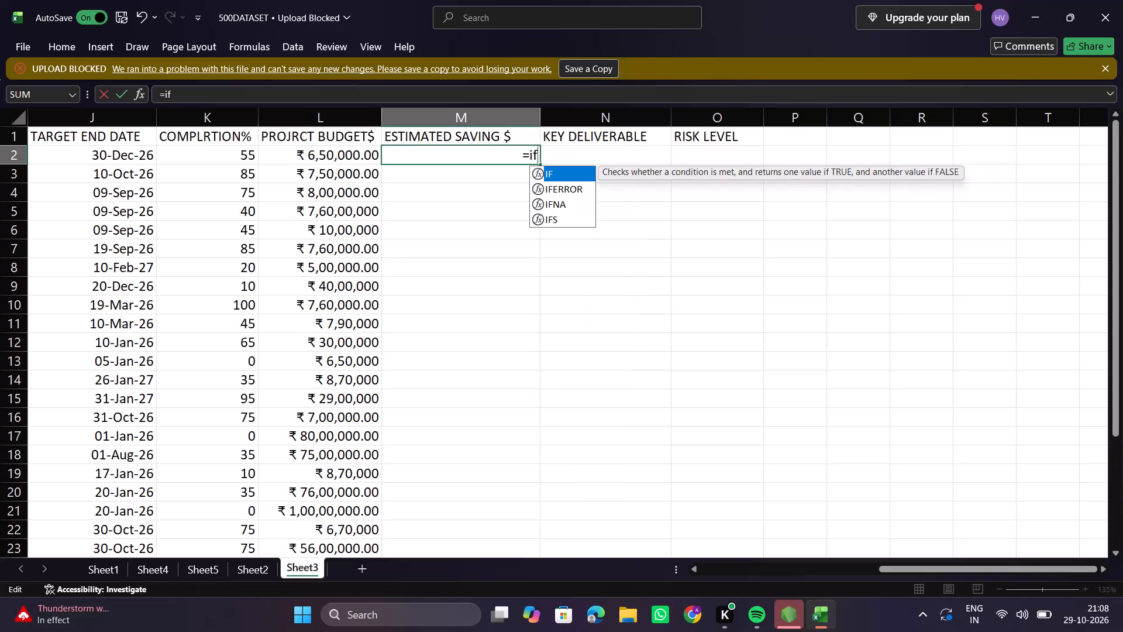
key(9)
key(BackSpace)
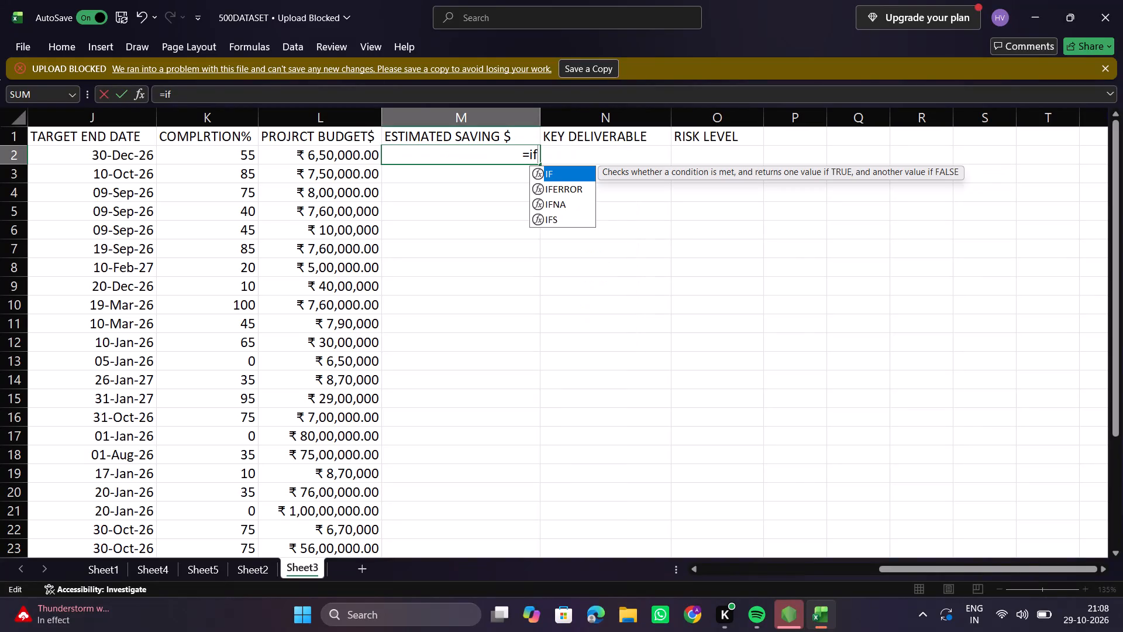
key(shift+parenleft)
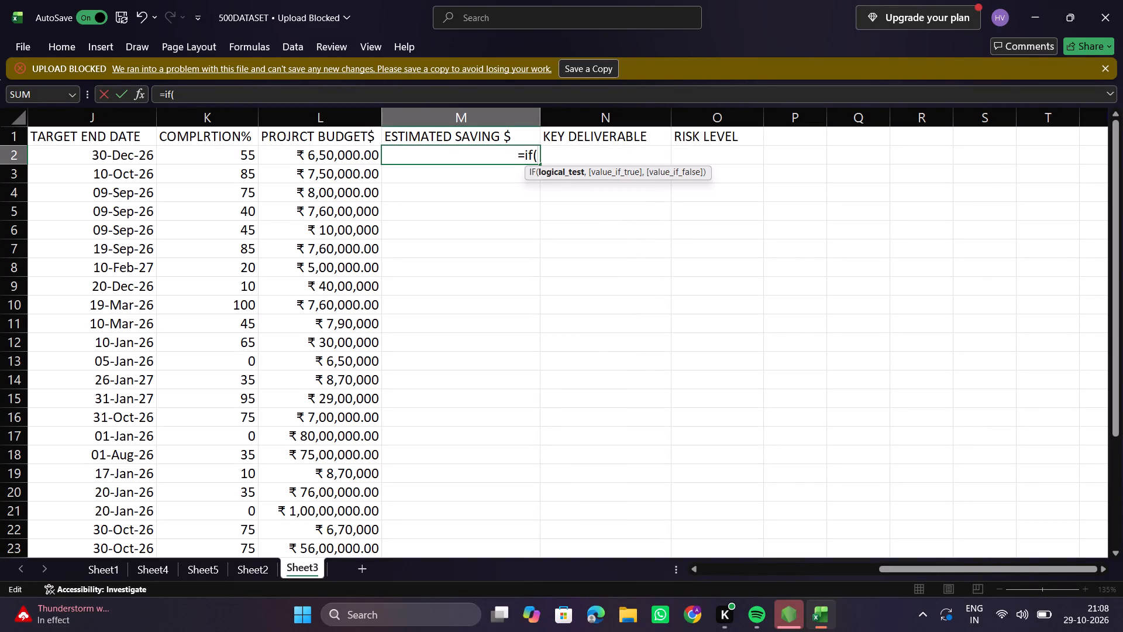
key(l)
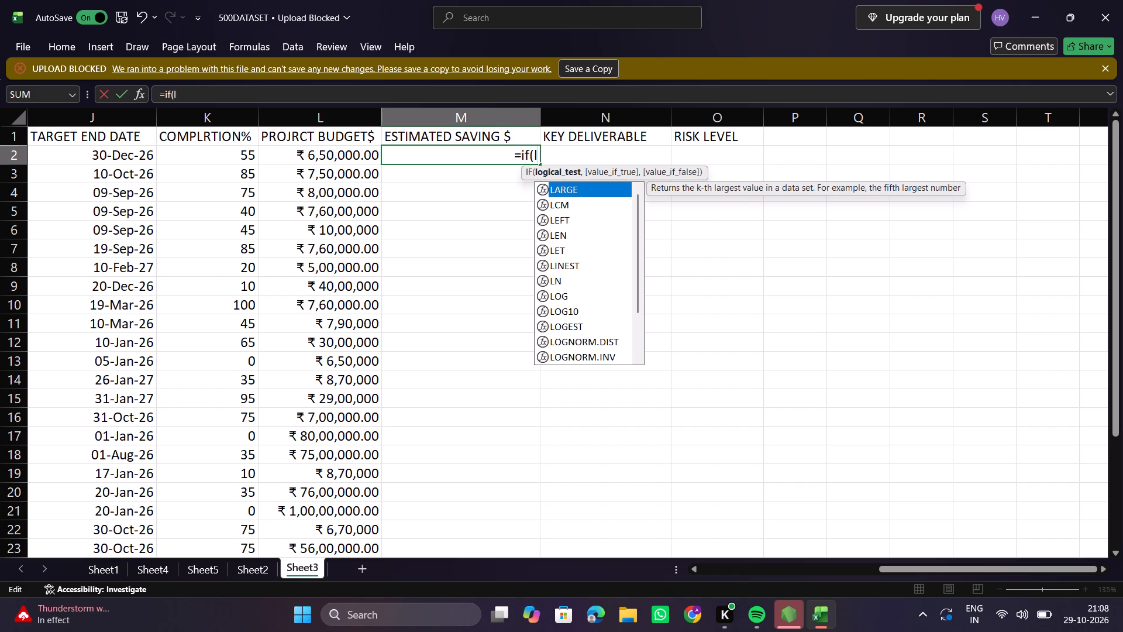
key(2)
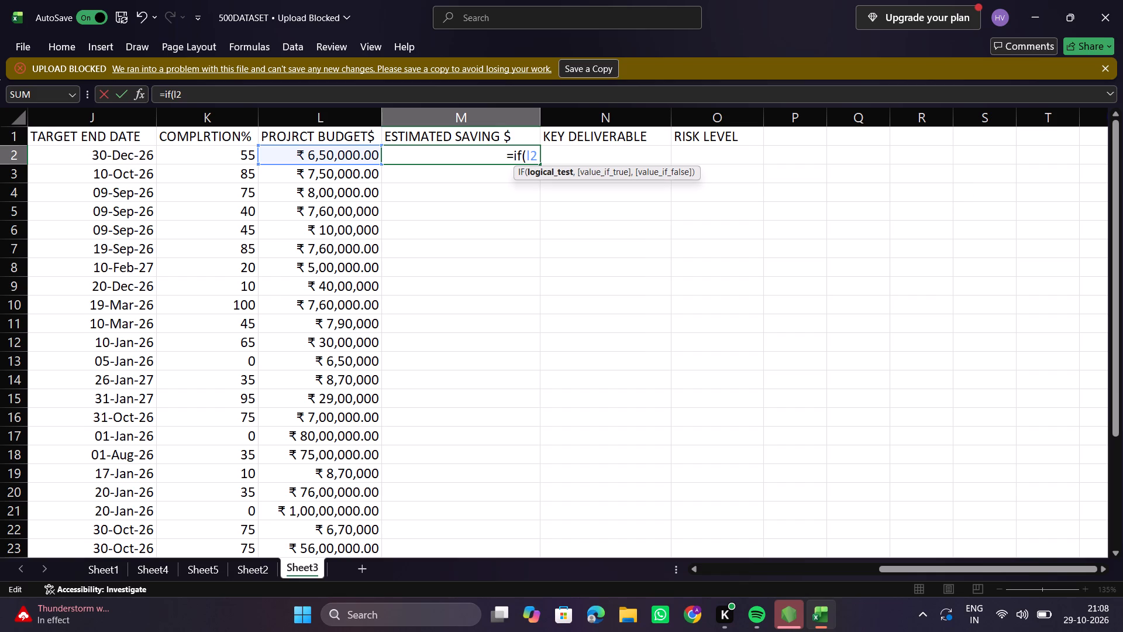
key(shift+colon)
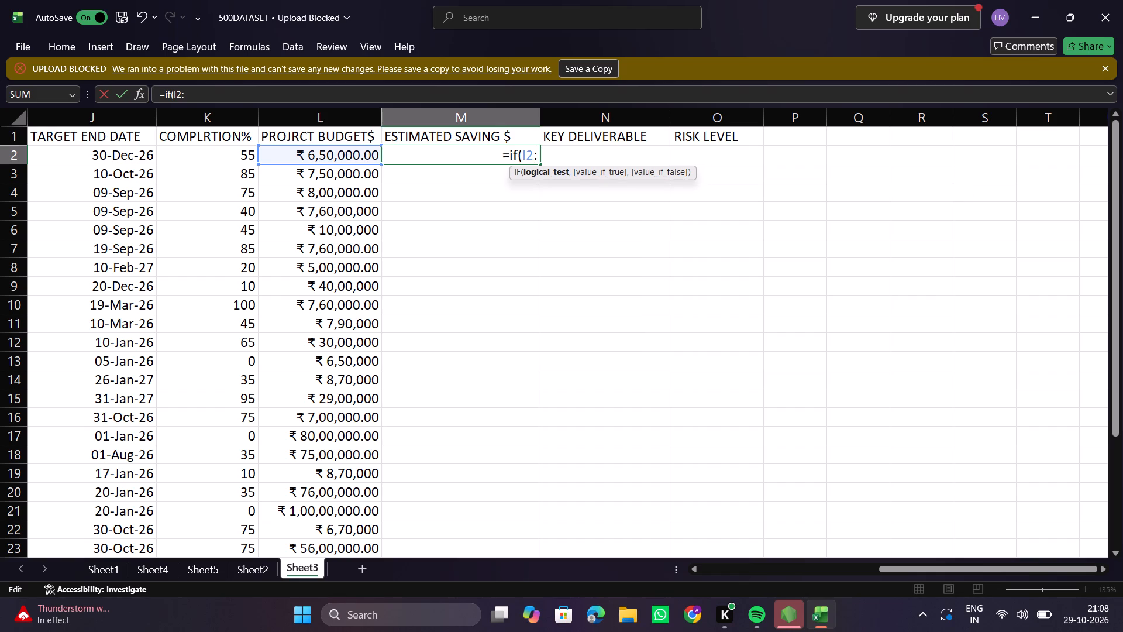
key(l)
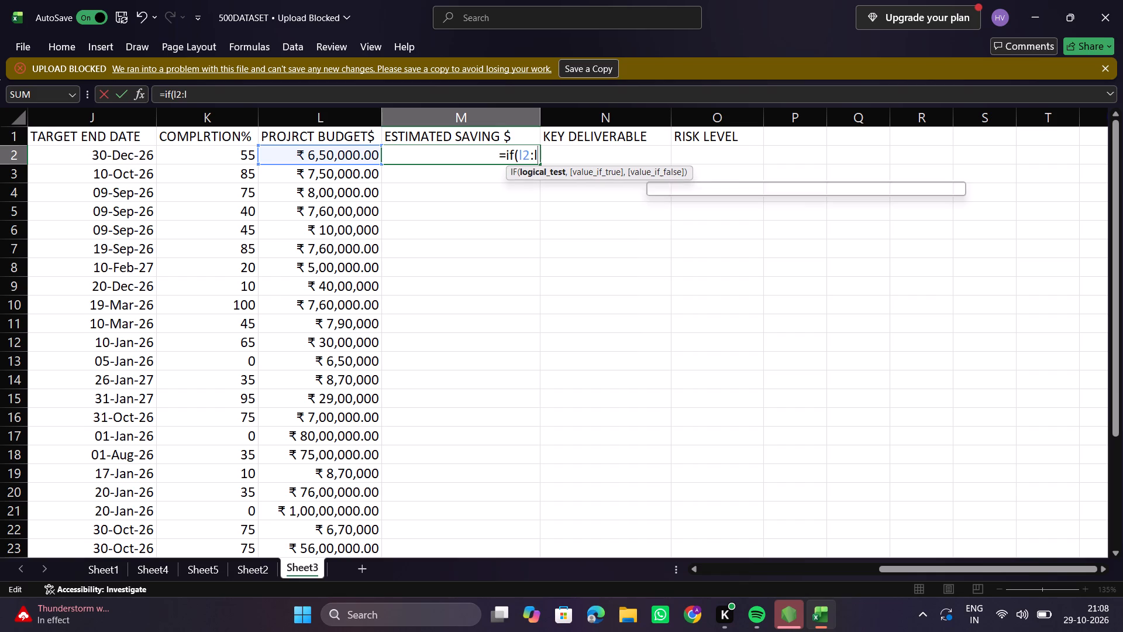
scroll(550, 163, down, 1)
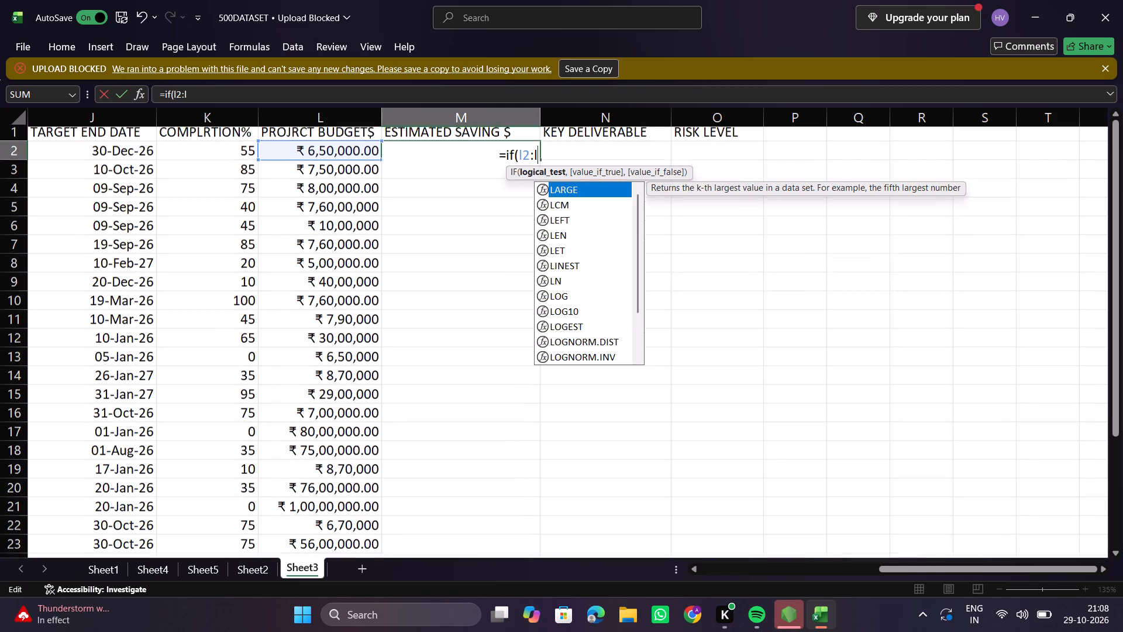
scroll(550, 163, down, 3)
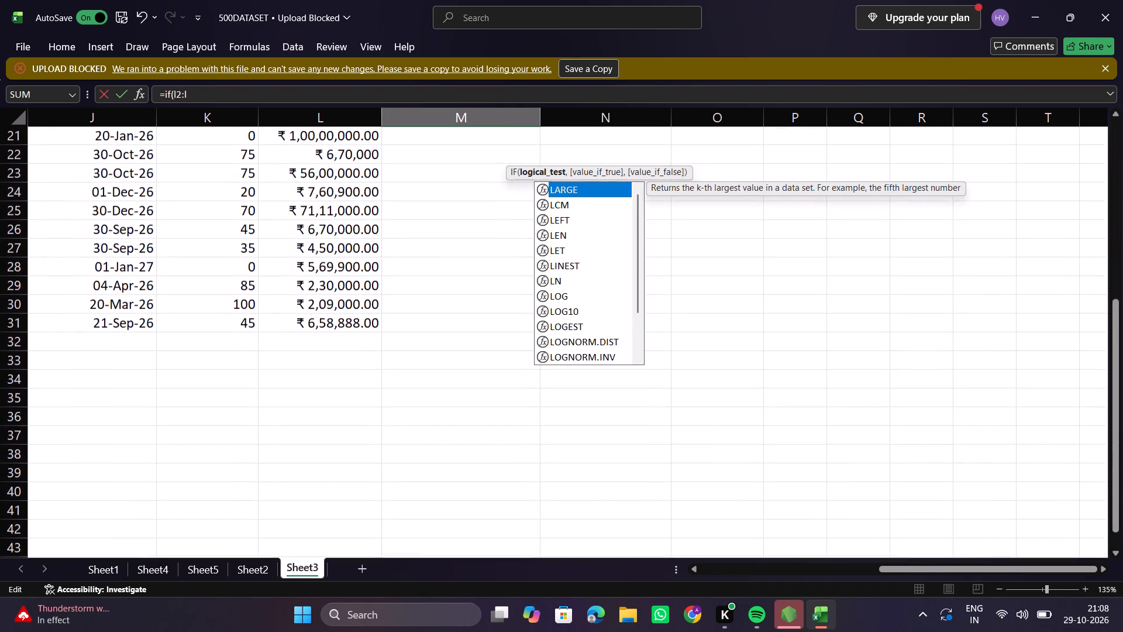
scroll(550, 163, up, 3)
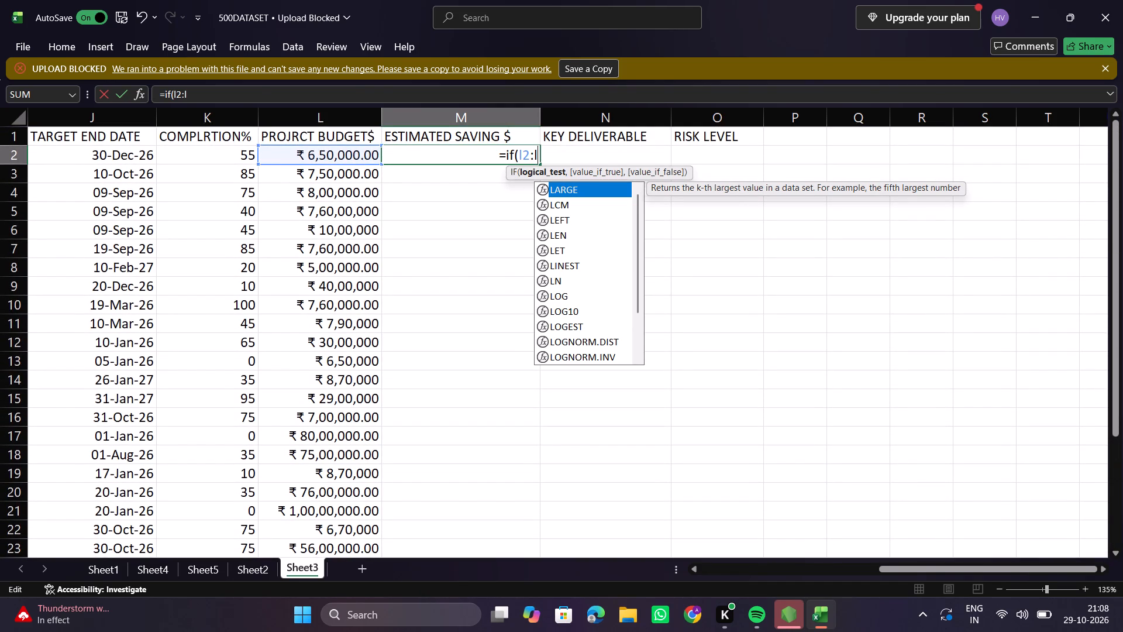
key(3)
key(1)
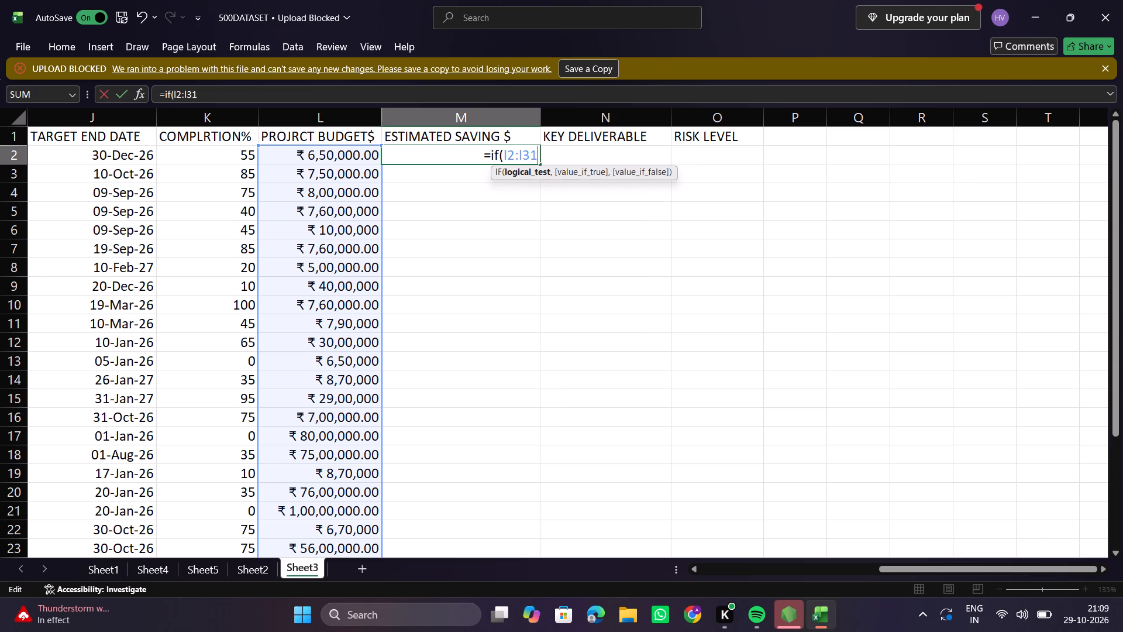
key(comma)
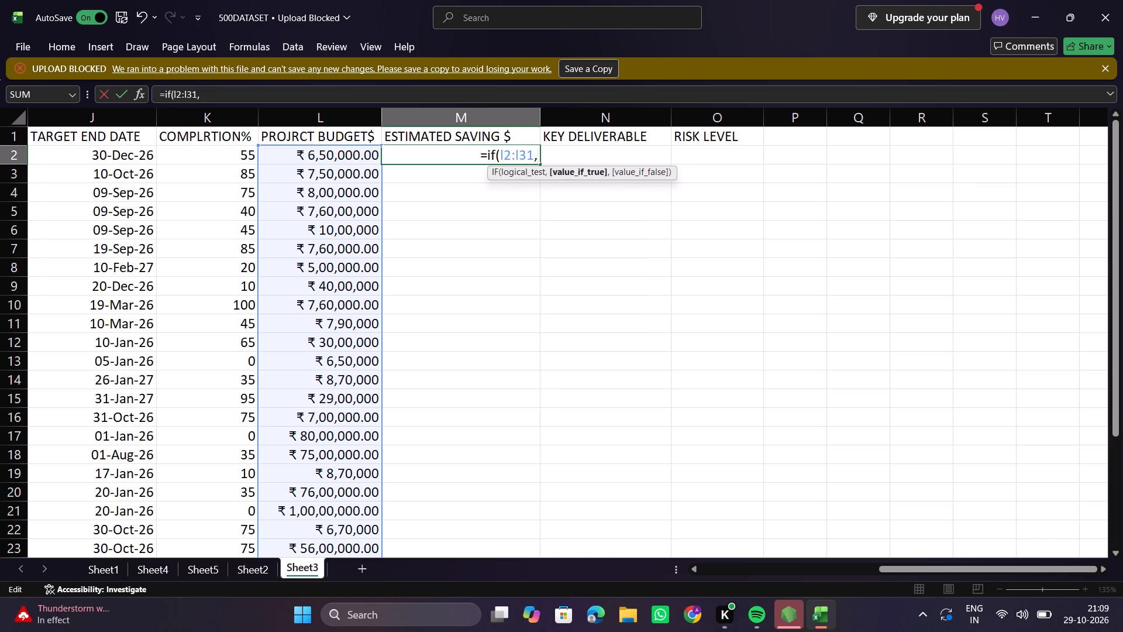
key(apostrophe)
key(BackSpace)
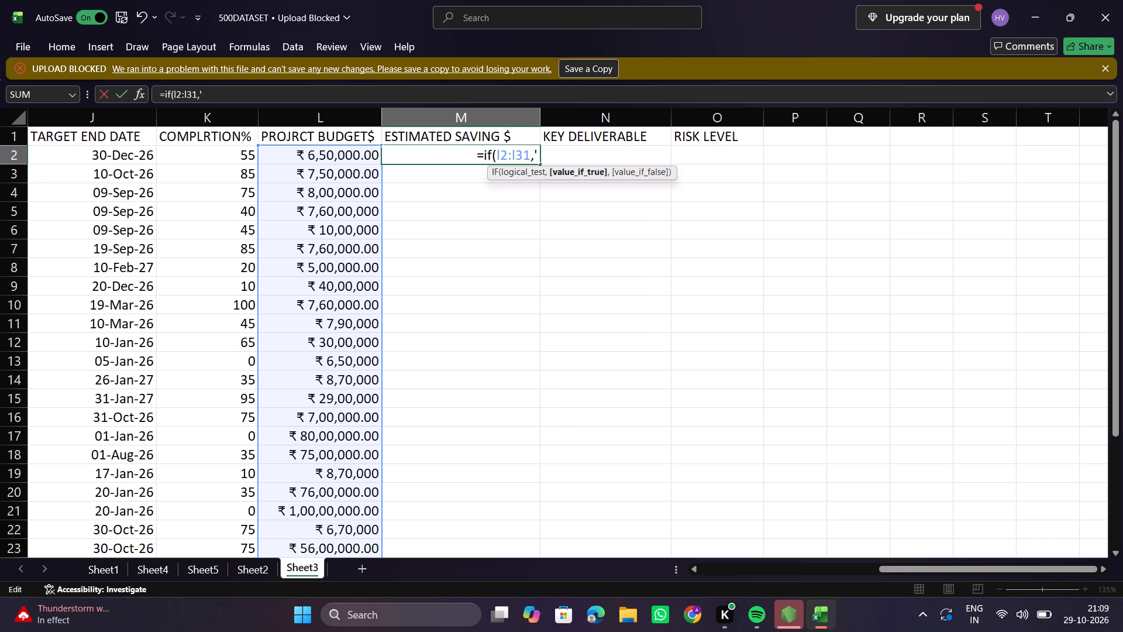
key(shift+colon)
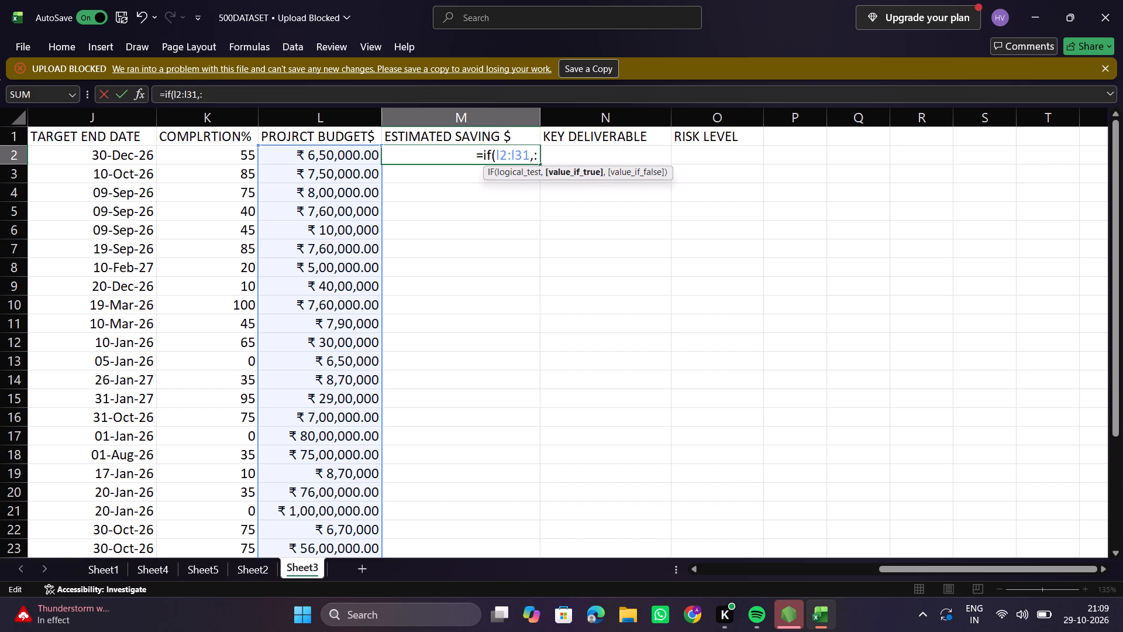
key(BackSpace)
key(shift+quotedbl)
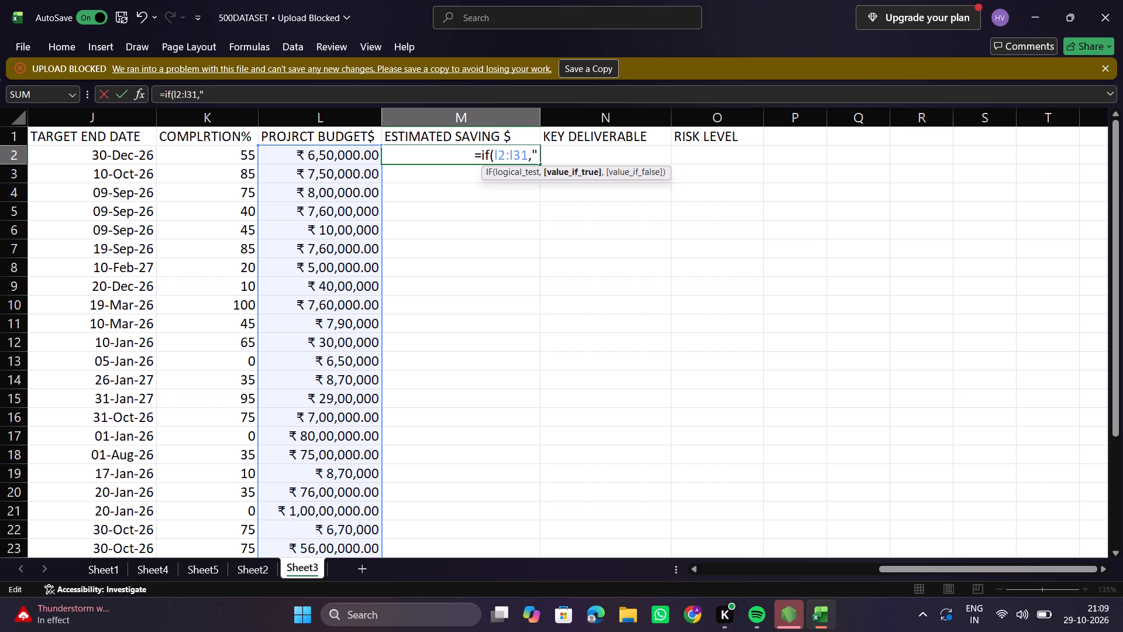
text(av)
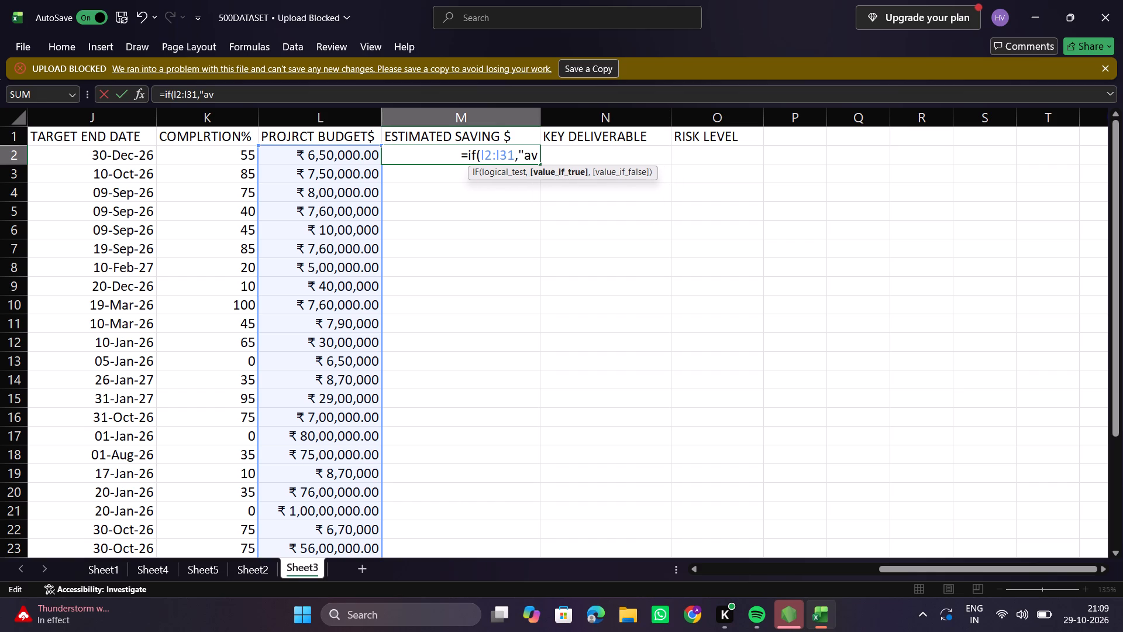
text(er)
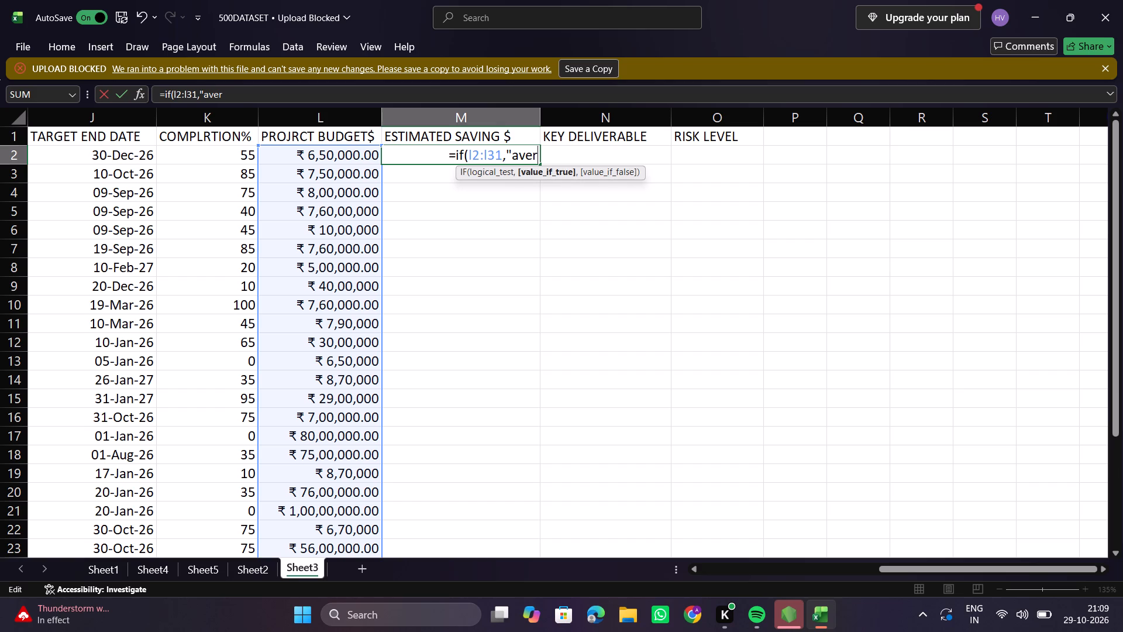
text(ag)
key(e)
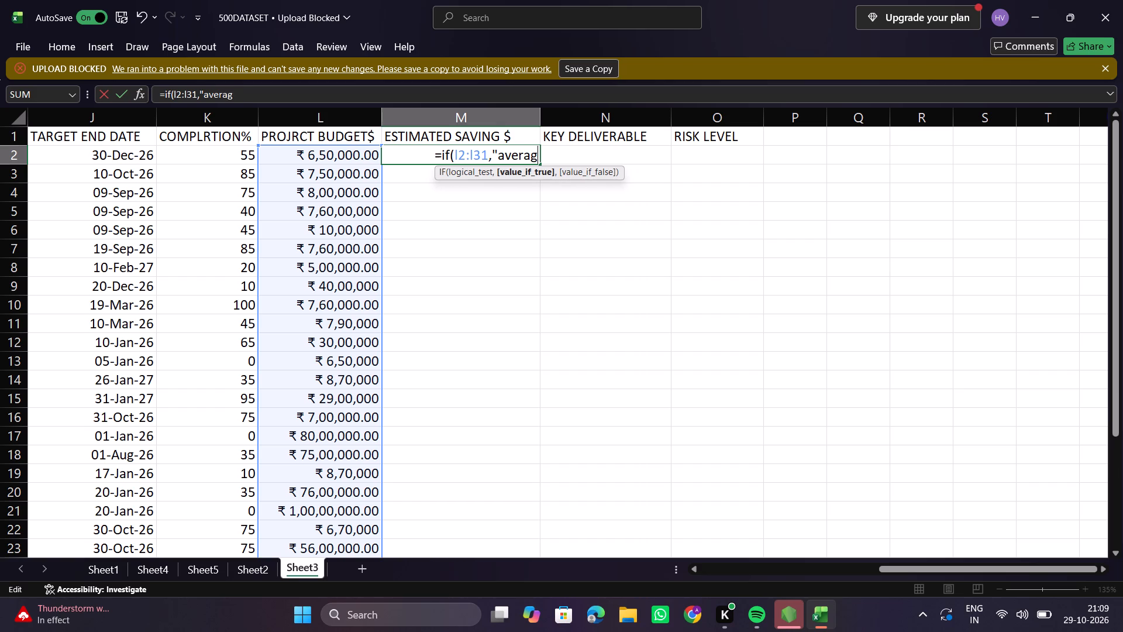
key(shift+quotedbl)
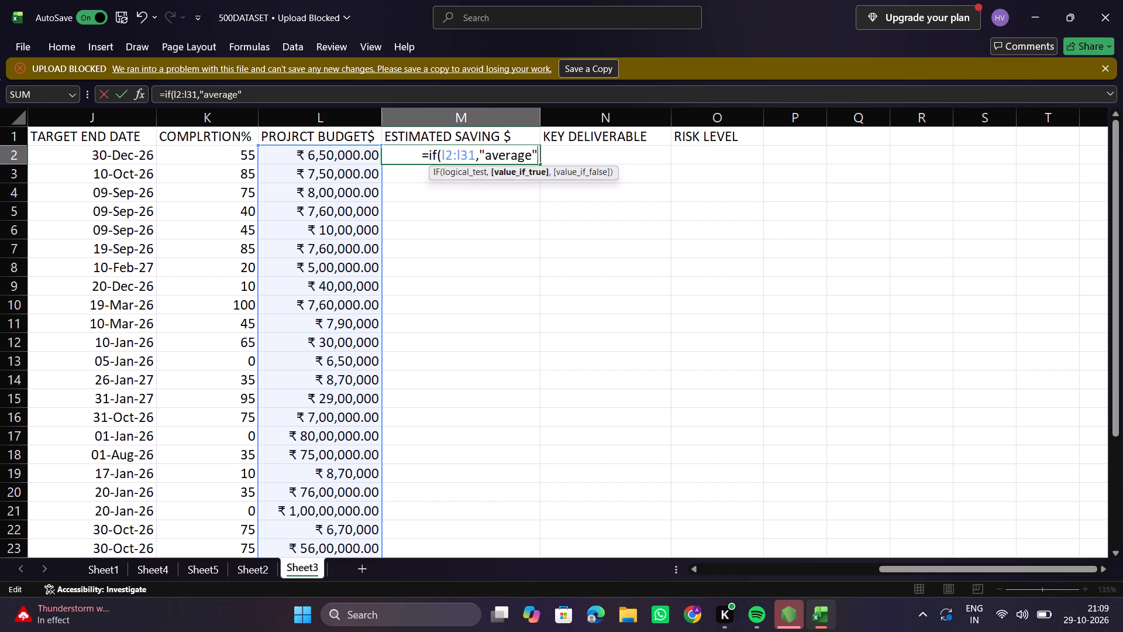
key(shift+parenright)
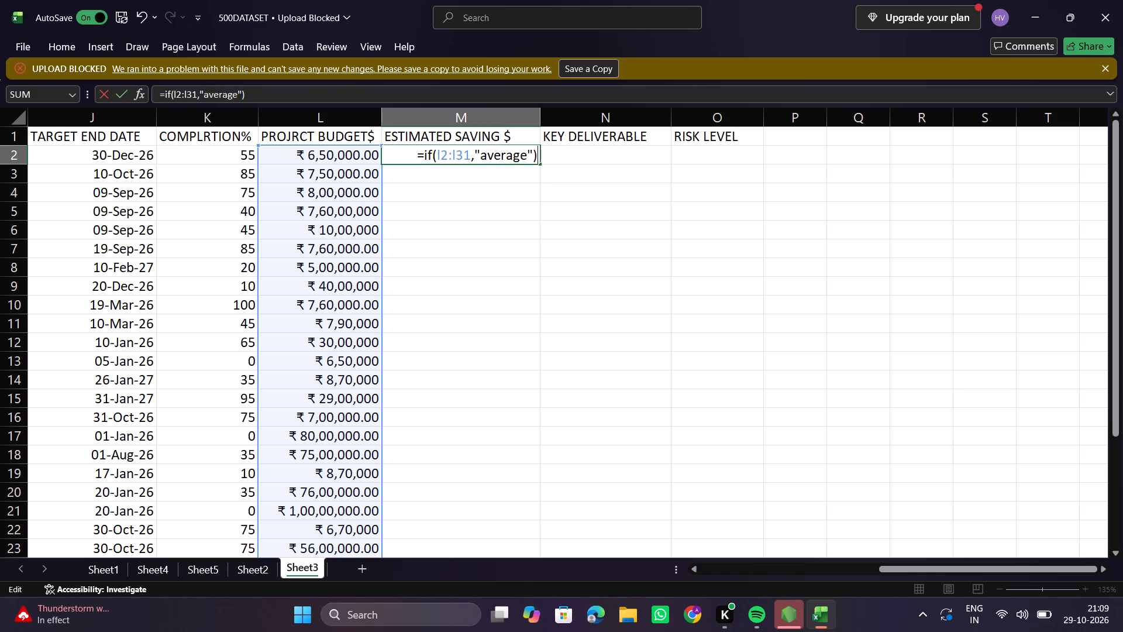
key(Return)
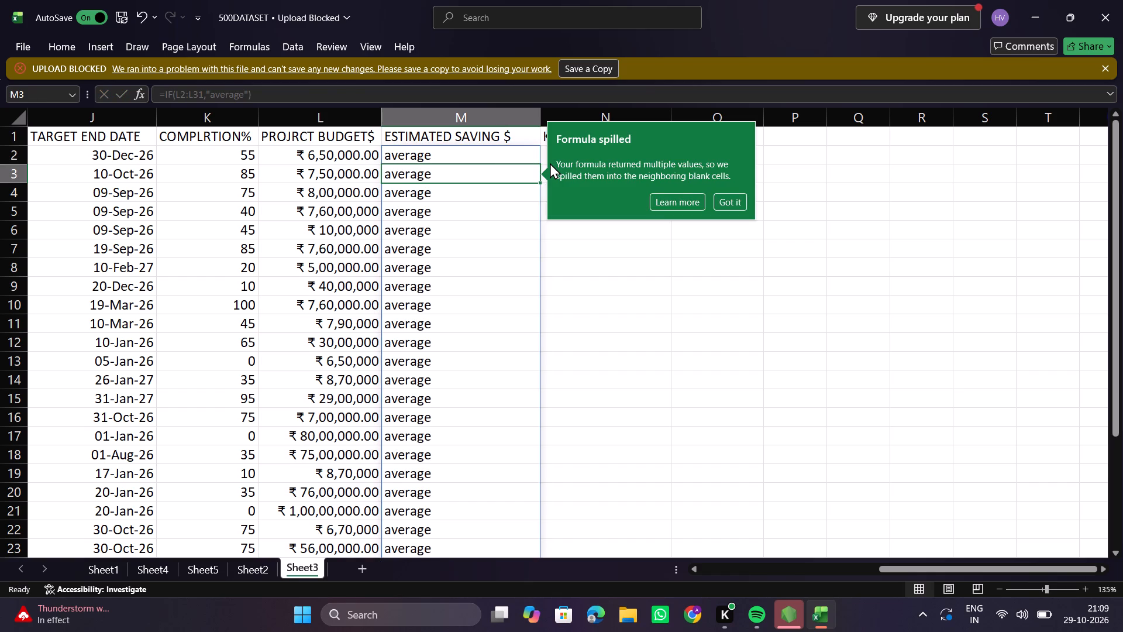
click(724, 199)
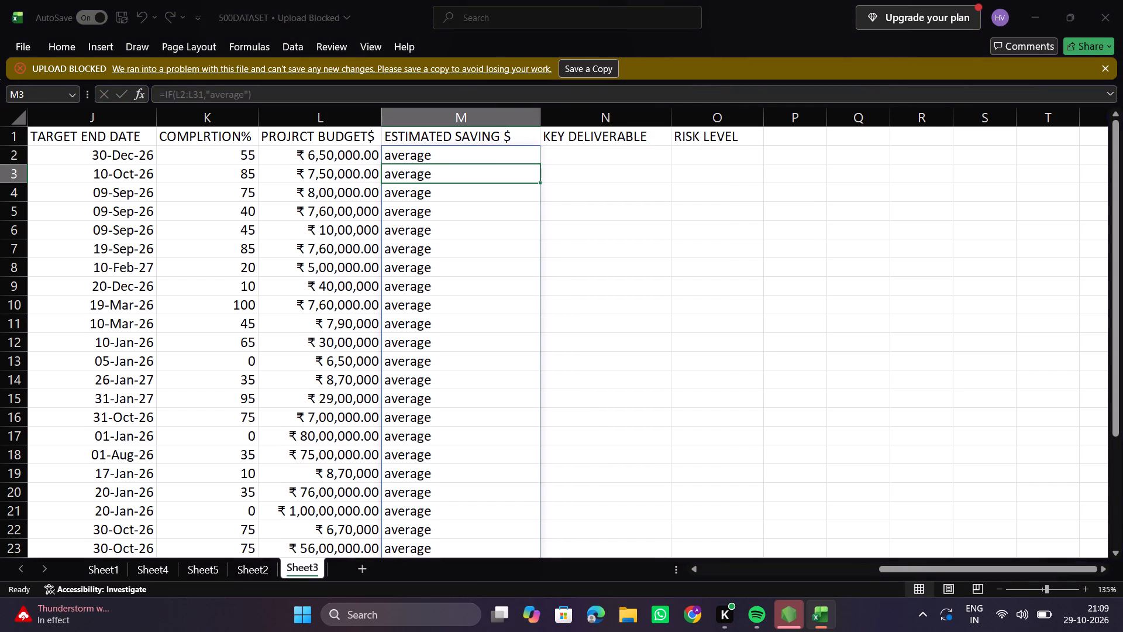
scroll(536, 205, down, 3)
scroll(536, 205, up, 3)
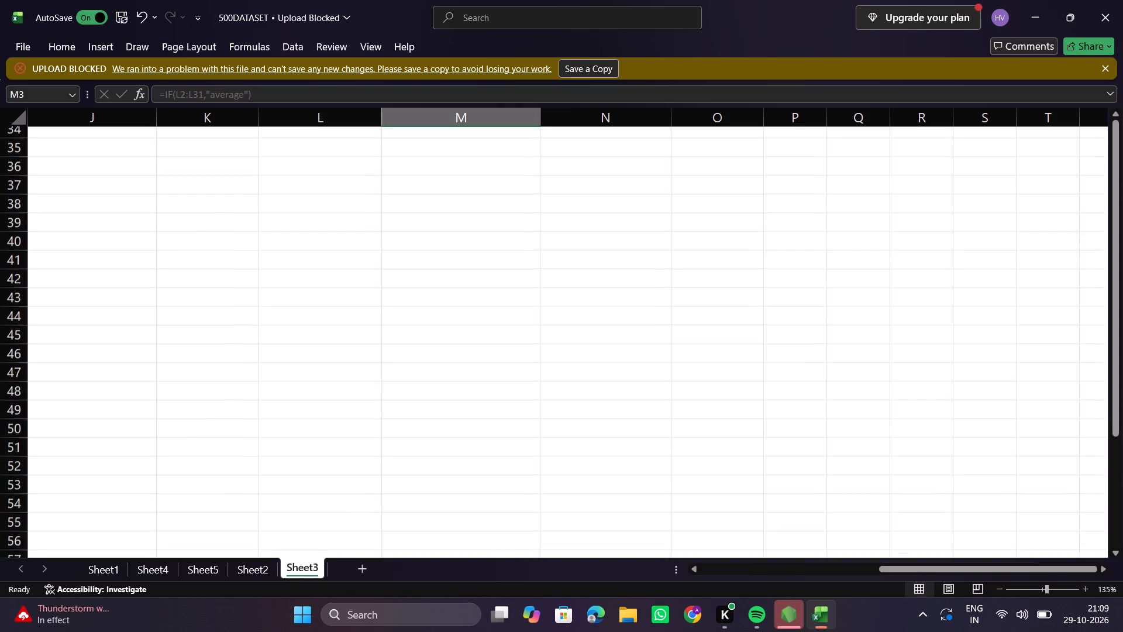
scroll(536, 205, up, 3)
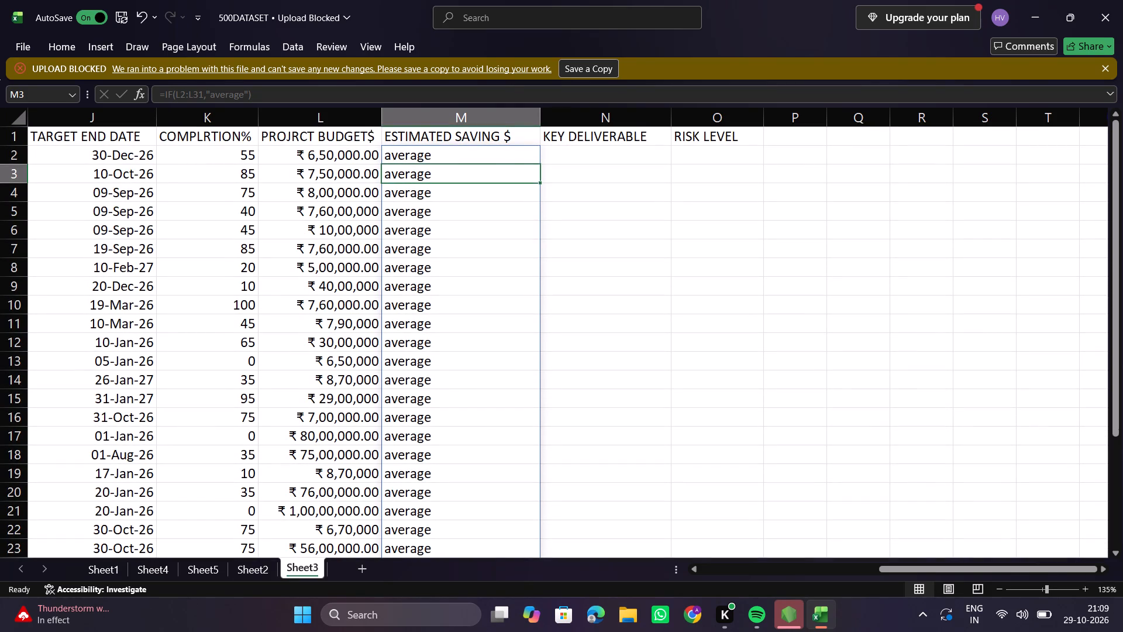
Delete the IF formula from M2 so the estimated saving column is empty.
double_click(495, 155)
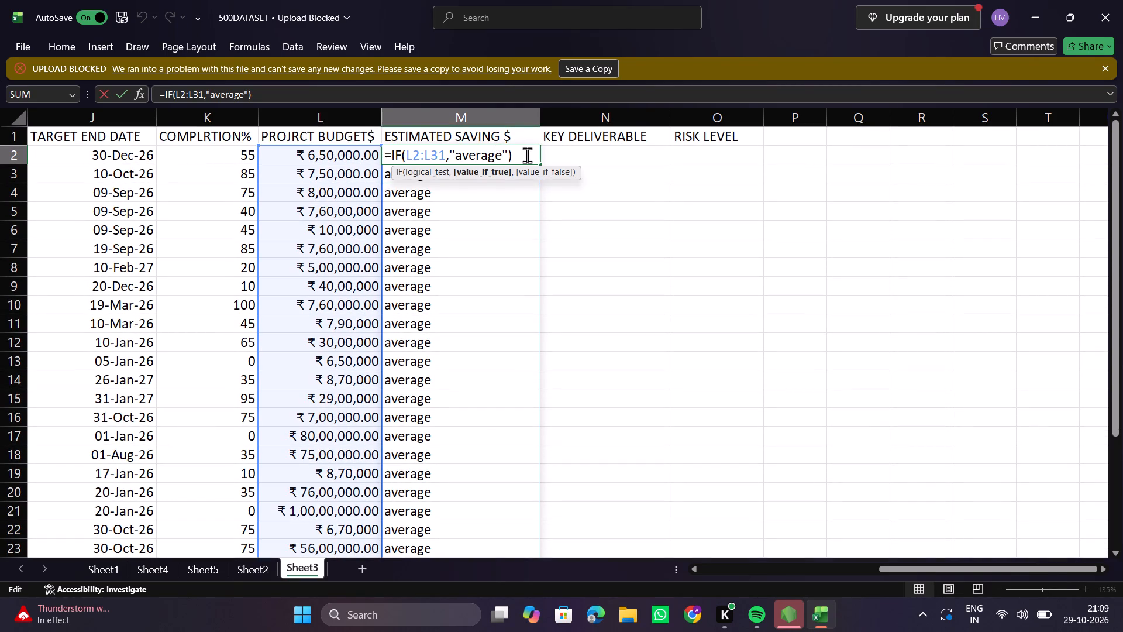
key(BackSpace)
key(BackSpace)
key(BackSpace)
key(BackSpace)
key(BackSpace)
key(BackSpace)
key(BackSpace)
key(BackSpace)
key(BackSpace)
key(BackSpace)
key(BackSpace)
key(BackSpace)
key(BackSpace)
key(BackSpace)
key(BackSpace)
key(BackSpace)
key(BackSpace)
key(BackSpace)
key(BackSpace)
key(BackSpace)
double_click(527, 155)
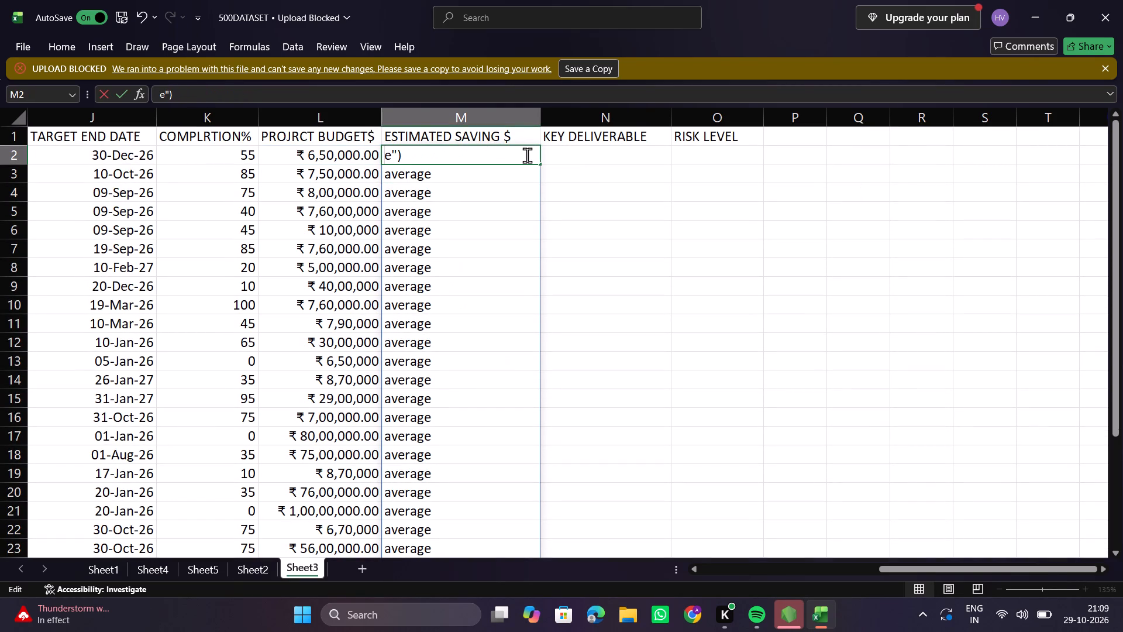
key(BackSpace)
key(BackSpace)
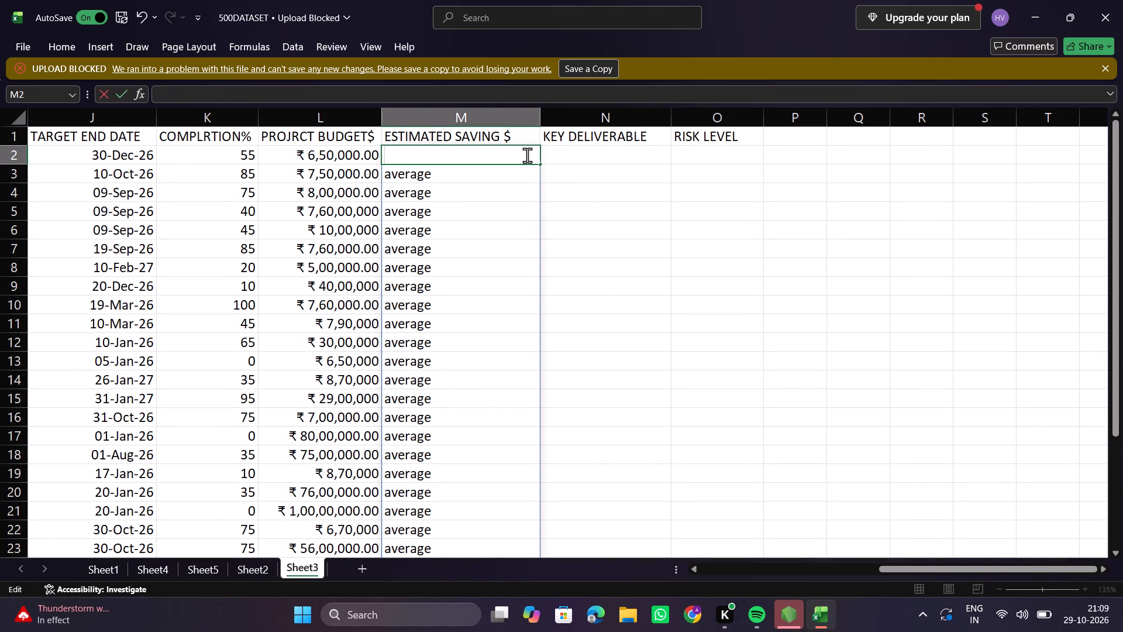
click(540, 166)
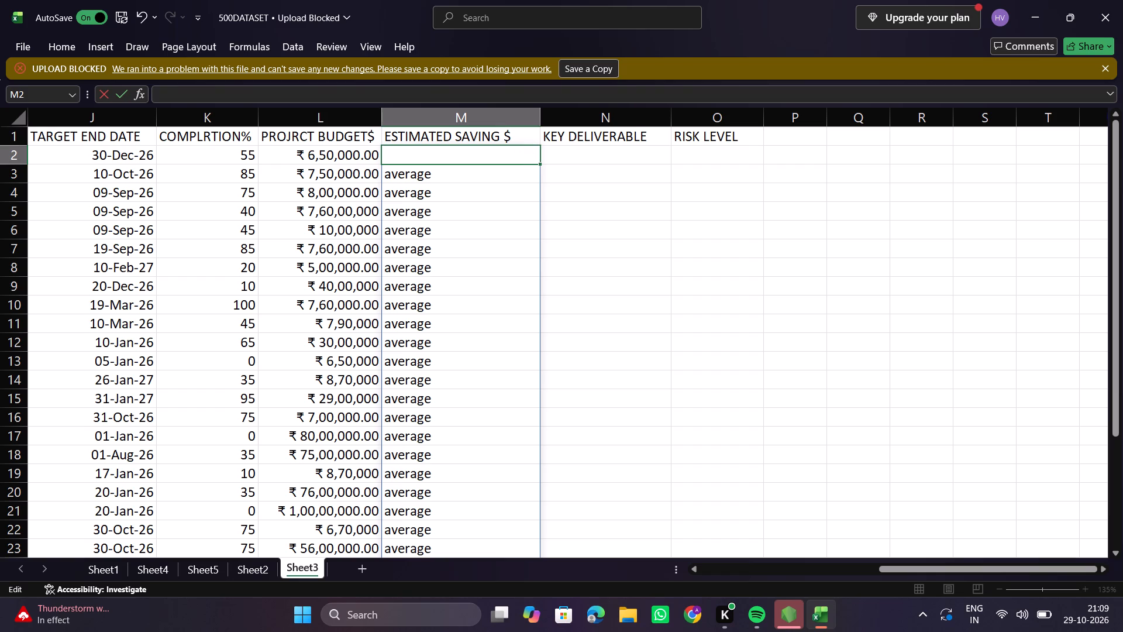
click(512, 153)
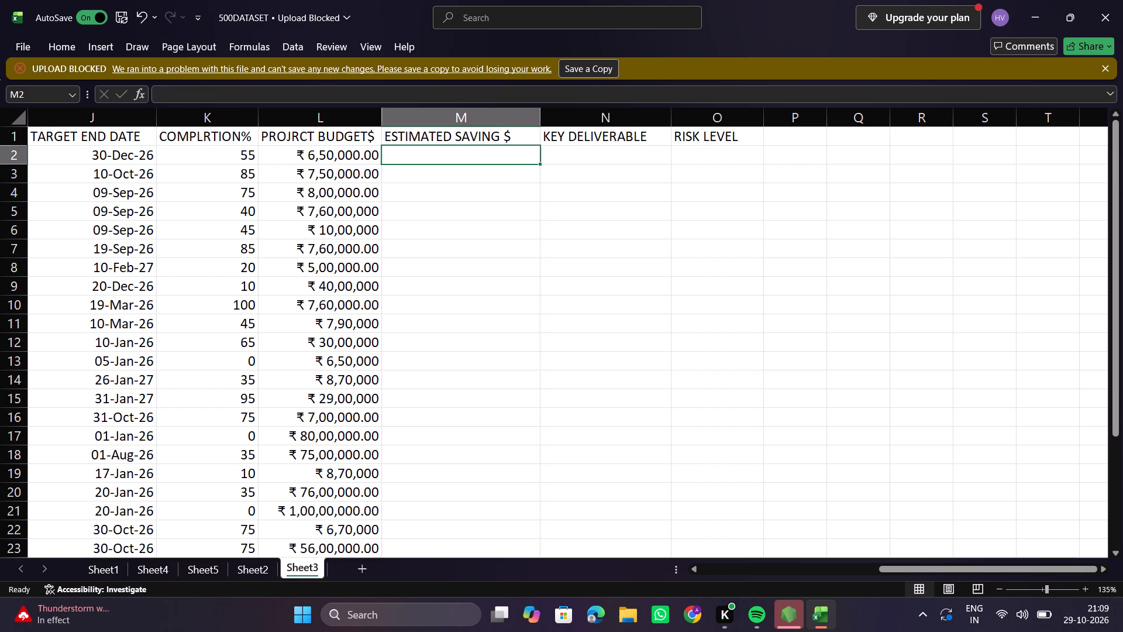
Enter an estimated saving of ₹100000 in M2, inserting the ₹ symbol directly in the cell.
key(ctrl+shift+4)
double_click(511, 153)
key(ctrl+shift+4)
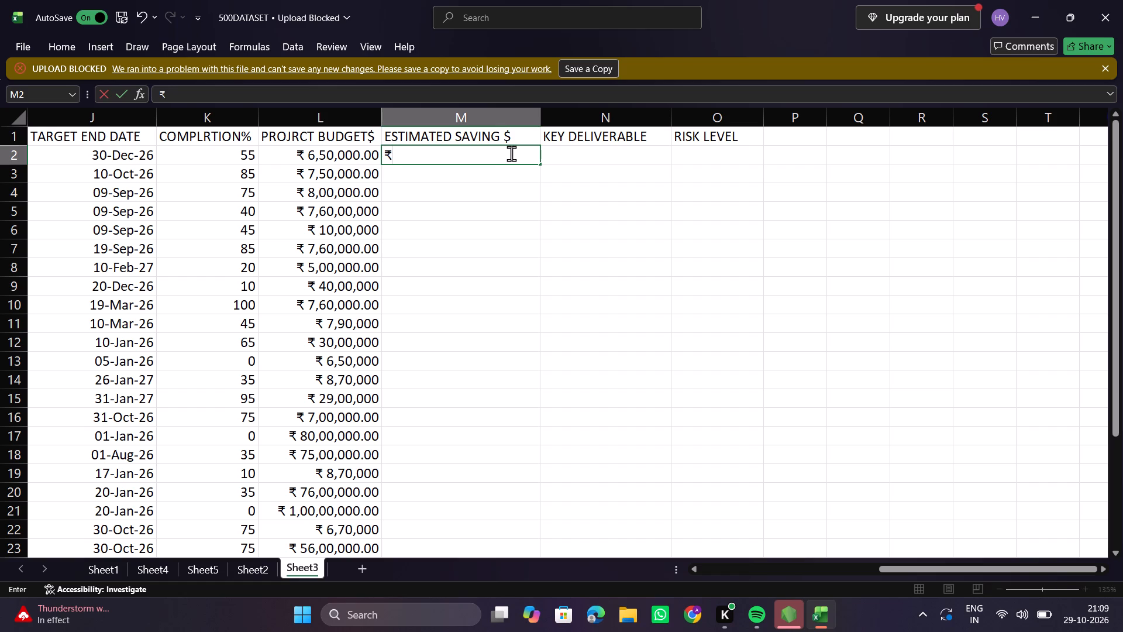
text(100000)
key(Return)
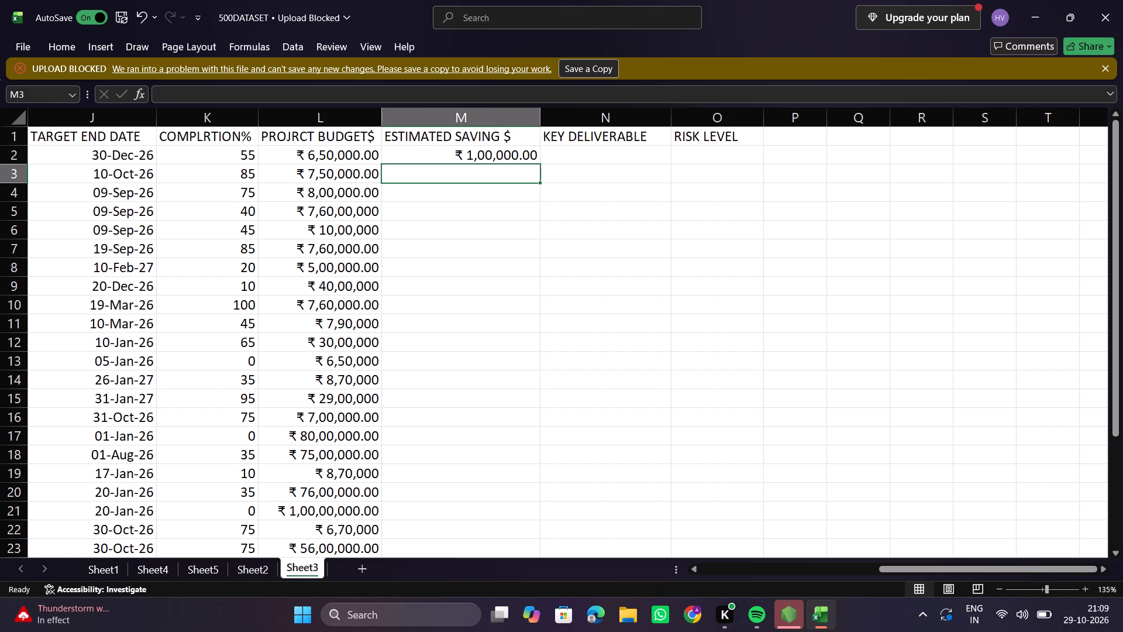
Begin the estimated saving entry in M3 with the ₹ symbol.
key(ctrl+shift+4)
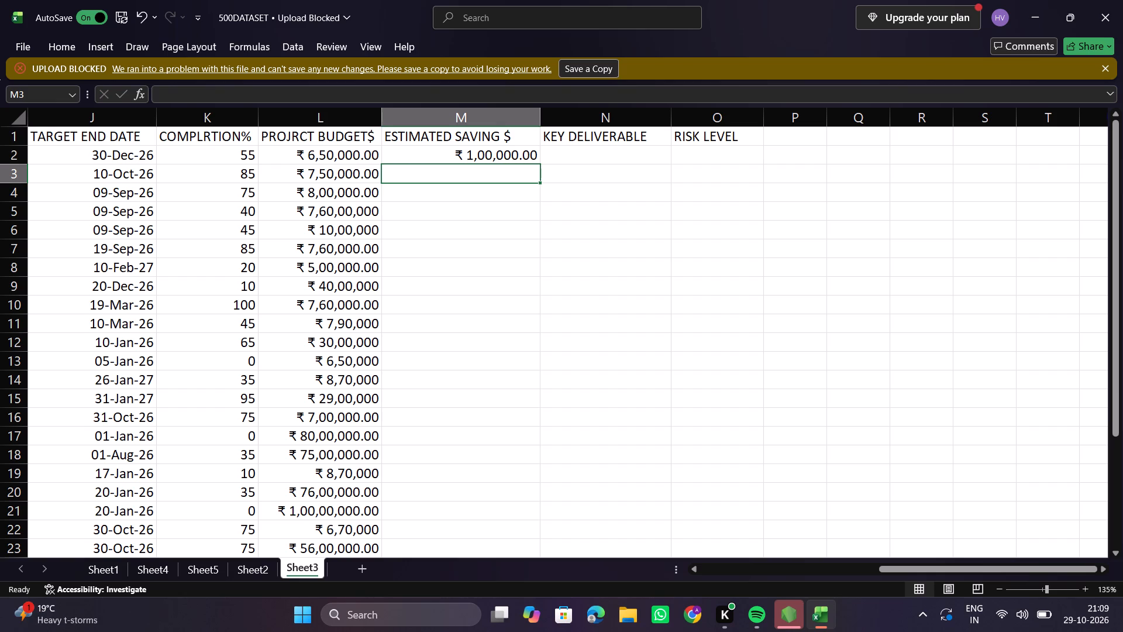
click(497, 174)
key(ctrl+shift+4)
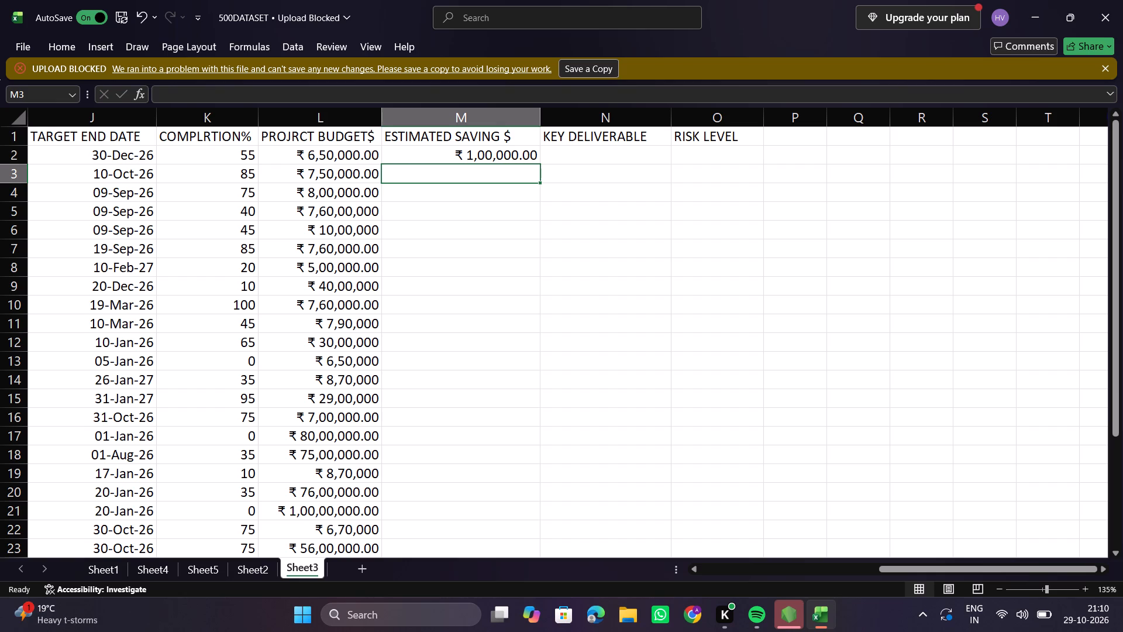
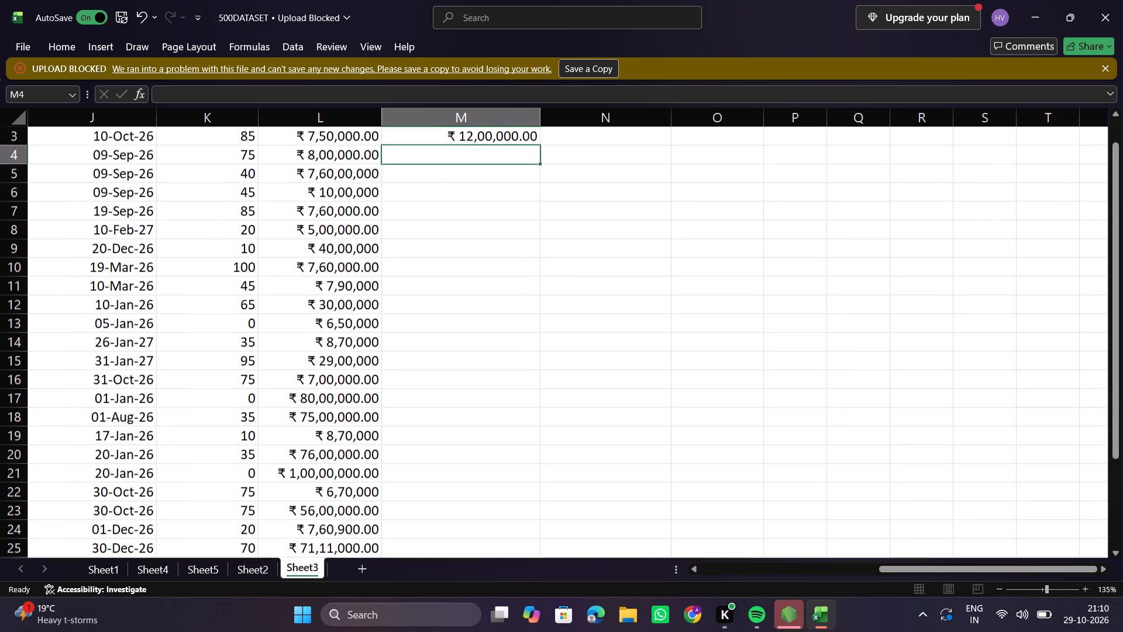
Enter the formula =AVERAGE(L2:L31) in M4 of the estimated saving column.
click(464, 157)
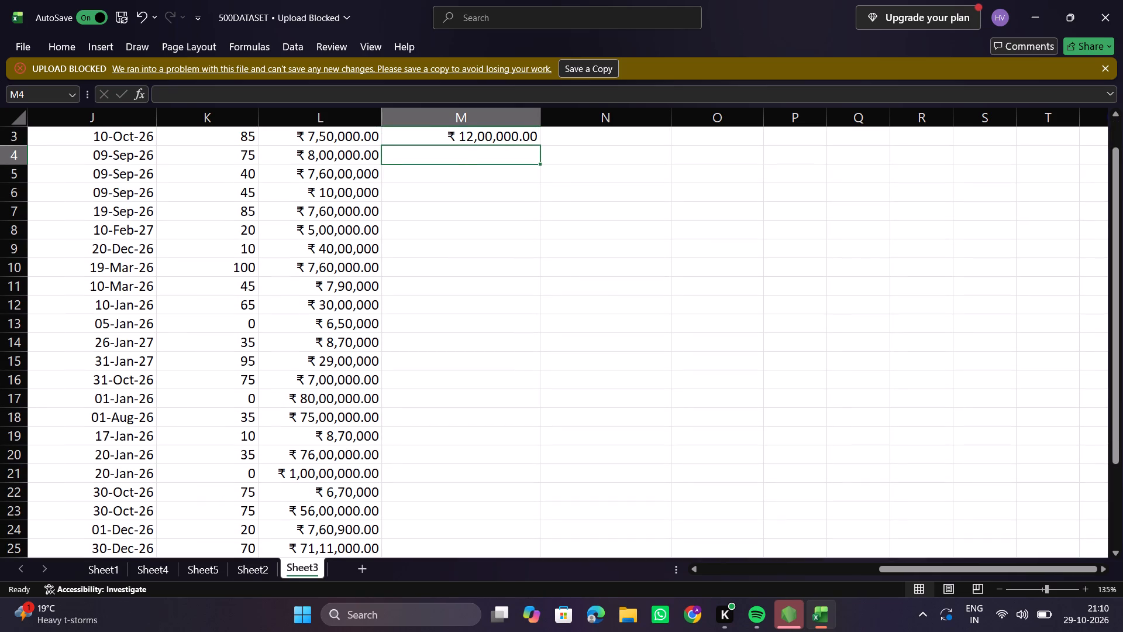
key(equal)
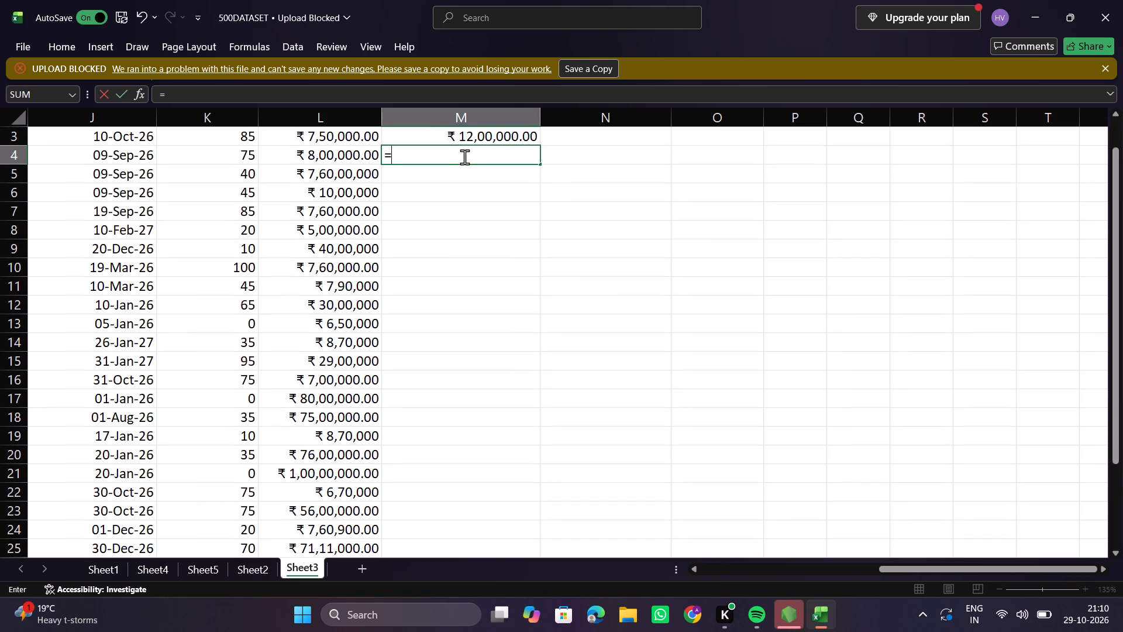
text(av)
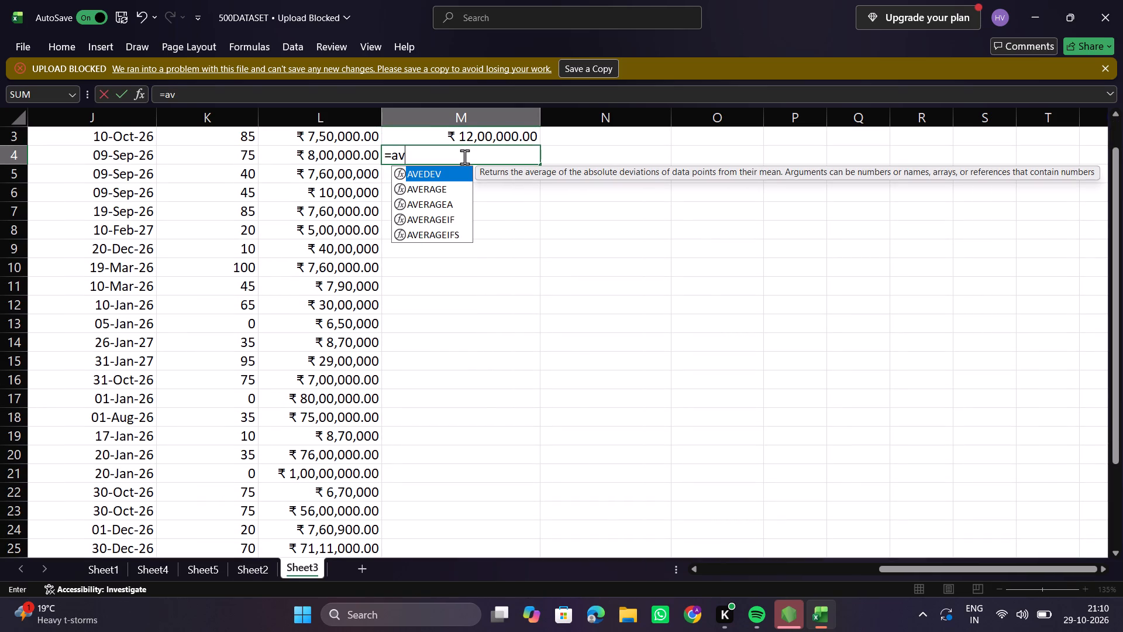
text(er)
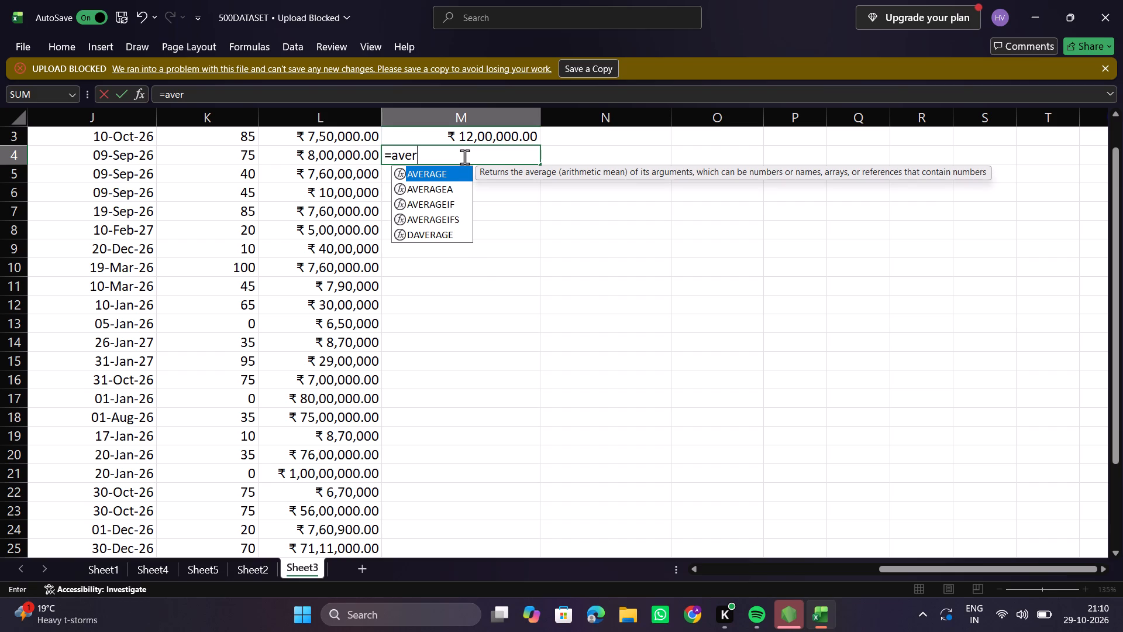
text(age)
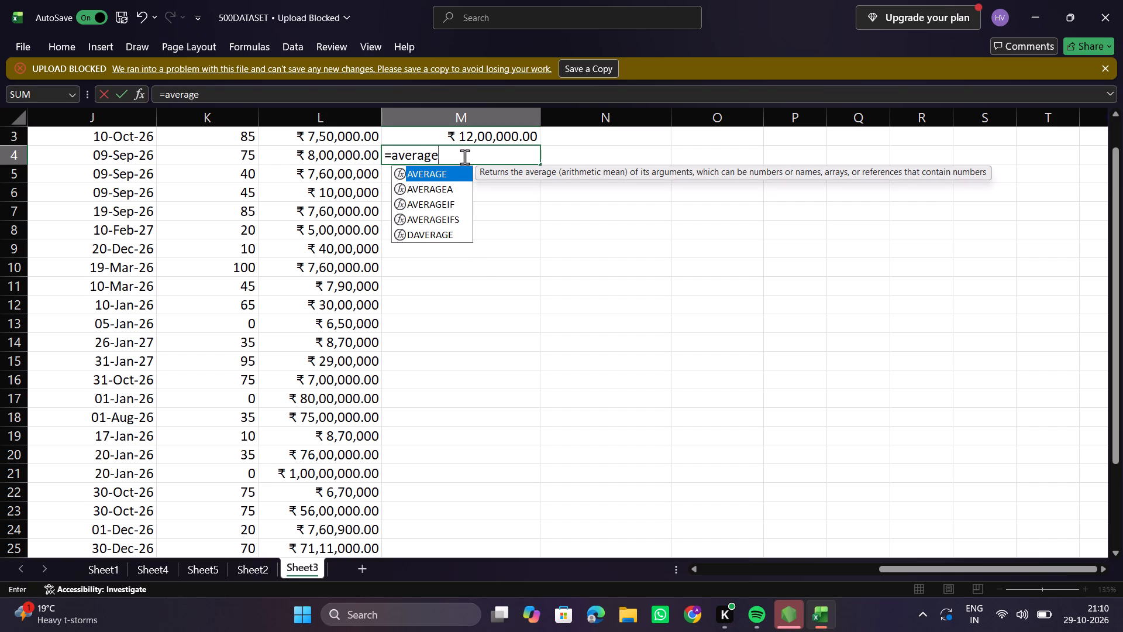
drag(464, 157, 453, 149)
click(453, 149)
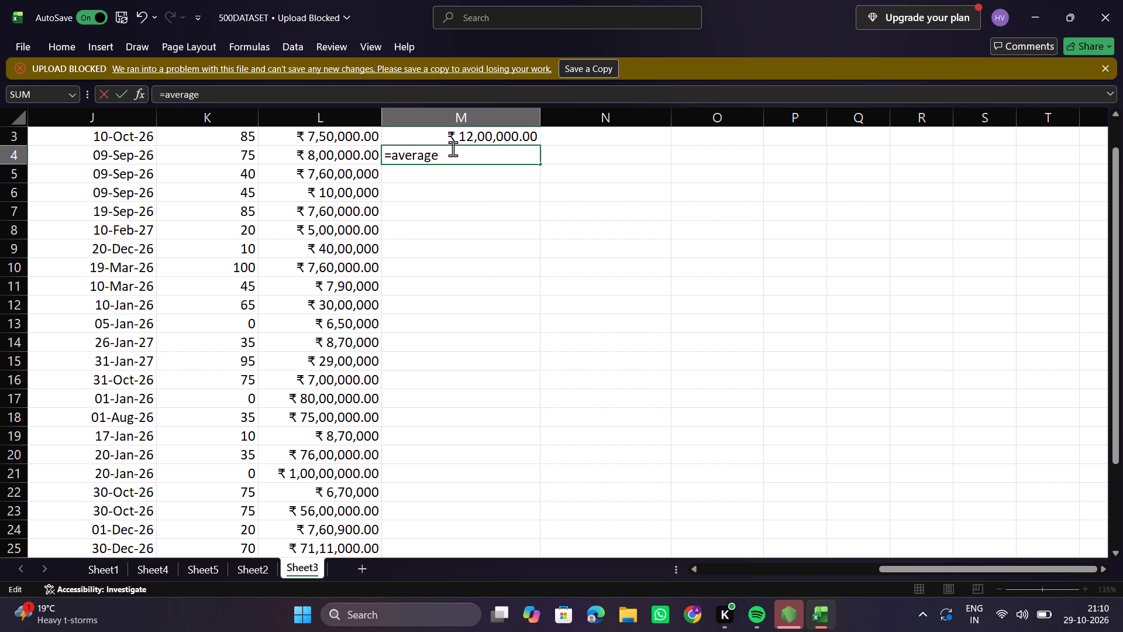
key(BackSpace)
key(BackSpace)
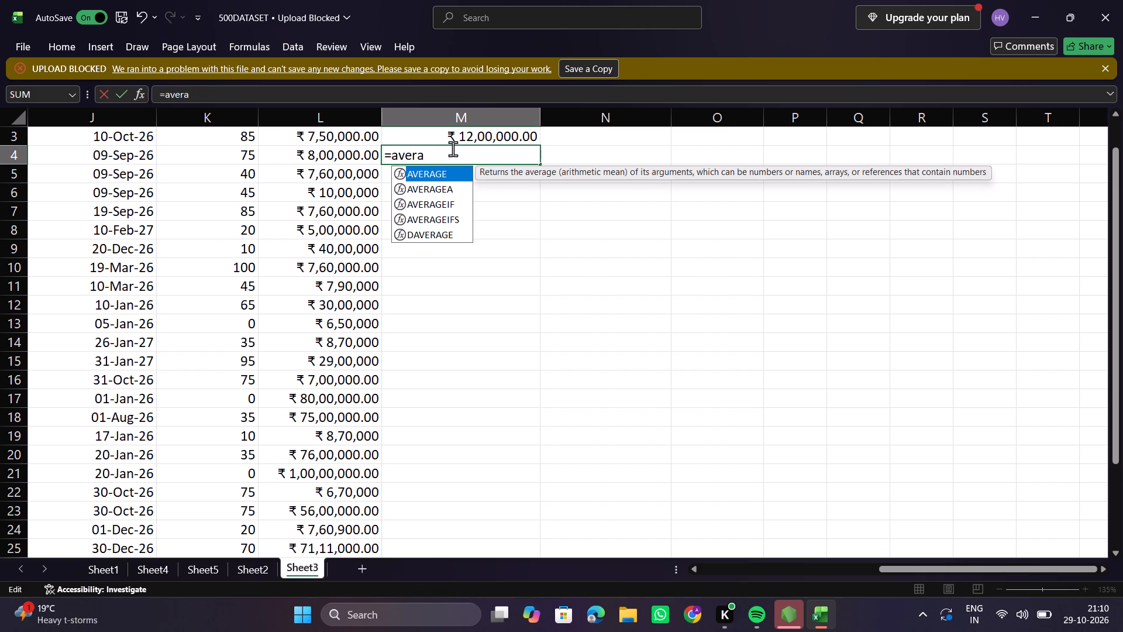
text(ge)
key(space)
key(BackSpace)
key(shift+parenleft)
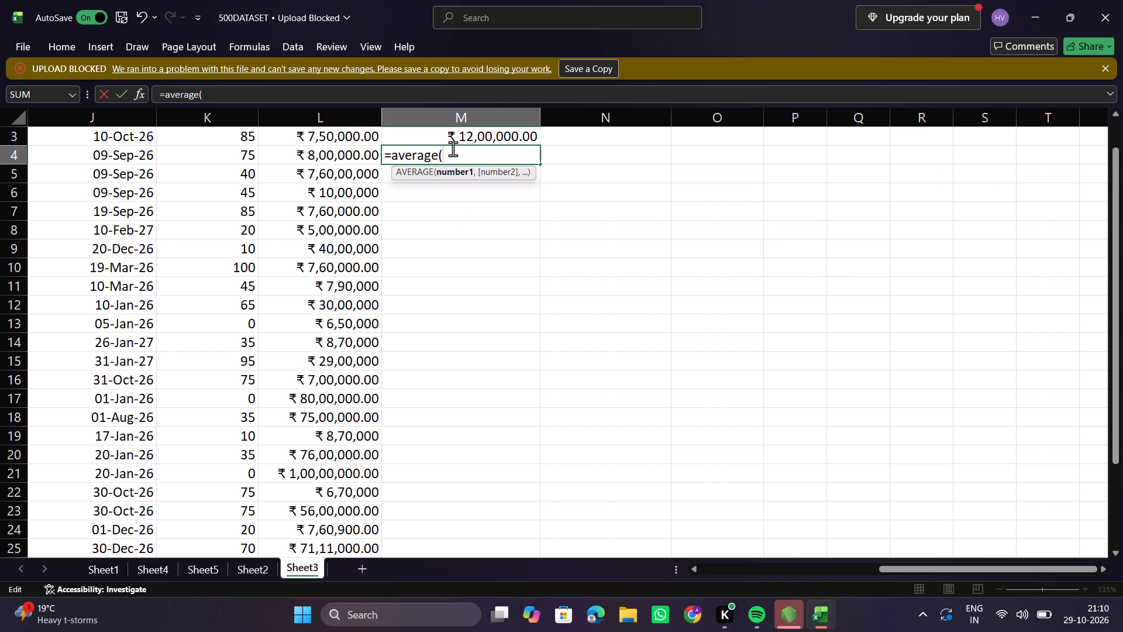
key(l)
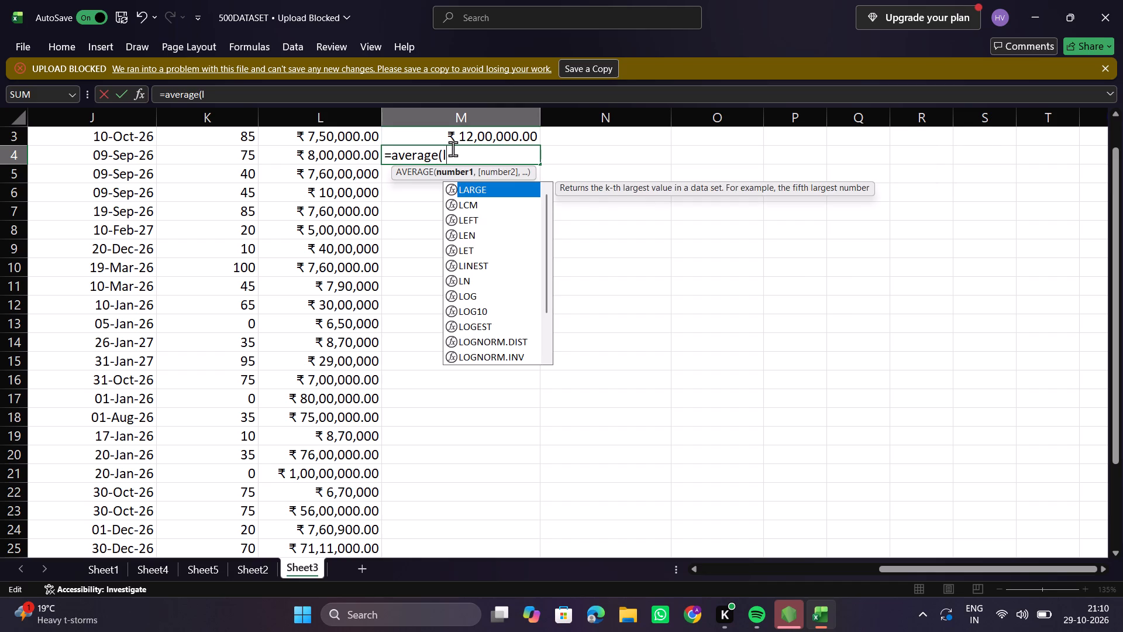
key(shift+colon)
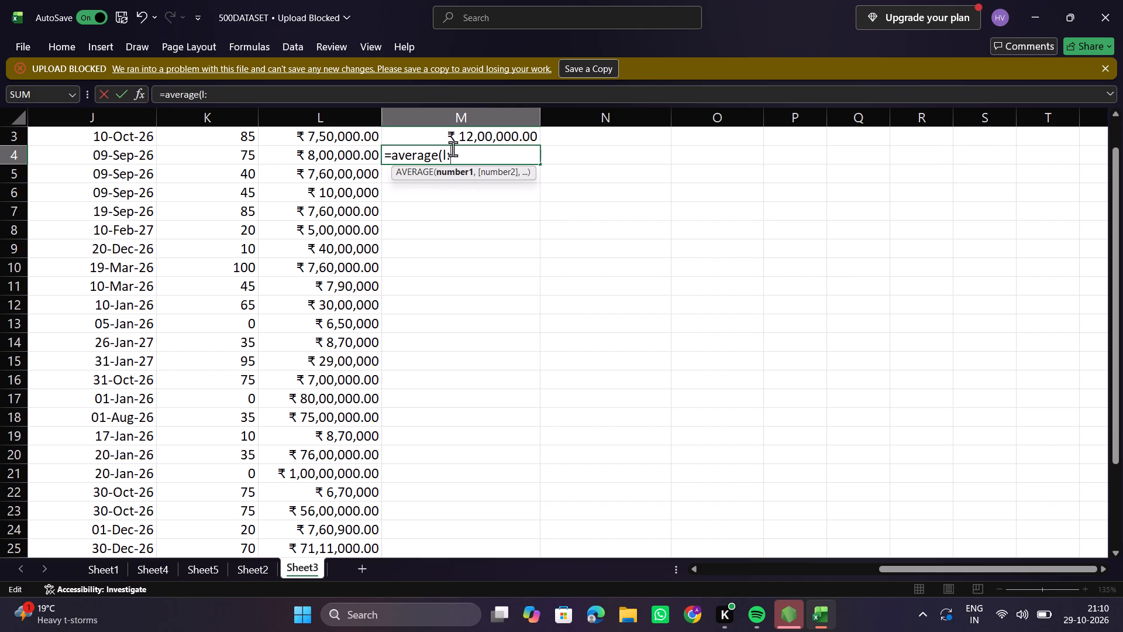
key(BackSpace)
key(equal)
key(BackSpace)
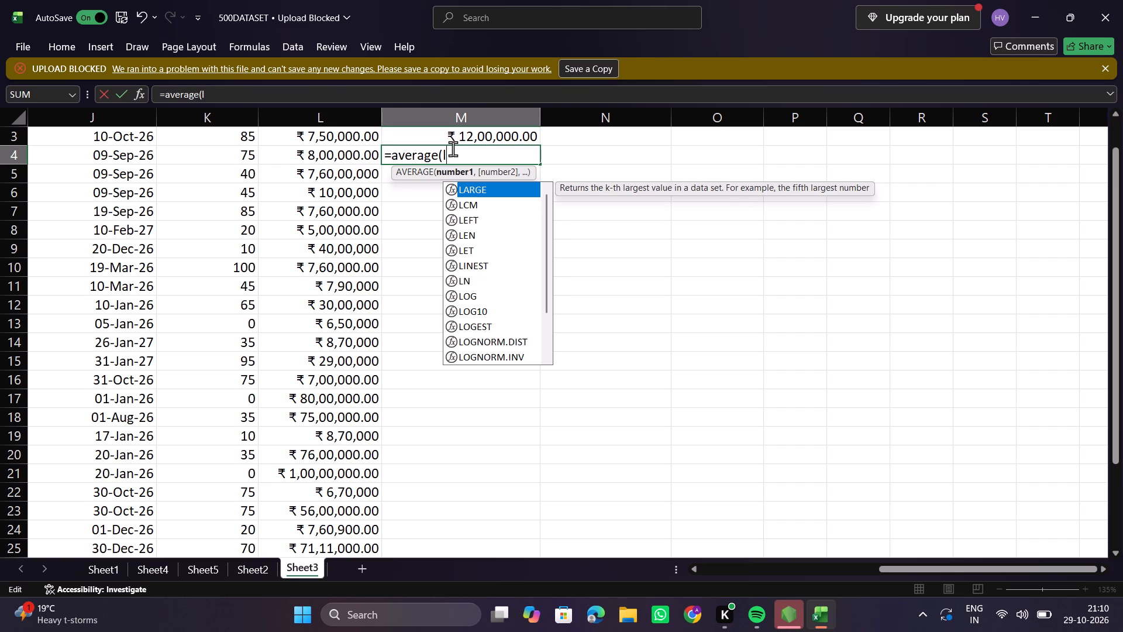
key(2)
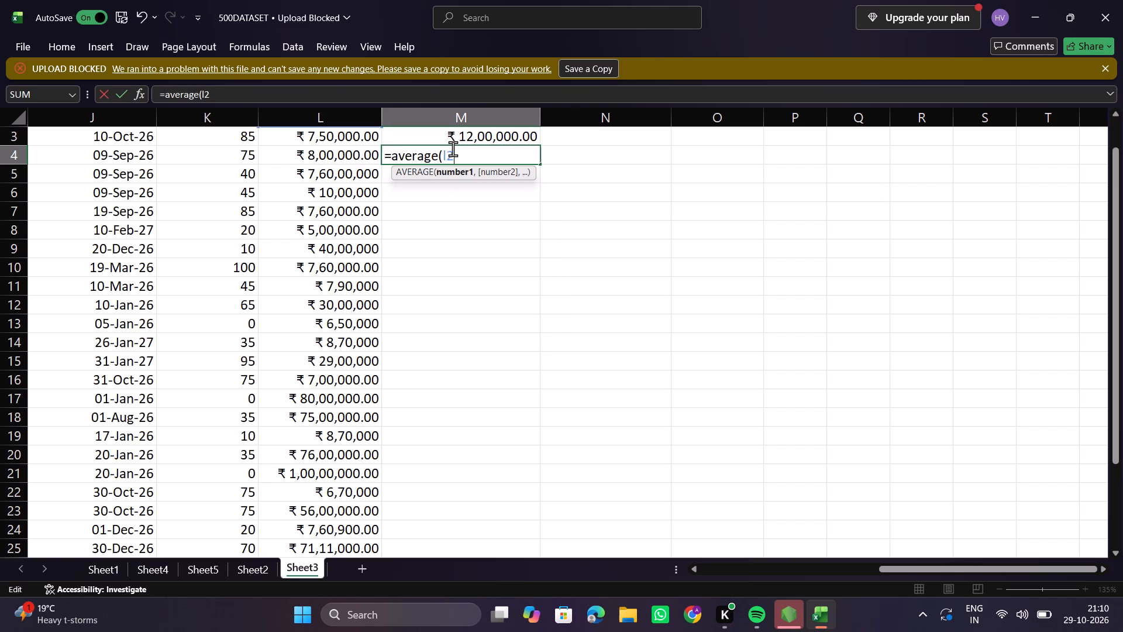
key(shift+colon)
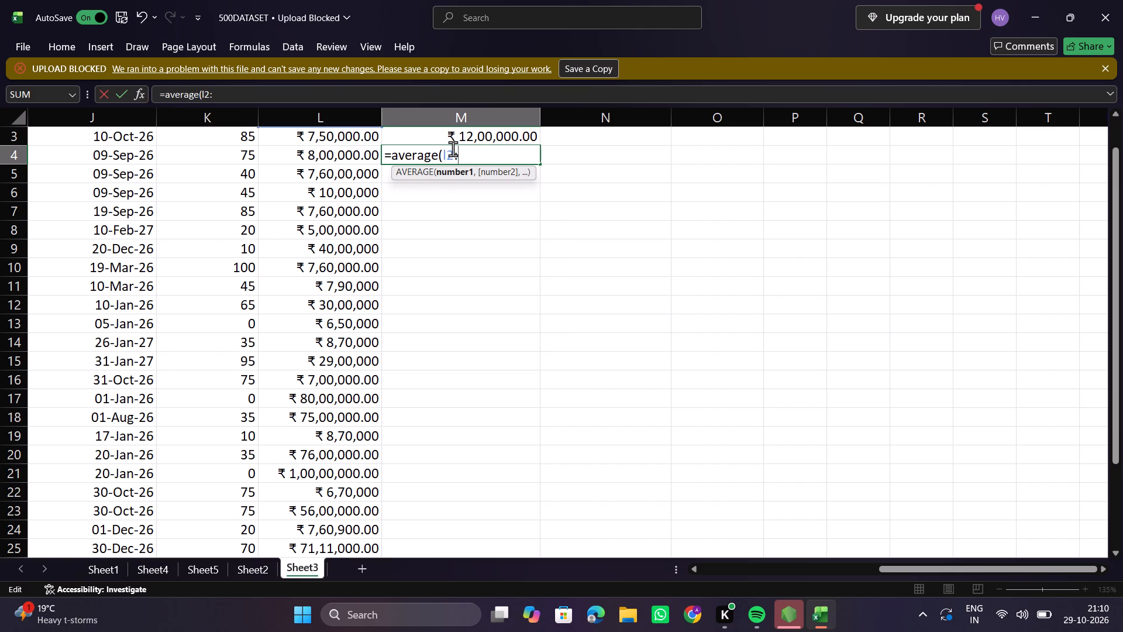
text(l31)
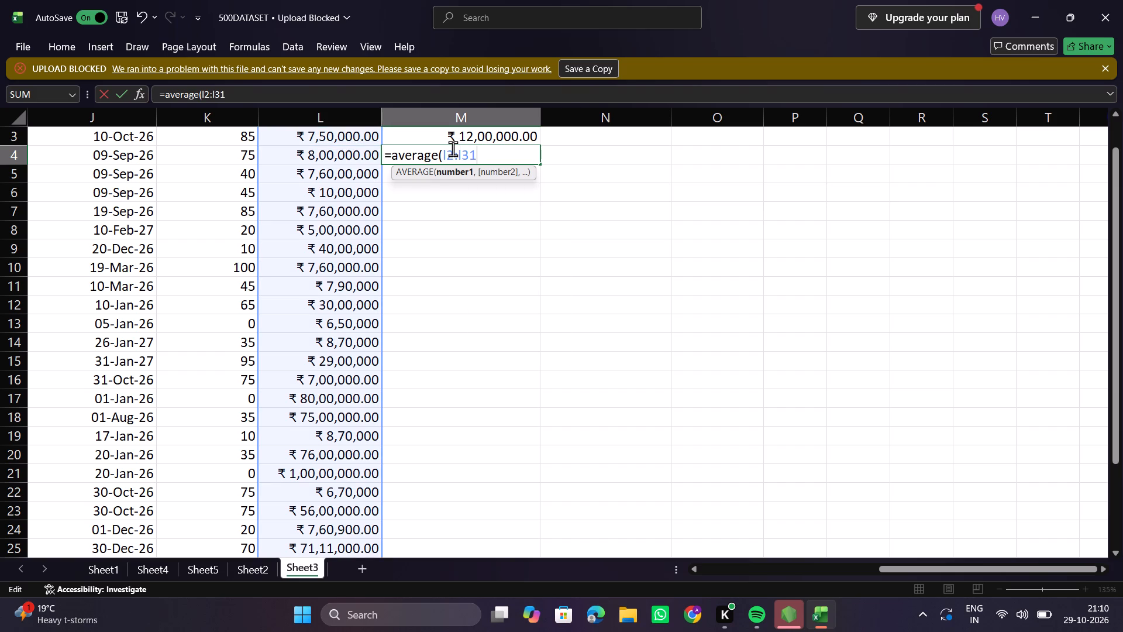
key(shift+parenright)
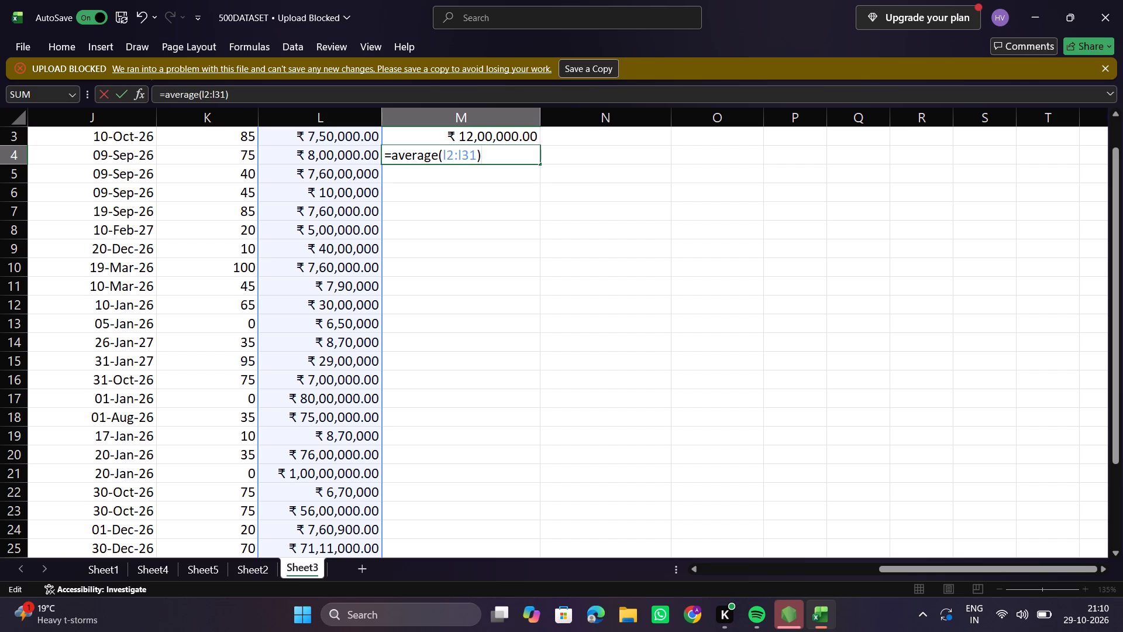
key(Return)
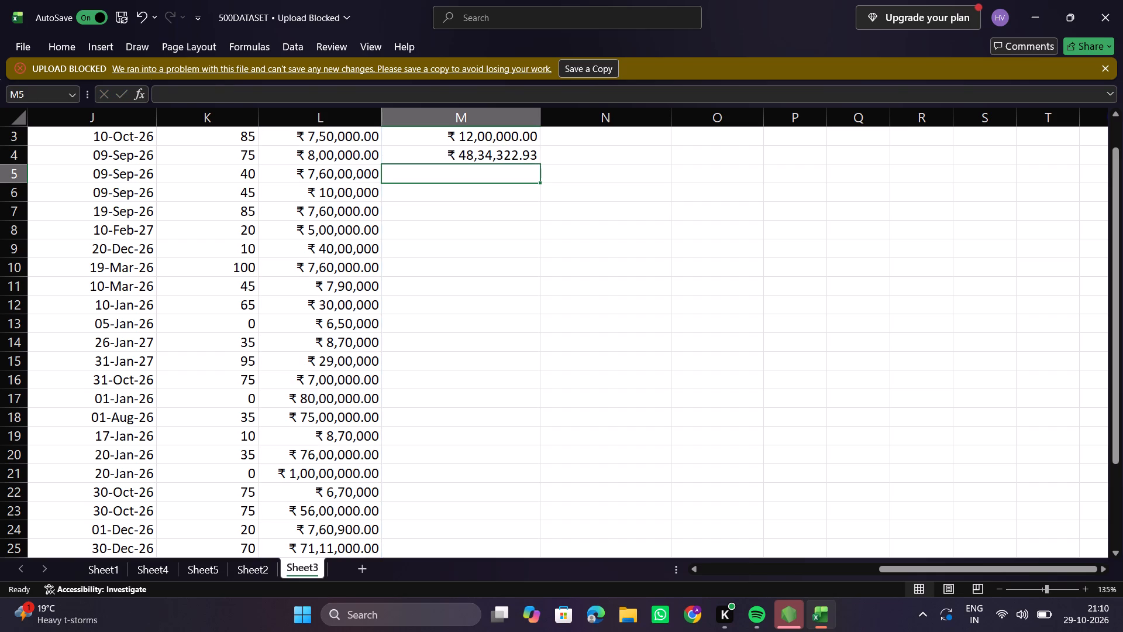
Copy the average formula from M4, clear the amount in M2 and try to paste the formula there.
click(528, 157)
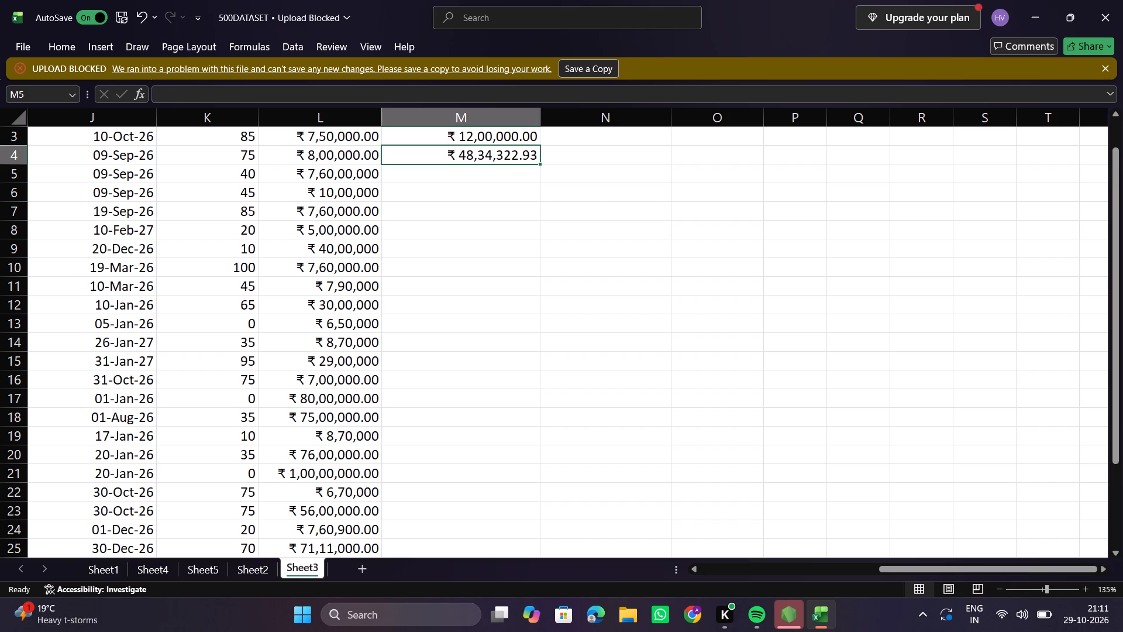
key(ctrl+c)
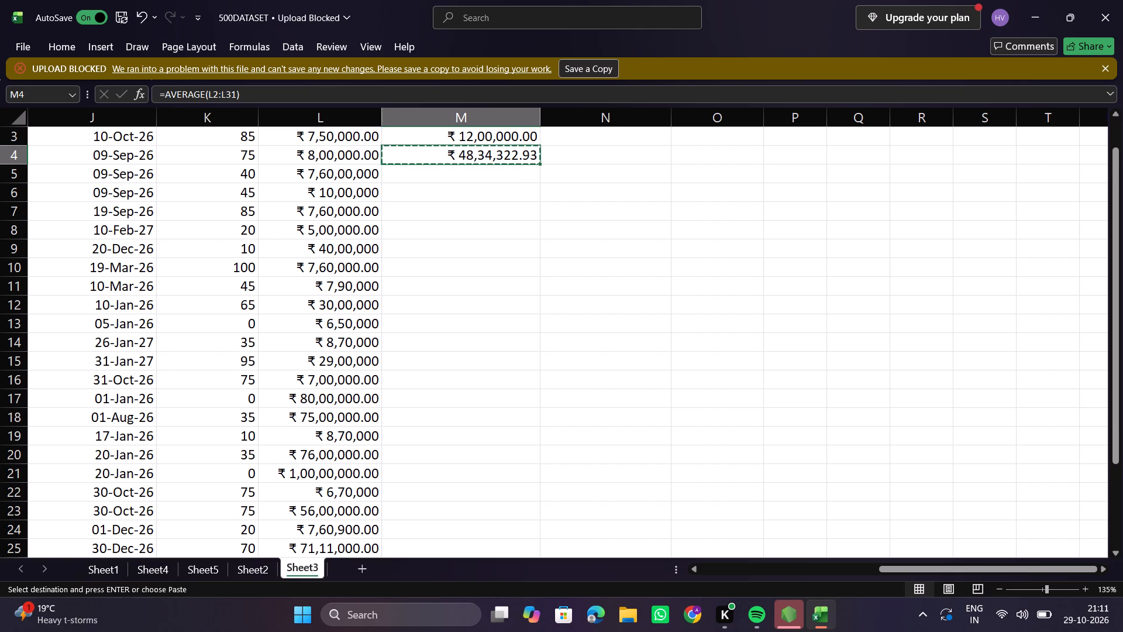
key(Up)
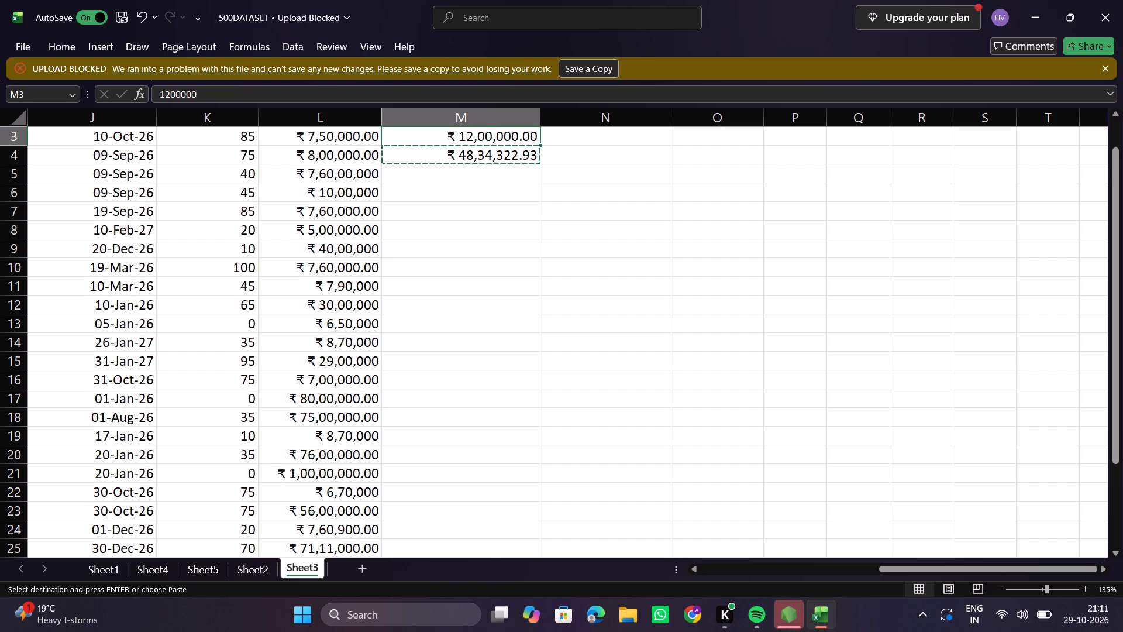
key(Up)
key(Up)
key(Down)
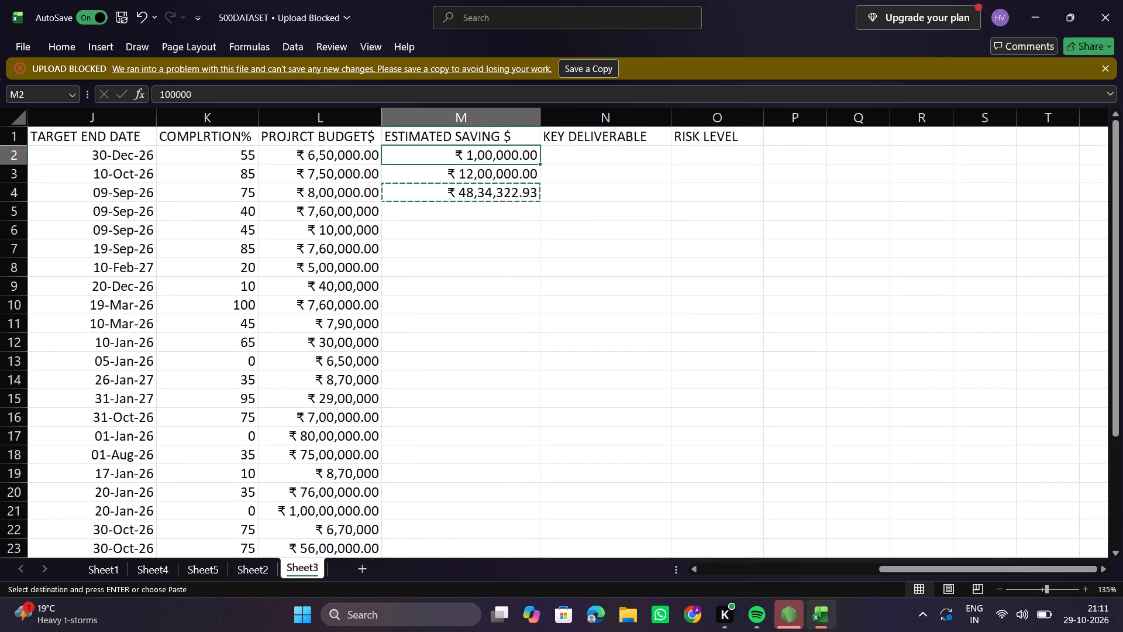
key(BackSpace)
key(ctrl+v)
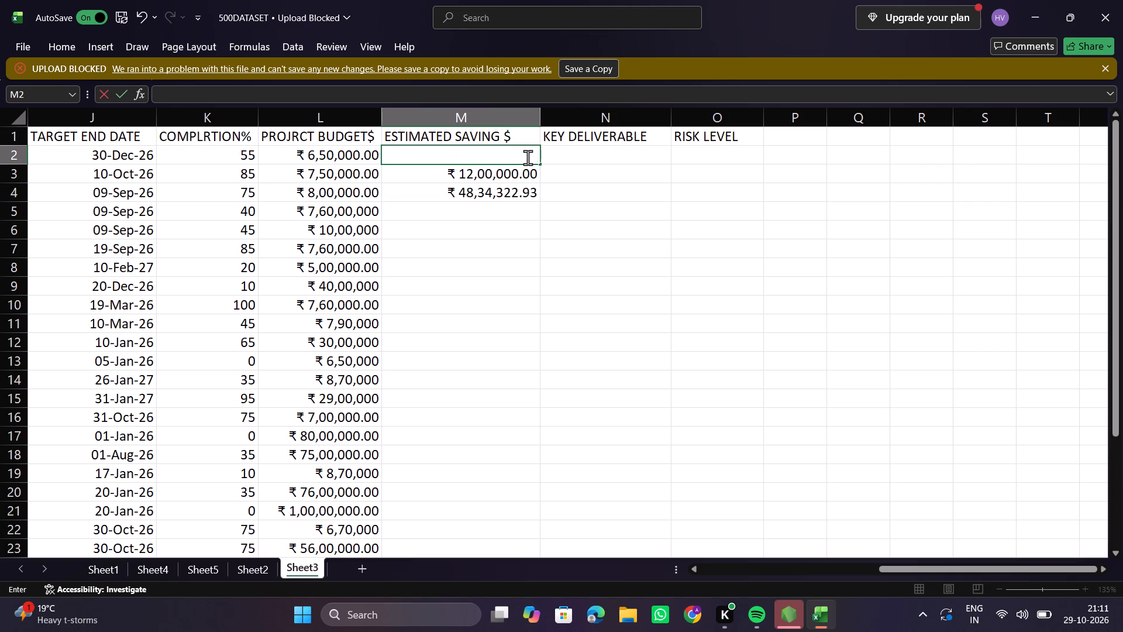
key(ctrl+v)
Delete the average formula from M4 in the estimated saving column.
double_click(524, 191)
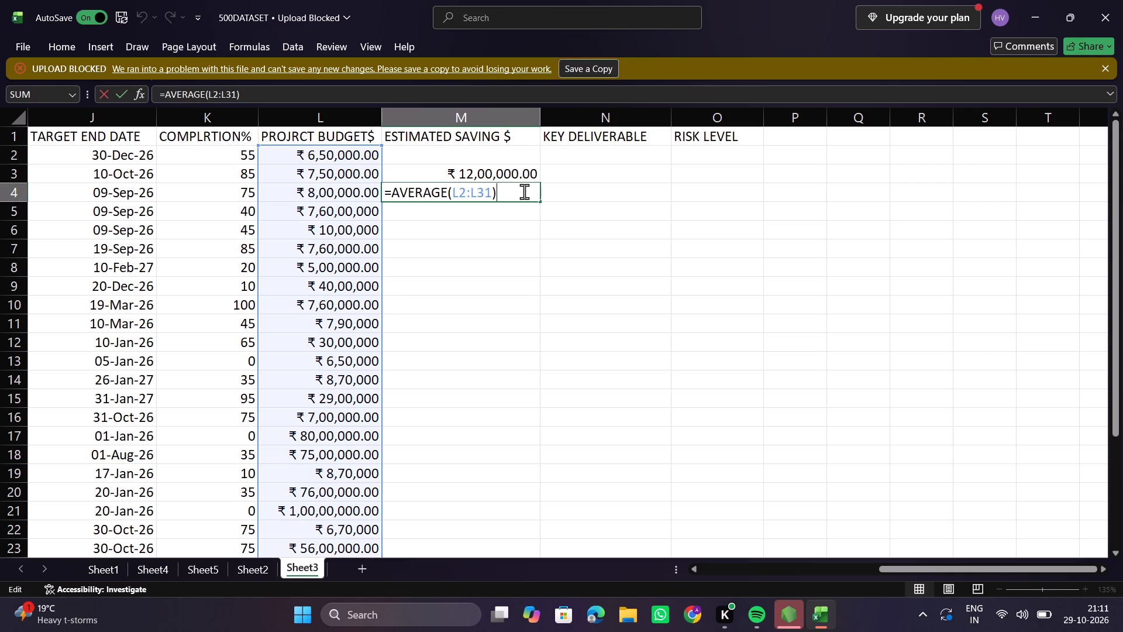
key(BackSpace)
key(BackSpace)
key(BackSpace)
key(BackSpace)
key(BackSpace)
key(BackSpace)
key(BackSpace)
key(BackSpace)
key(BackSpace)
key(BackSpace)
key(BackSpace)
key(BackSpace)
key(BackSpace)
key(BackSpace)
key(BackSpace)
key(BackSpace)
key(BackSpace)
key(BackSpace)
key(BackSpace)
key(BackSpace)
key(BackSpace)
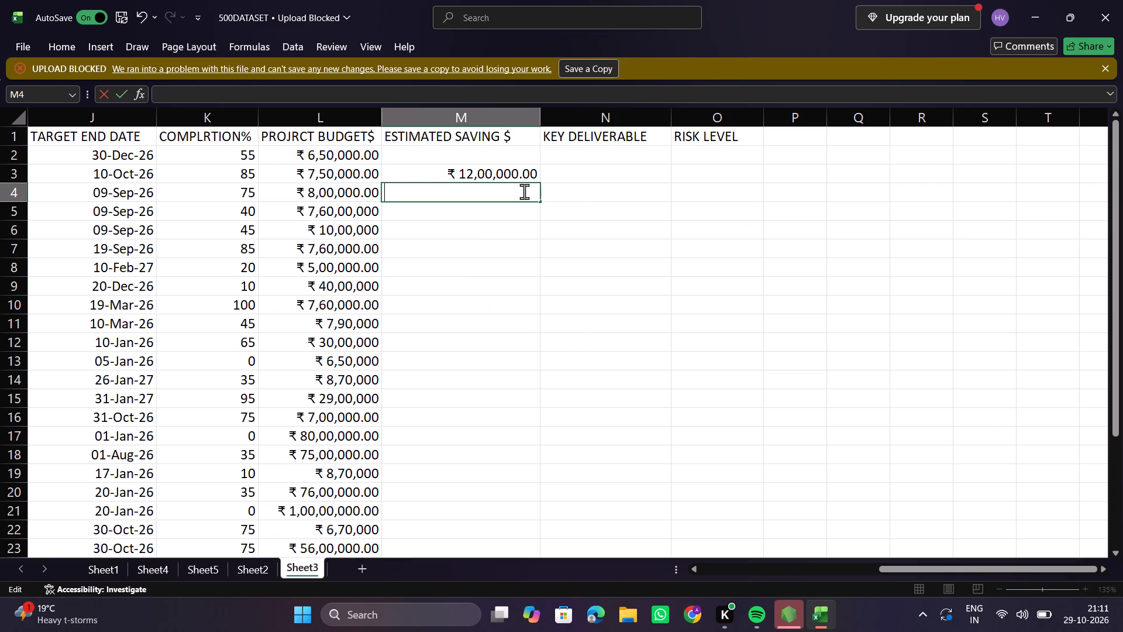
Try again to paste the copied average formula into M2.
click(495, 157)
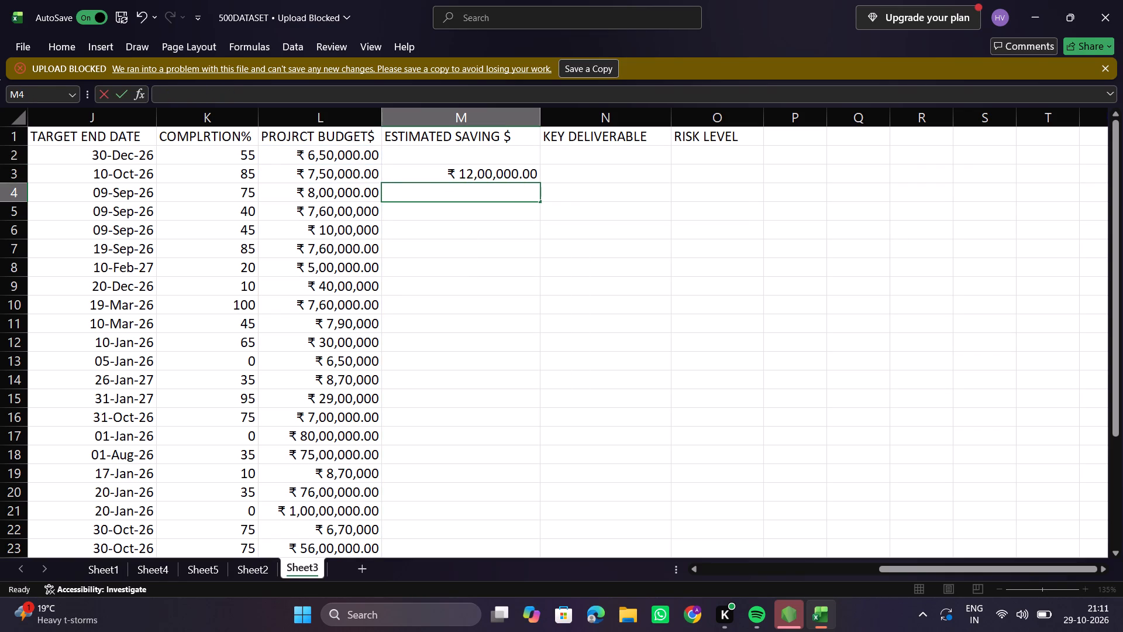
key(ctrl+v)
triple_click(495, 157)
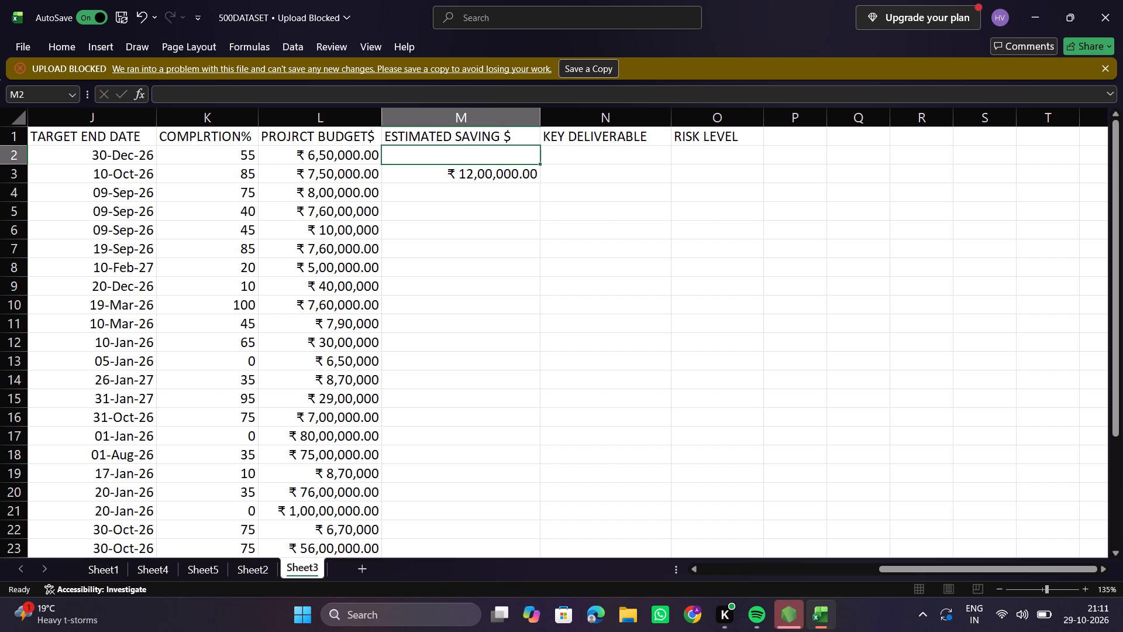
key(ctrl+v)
Delete the estimated saving amount from M3.
double_click(522, 177)
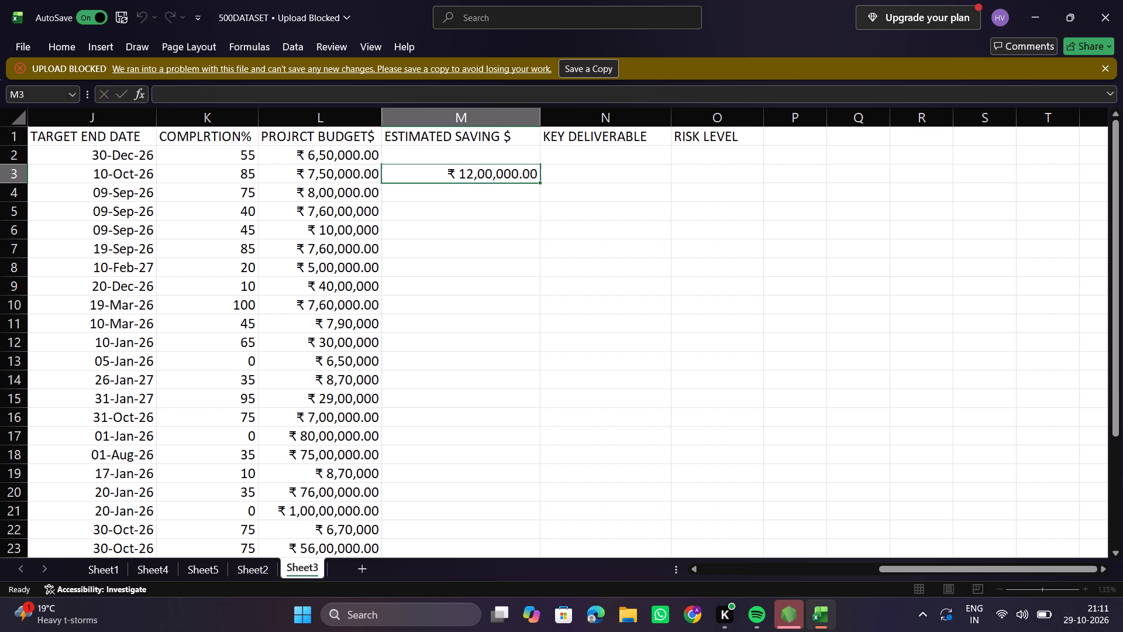
key(BackSpace)
key(BackSpace)
key(BackSpace)
key(BackSpace)
key(BackSpace)
key(BackSpace)
key(BackSpace)
key(BackSpace)
key(BackSpace)
key(BackSpace)
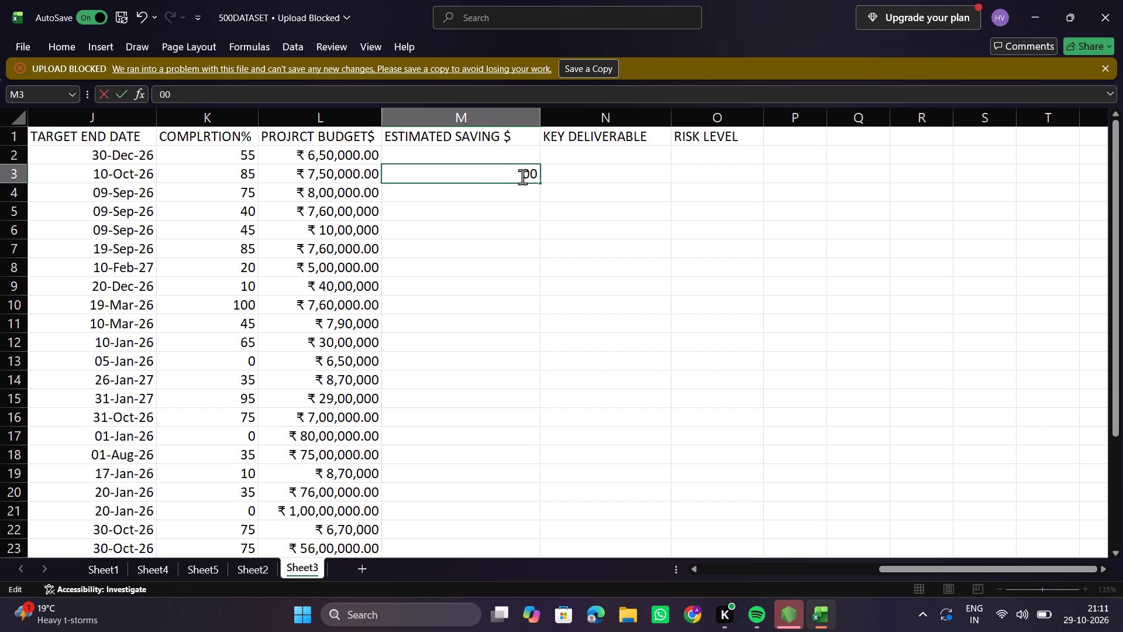
triple_click(538, 178)
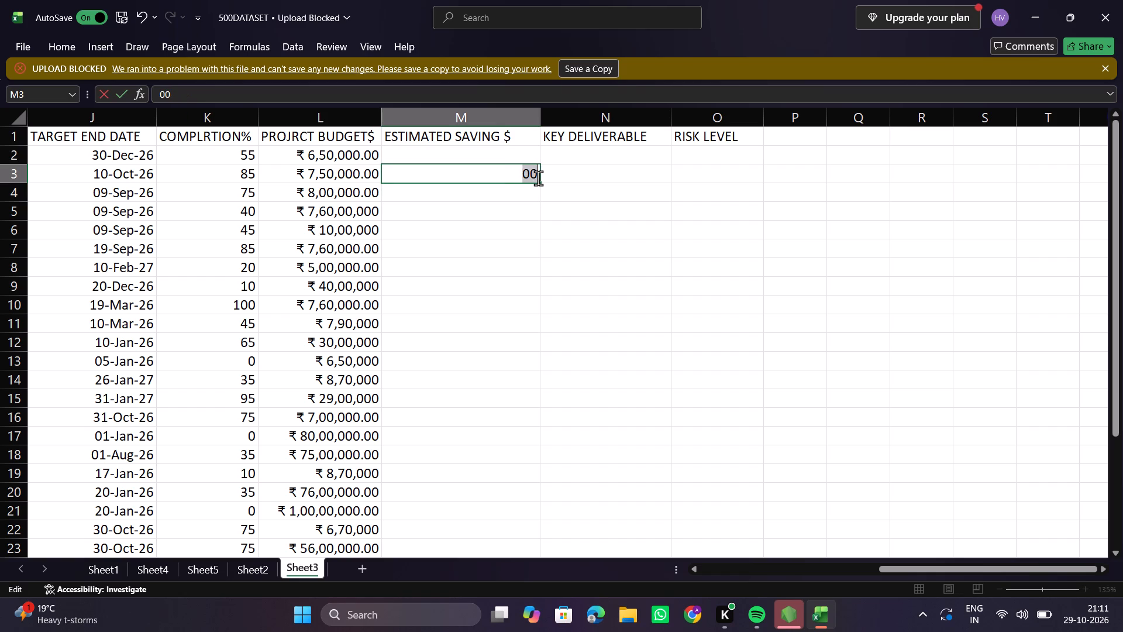
key(BackSpace)
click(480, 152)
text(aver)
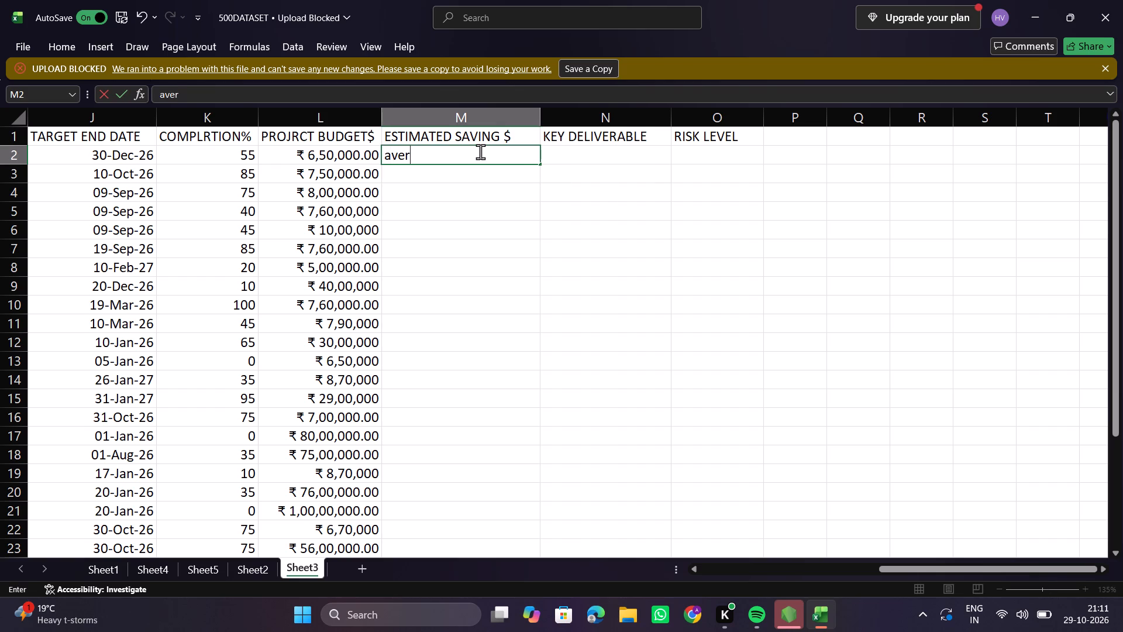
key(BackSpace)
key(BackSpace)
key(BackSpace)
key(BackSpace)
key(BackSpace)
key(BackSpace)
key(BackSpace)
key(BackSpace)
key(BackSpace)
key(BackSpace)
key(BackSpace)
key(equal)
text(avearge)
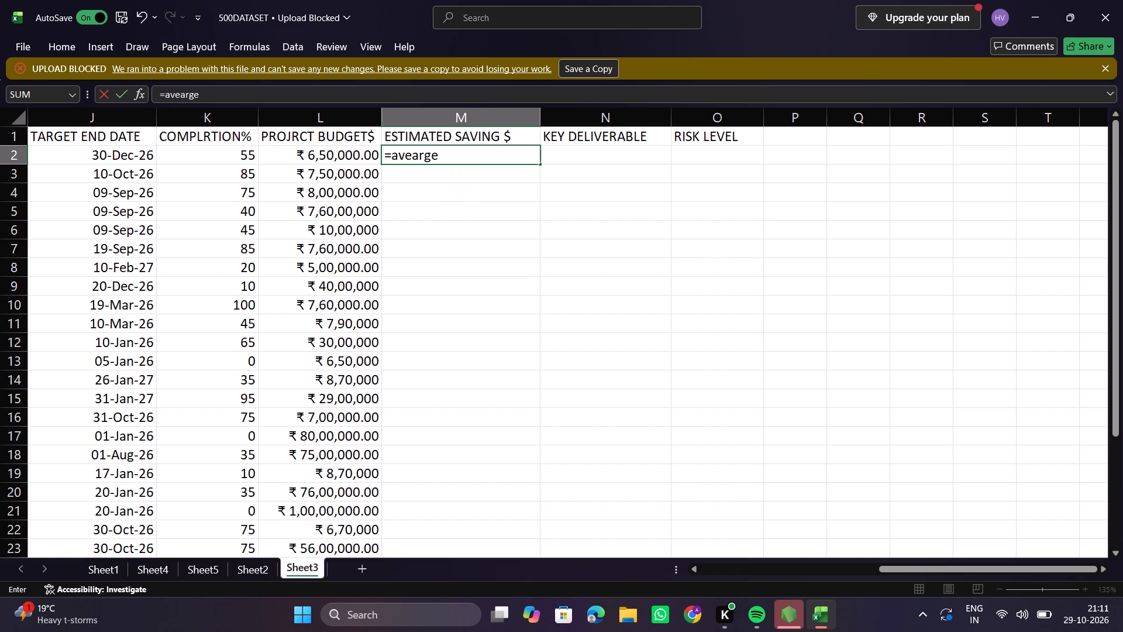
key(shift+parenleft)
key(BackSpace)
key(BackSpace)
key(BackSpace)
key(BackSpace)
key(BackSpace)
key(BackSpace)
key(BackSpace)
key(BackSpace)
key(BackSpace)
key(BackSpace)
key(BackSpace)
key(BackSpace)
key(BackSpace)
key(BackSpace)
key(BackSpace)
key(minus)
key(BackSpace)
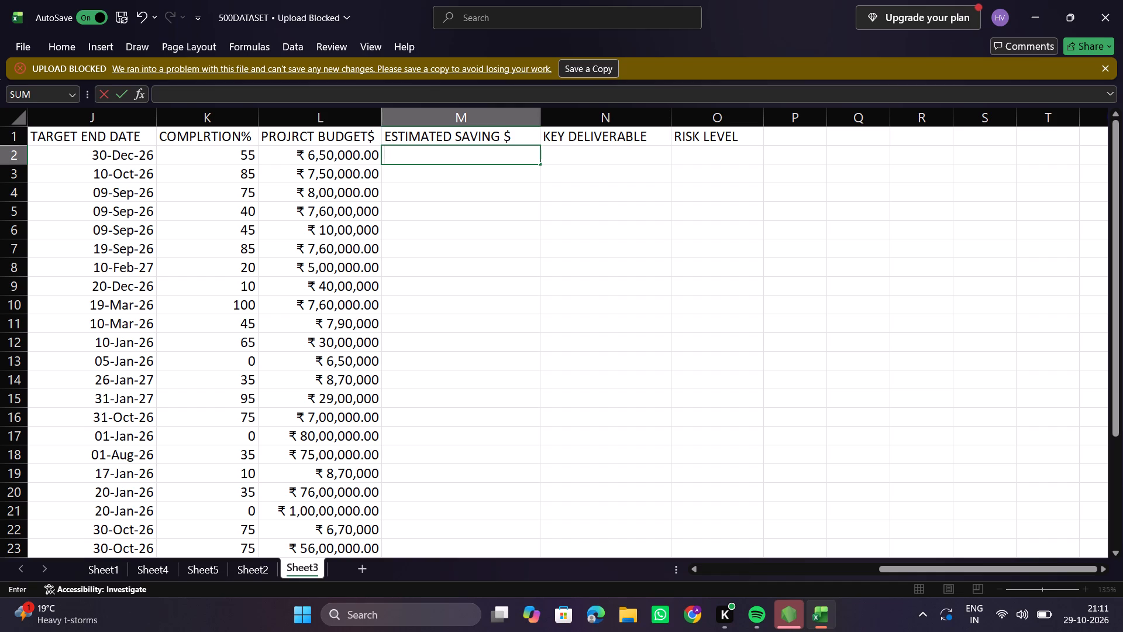
Enter the formula =AVERAGE(L1:L31) in M2 of the estimated saving column.
key(equal)
text(av)
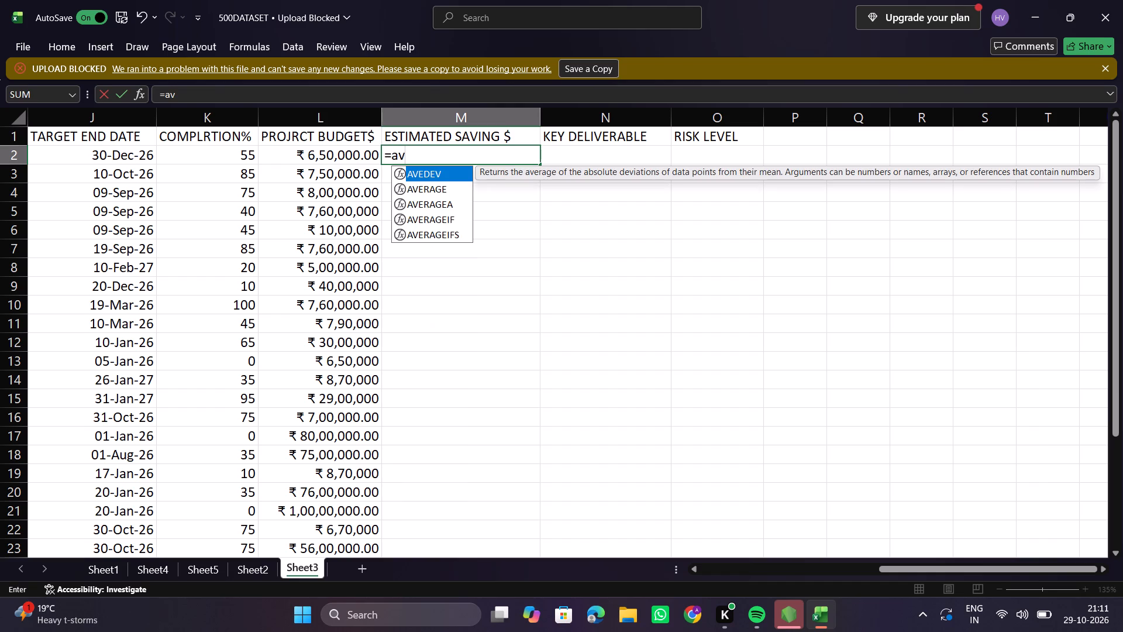
text(ea)
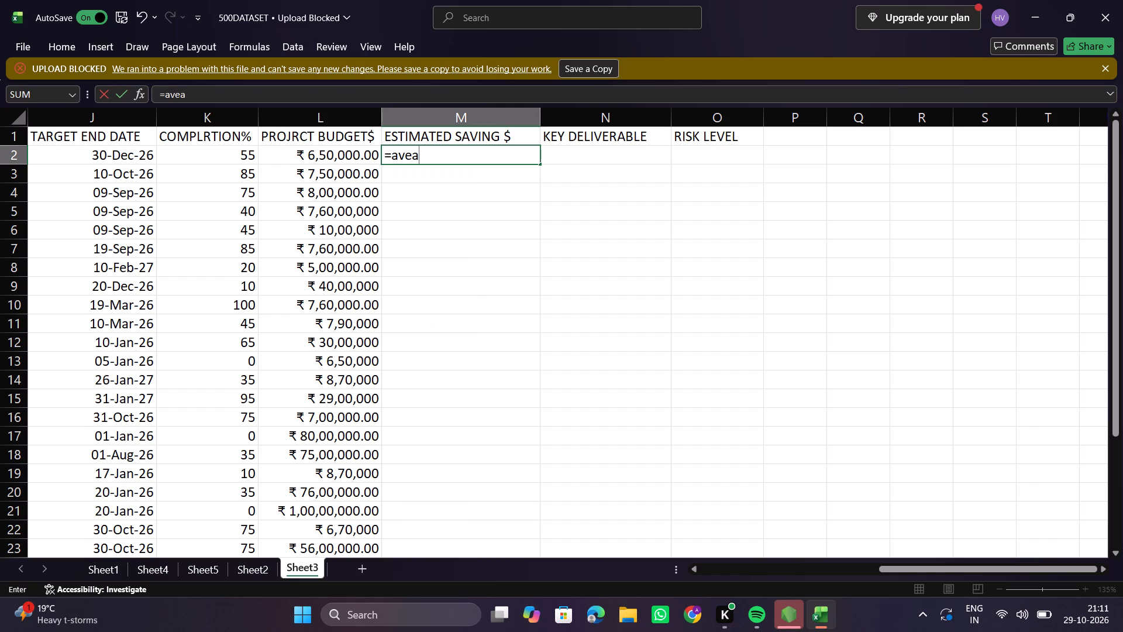
key(BackSpace)
text(rag)
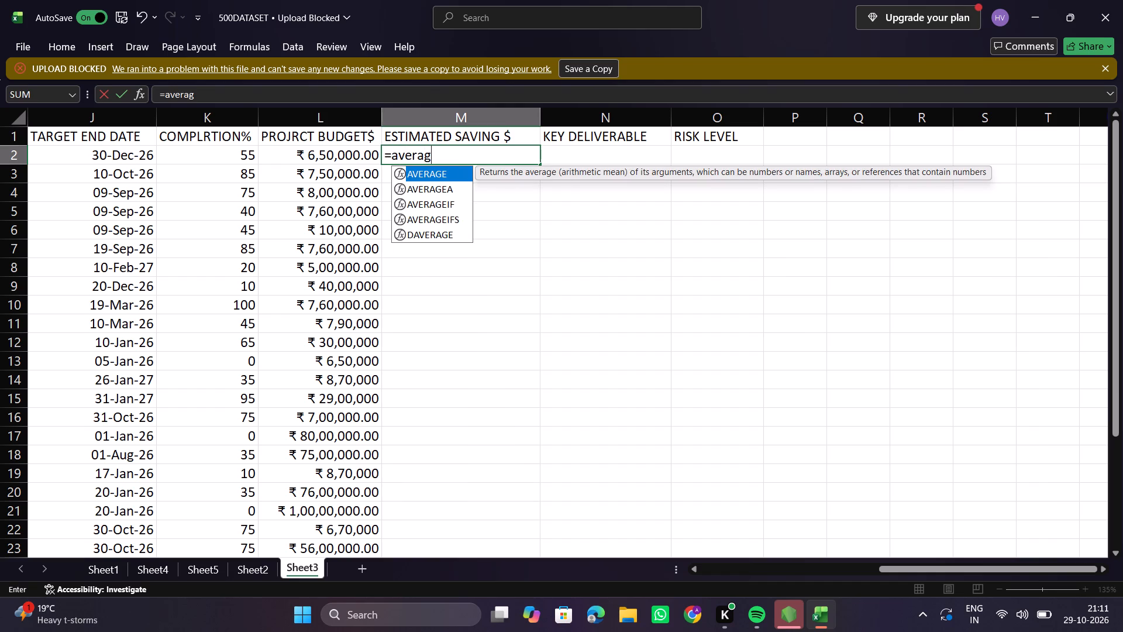
key(Return)
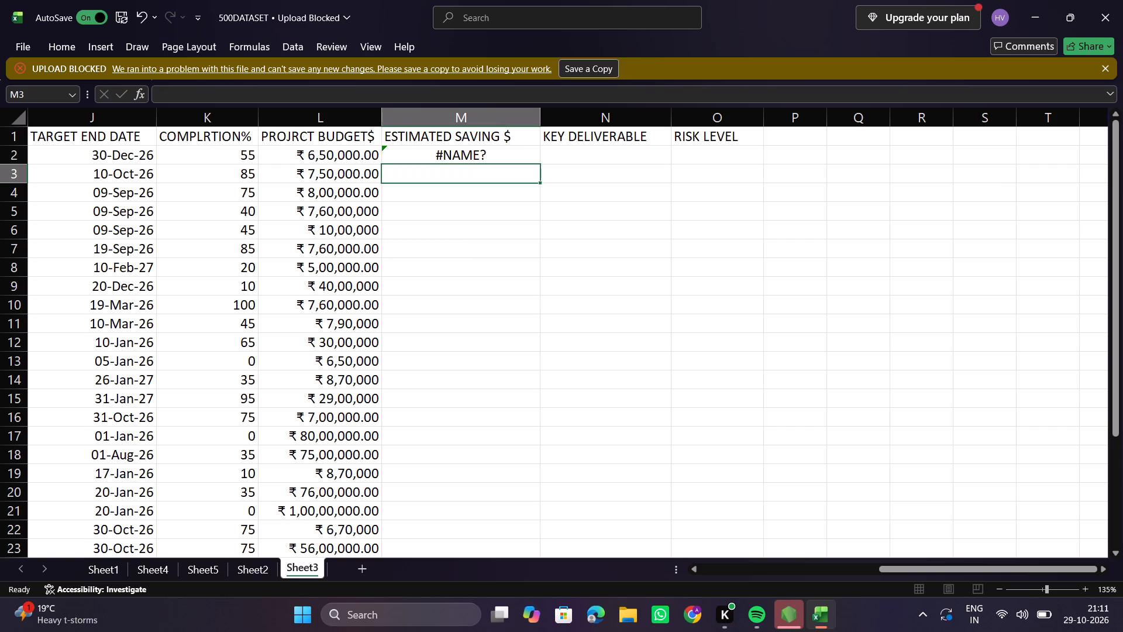
double_click(490, 155)
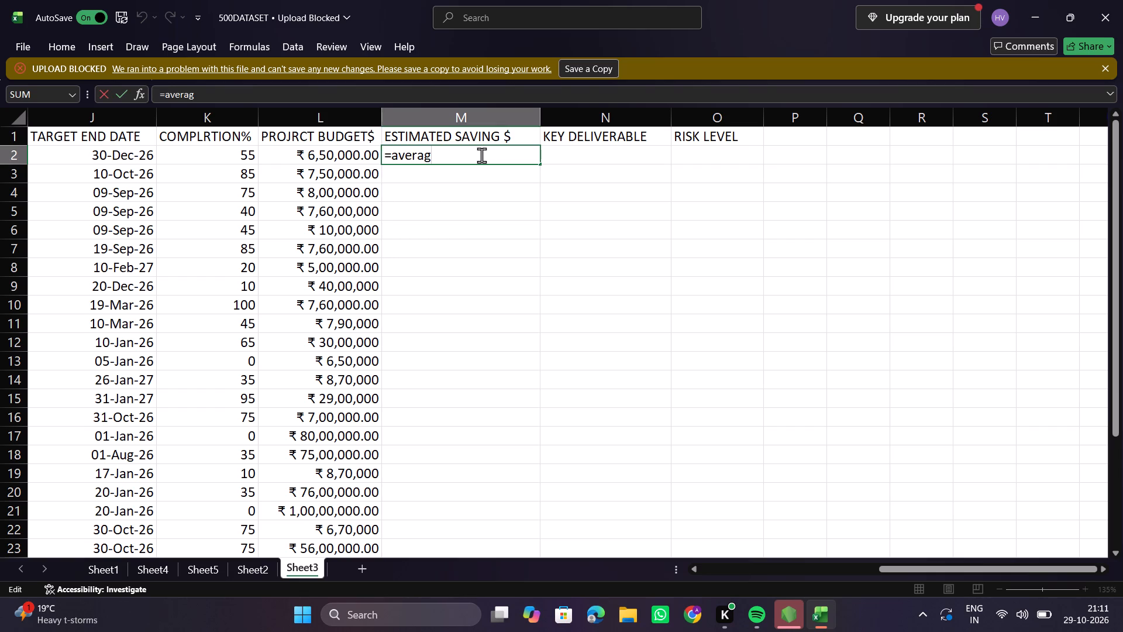
key(e)
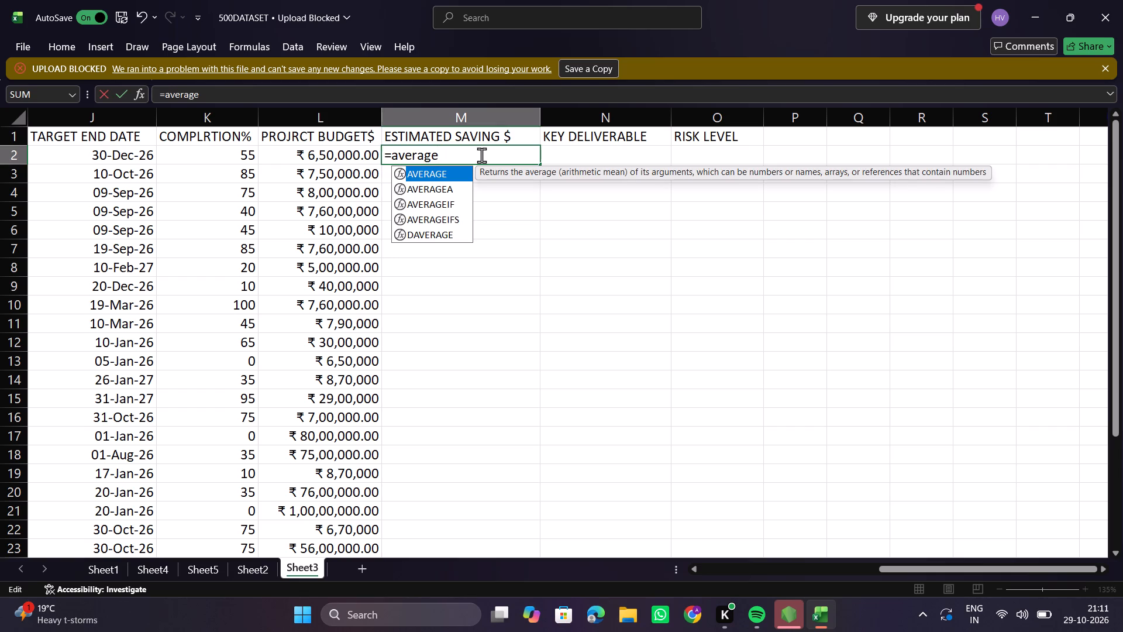
key(shift+parenleft)
text(l11)
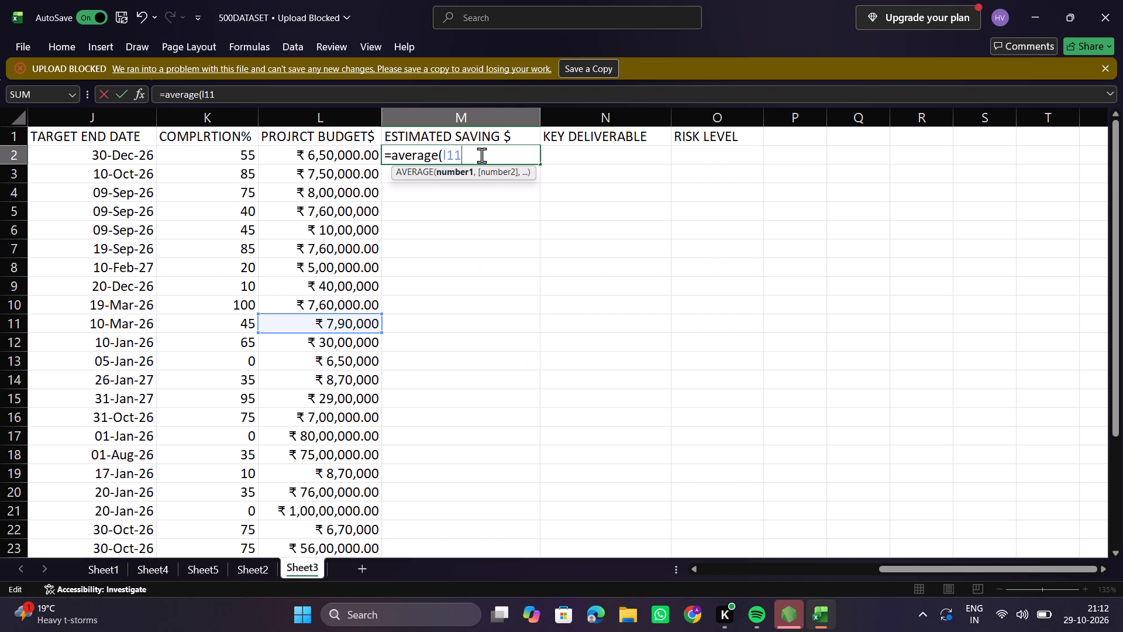
key(BackSpace)
key(shift+colon)
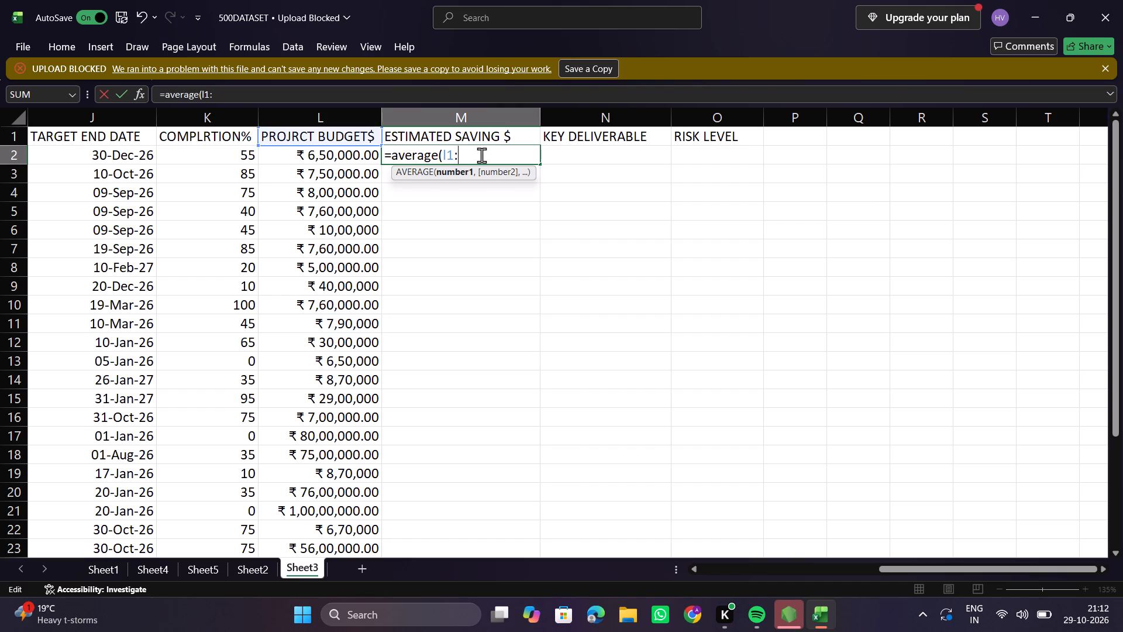
text(l2)
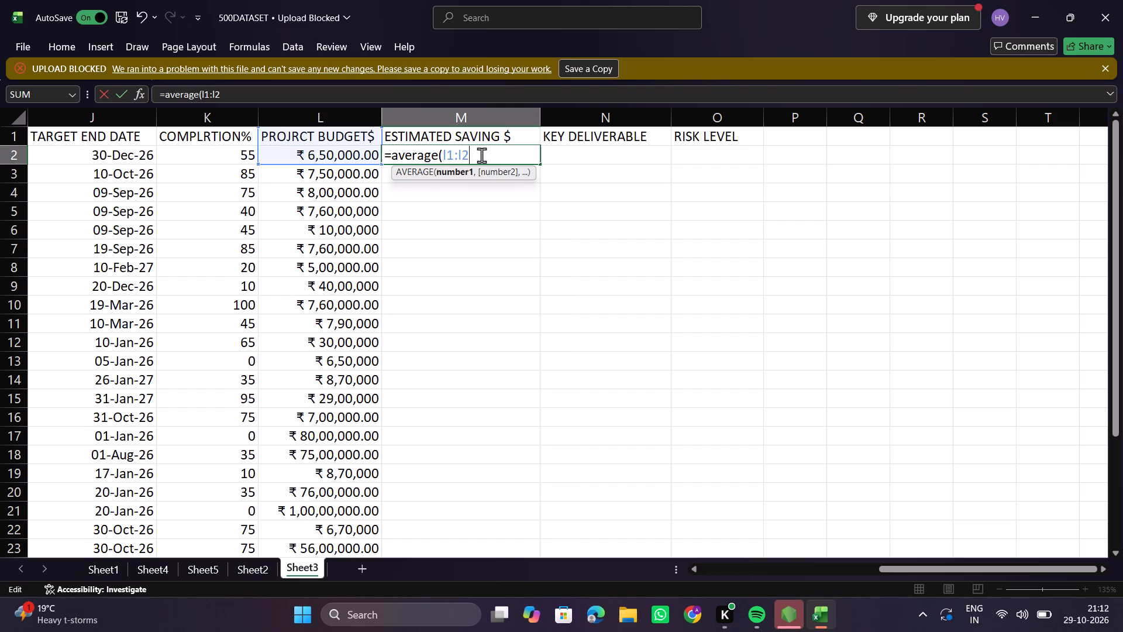
key(shift+parenright)
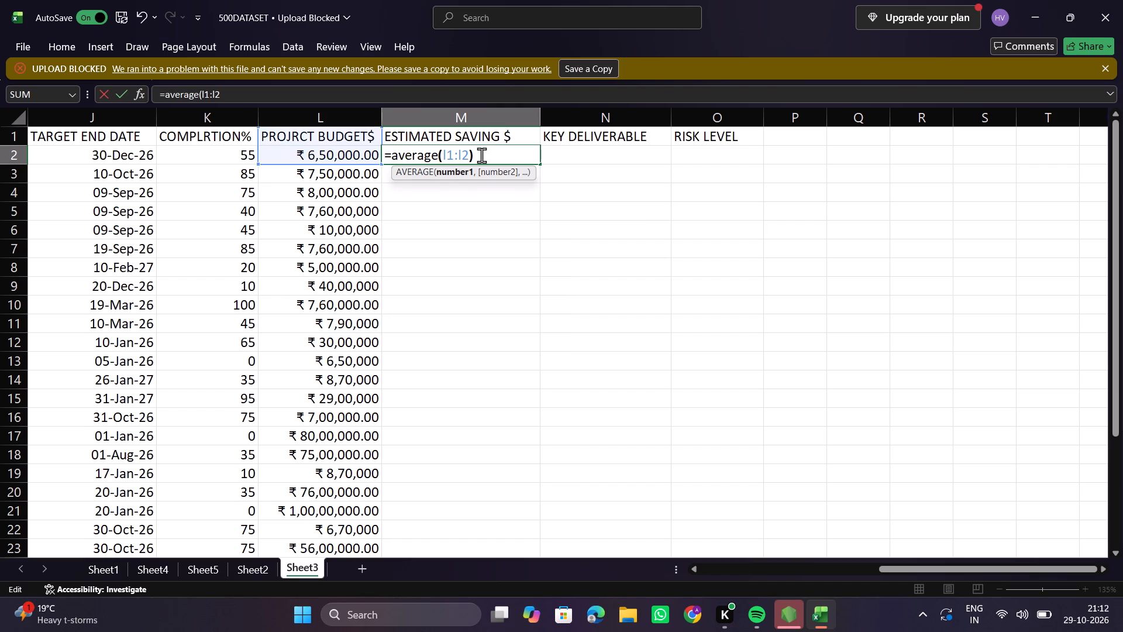
key(BackSpace)
key(BackSpace)
text(31)
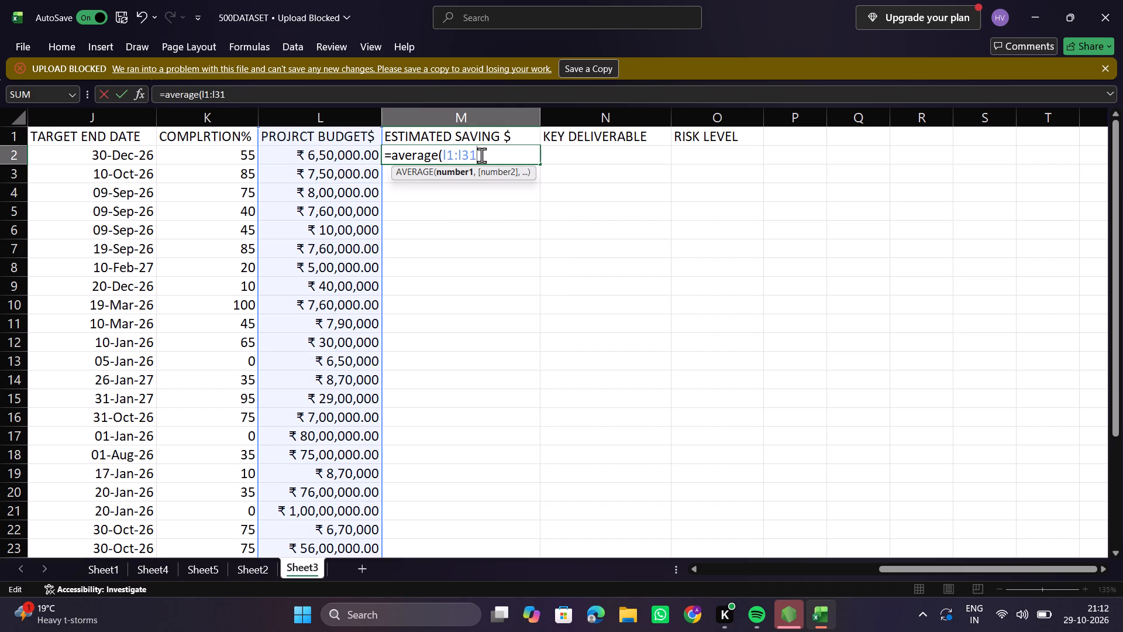
key(shift+parenright)
key(Return)
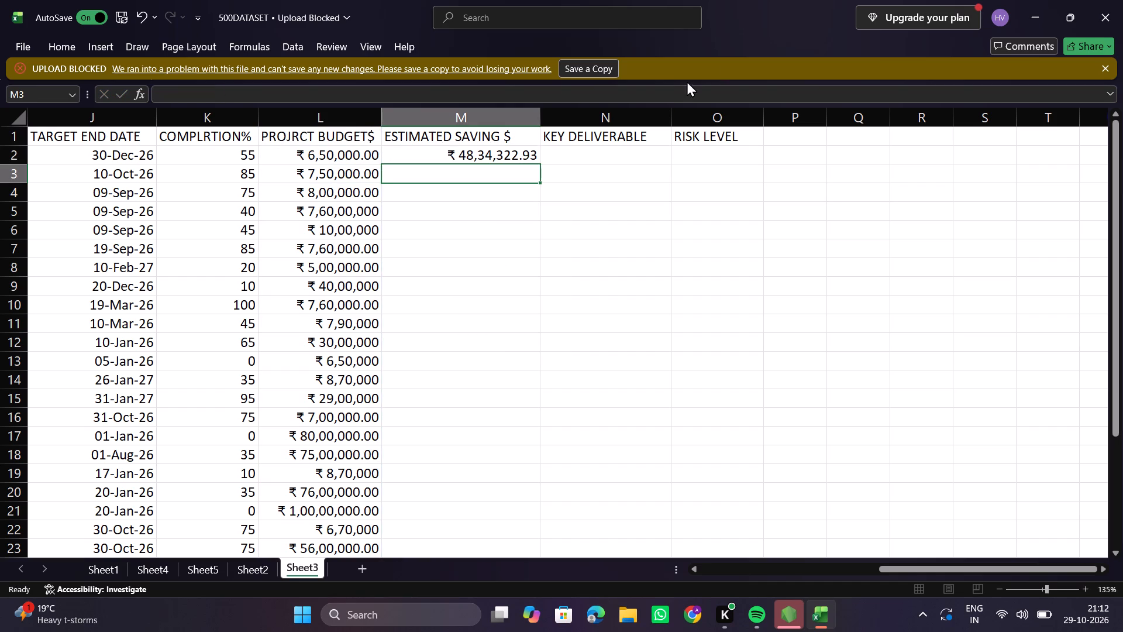
Shorten the header in M1 to "ESTIMATED $" by removing the word SAVING.
click(460, 138)
double_click(460, 138)
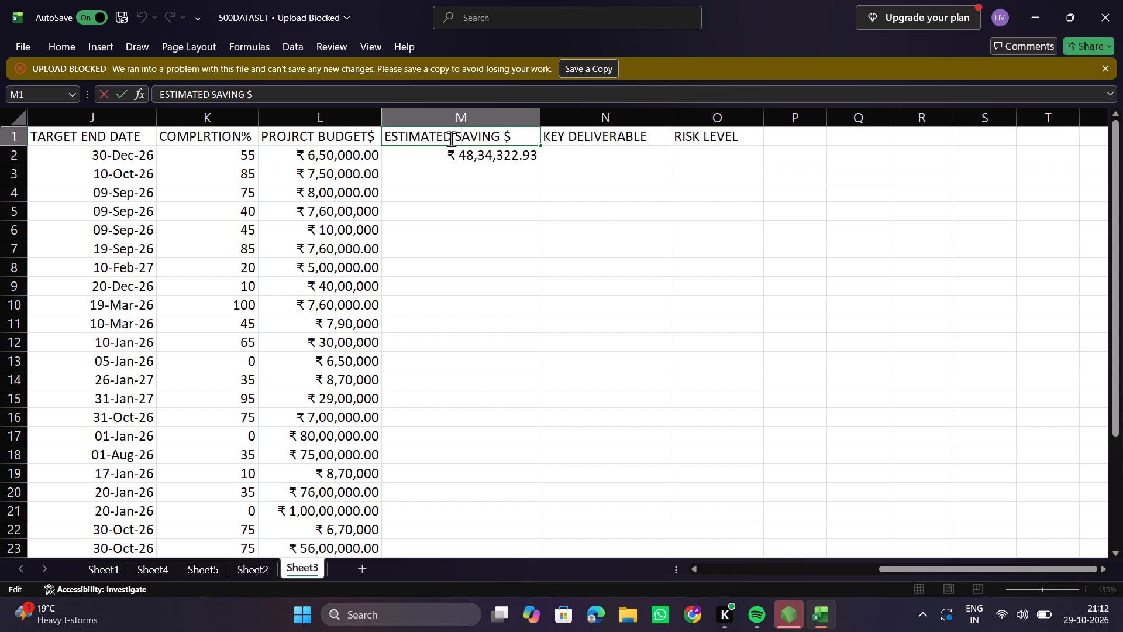
click(451, 139)
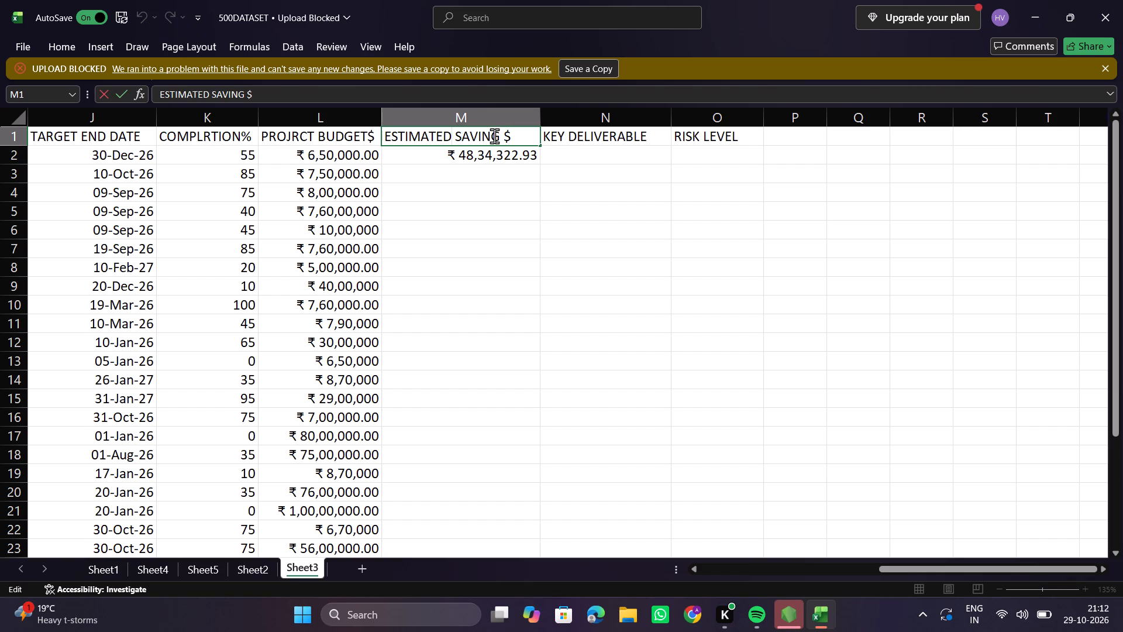
click(501, 135)
key(BackSpace)
key(BackSpace)
key(BackSpace)
key(BackSpace)
key(BackSpace)
key(BackSpace)
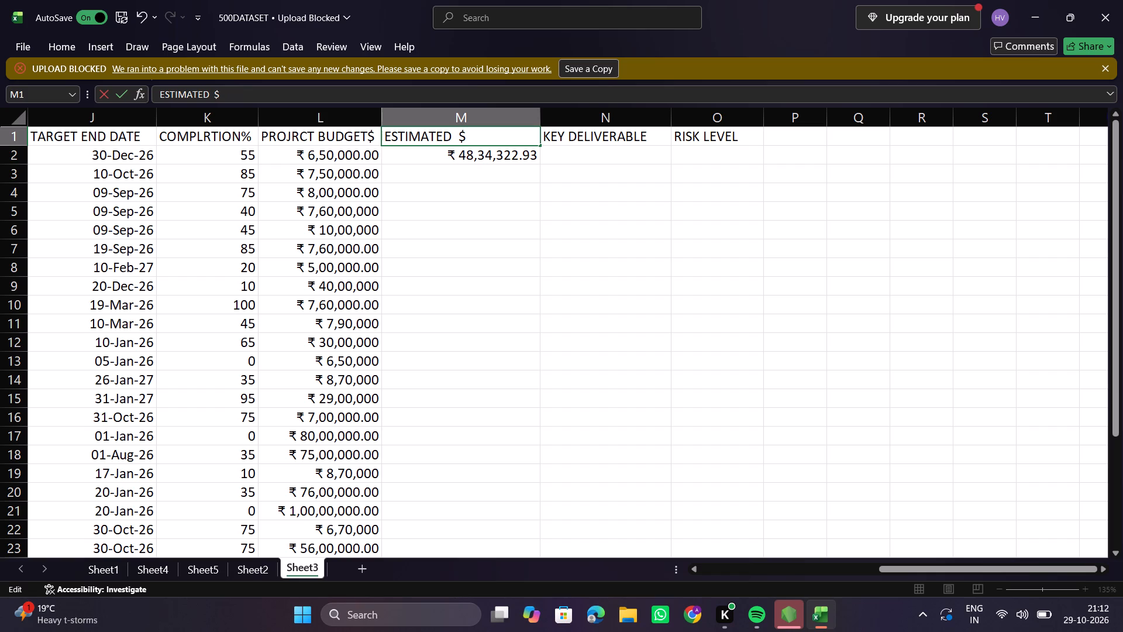
Fill the average formula from M2 down the column to M31.
click(521, 158)
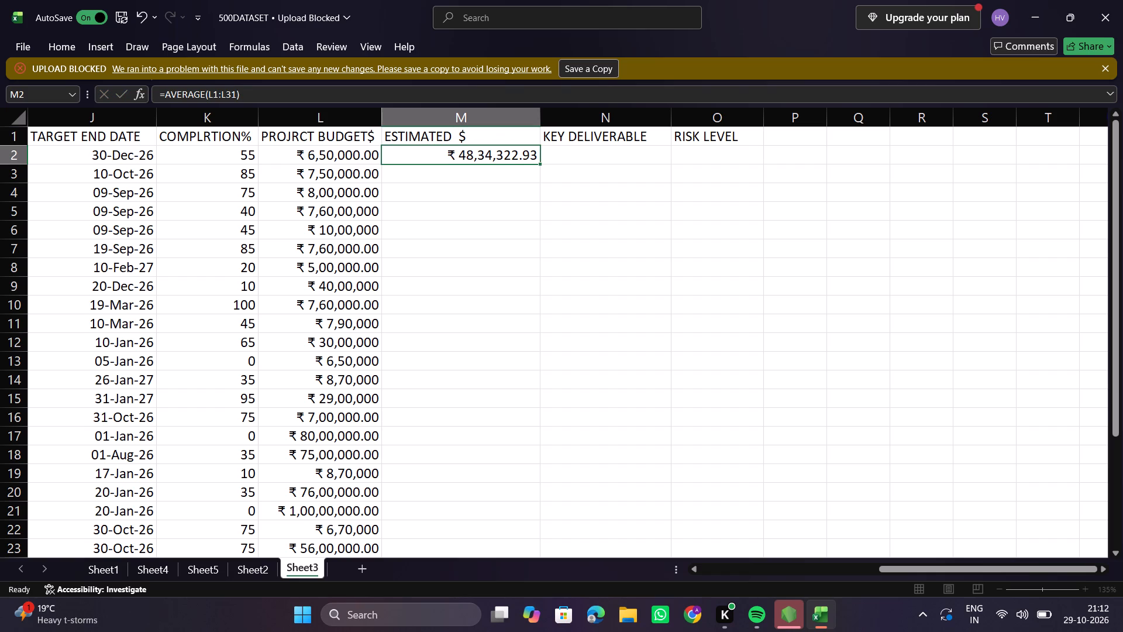
ctrl+drag(542, 164, 542, 169)
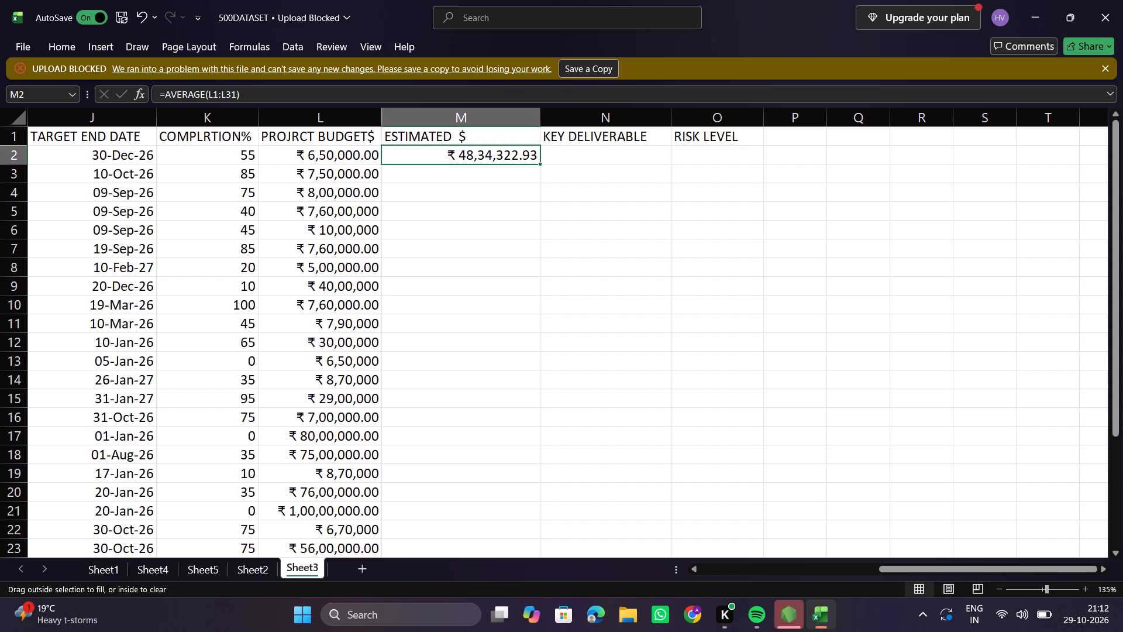
ctrl+drag(542, 169, 543, 517)
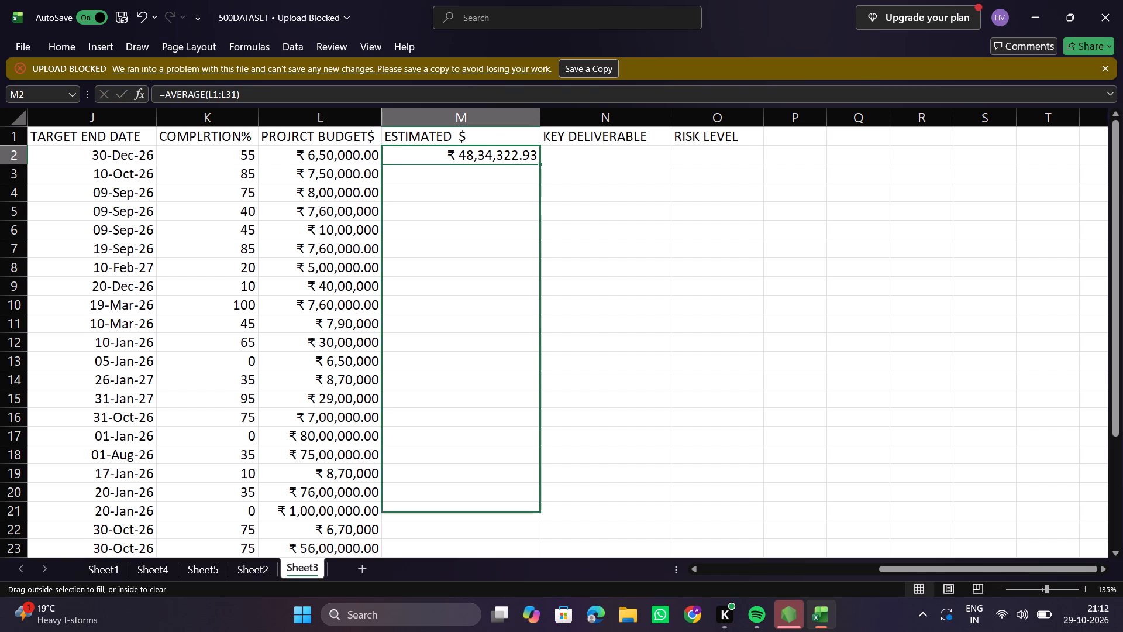
ctrl+drag(543, 517, 535, 611)
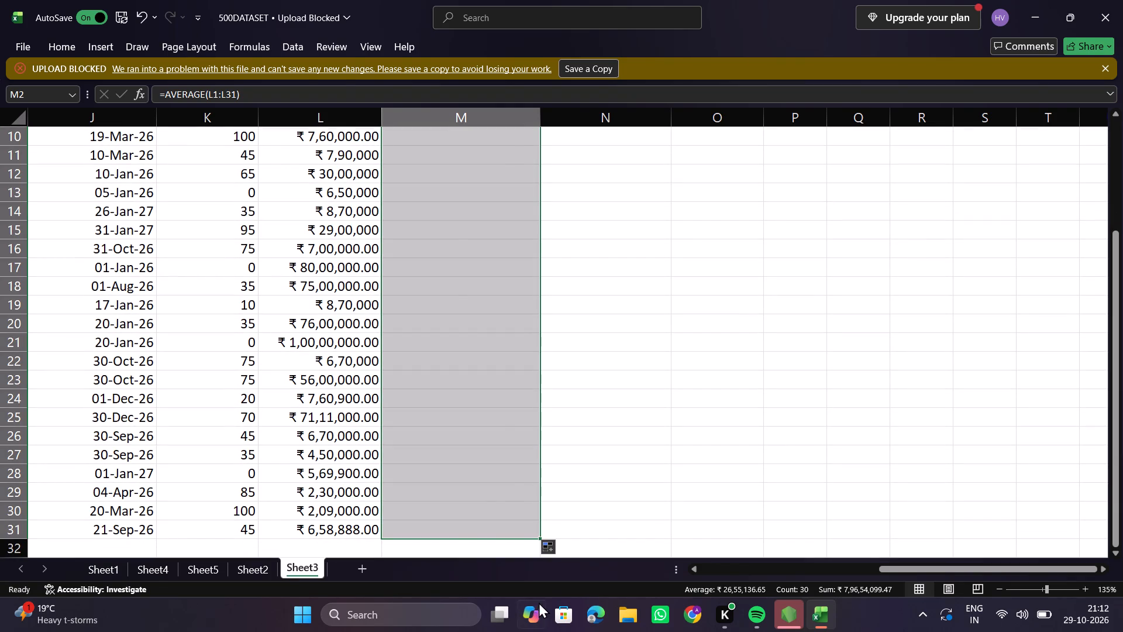
drag(561, 336, 579, 324)
click(609, 312)
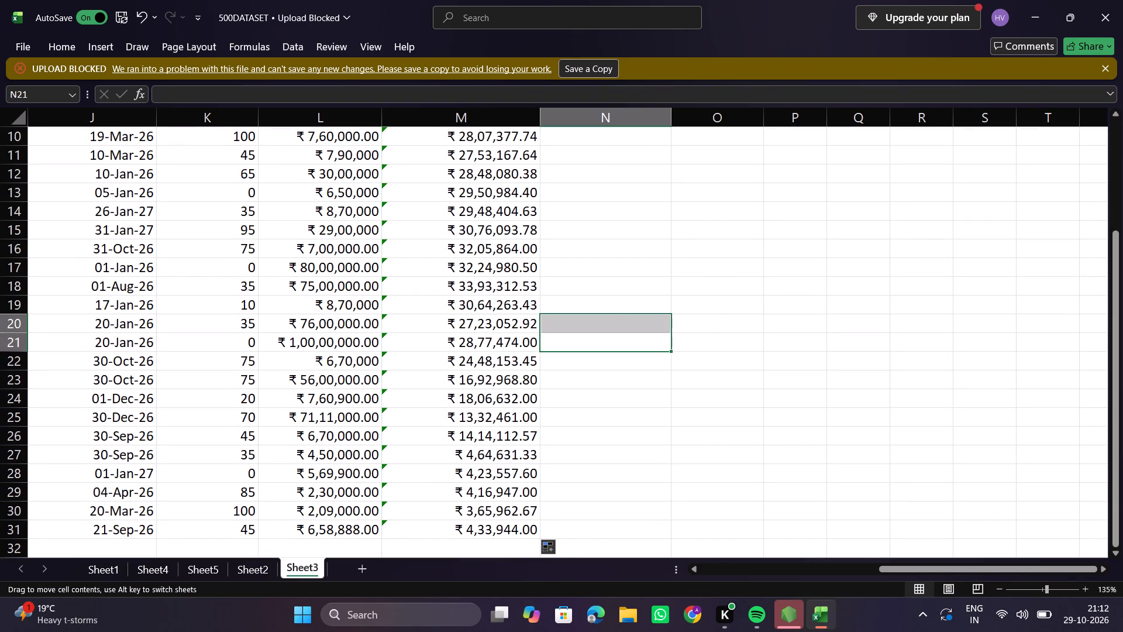
Enter "FINACIAL MODEL" as the key deliverable in N2.
scroll(609, 312, up, 3)
click(588, 159)
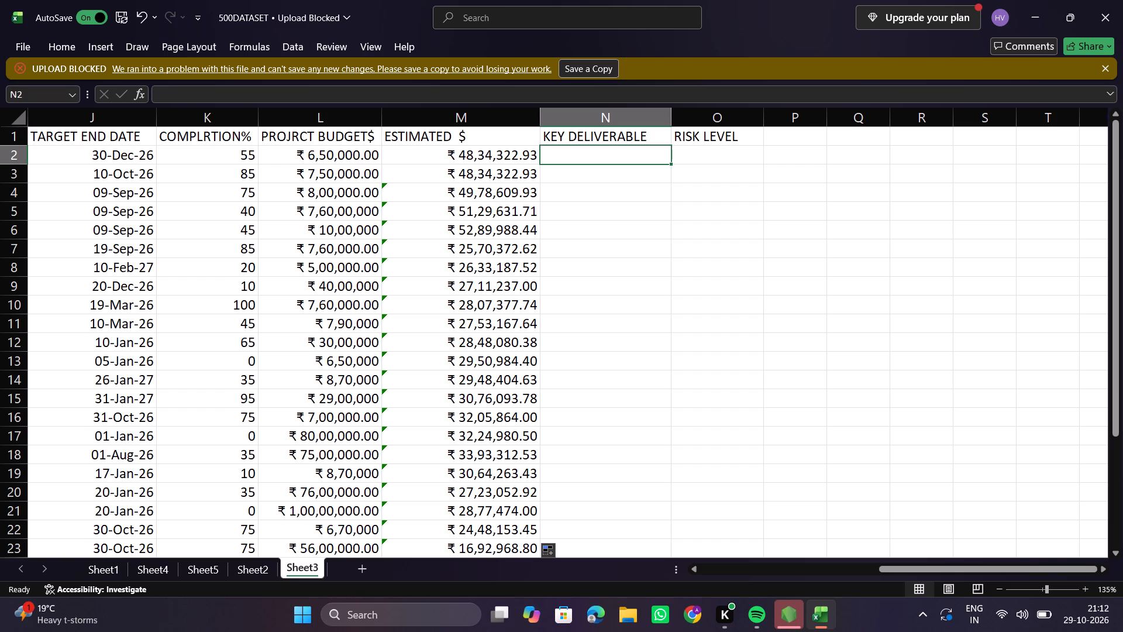
text(fi)
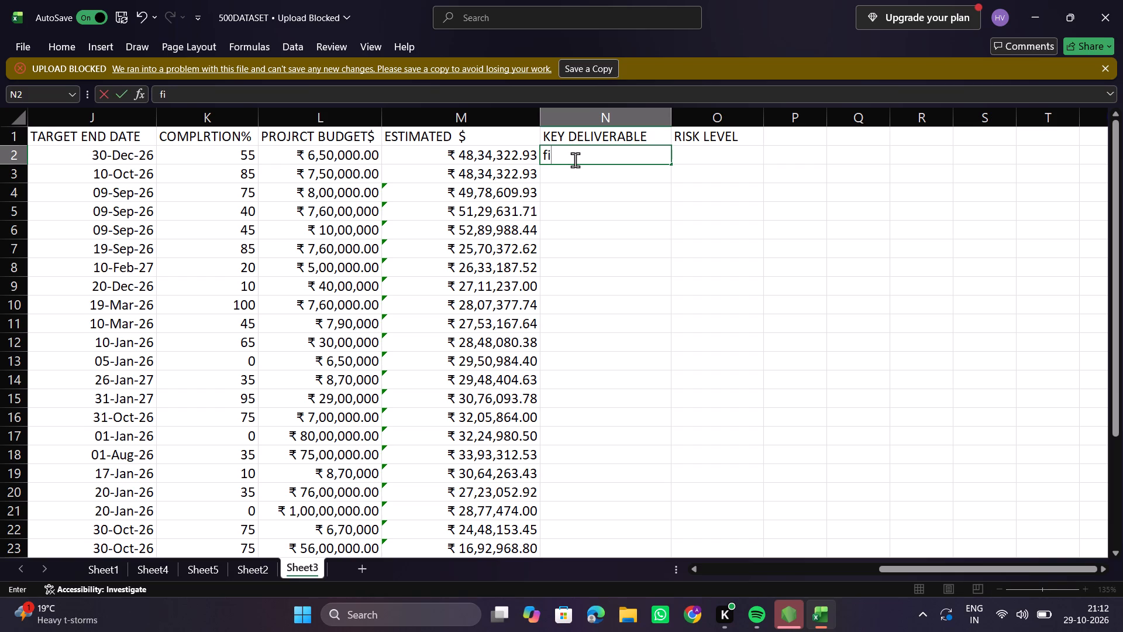
key(BackSpace)
key(BackSpace)
text(FI)
text(NA)
text(CIAL)
key(space)
text(MO)
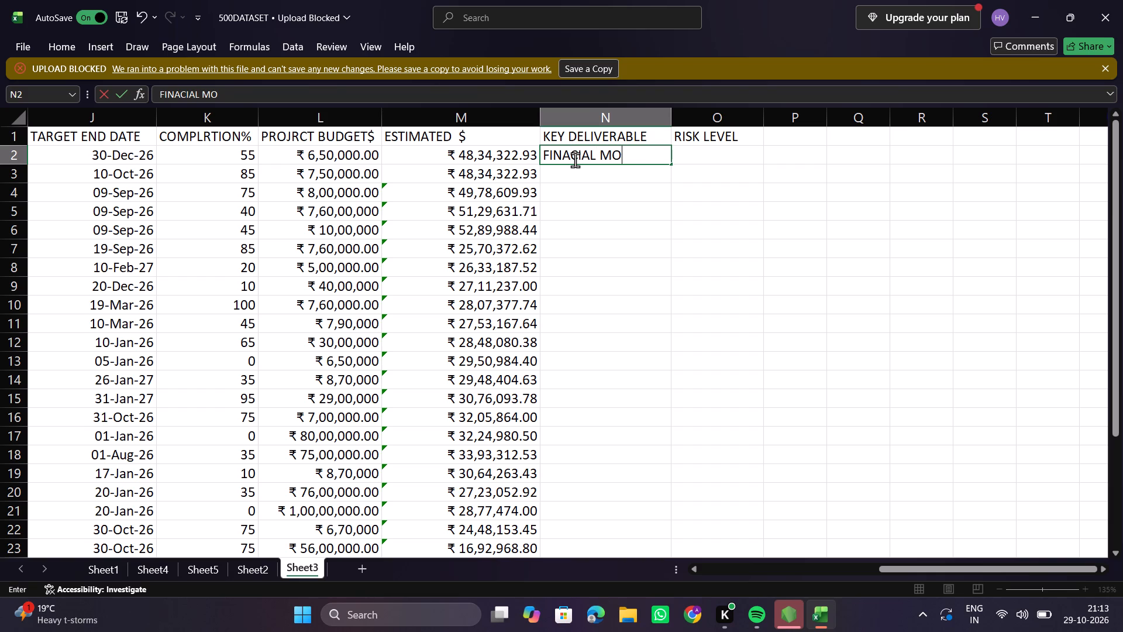
text(DE)
key(l)
key(Return)
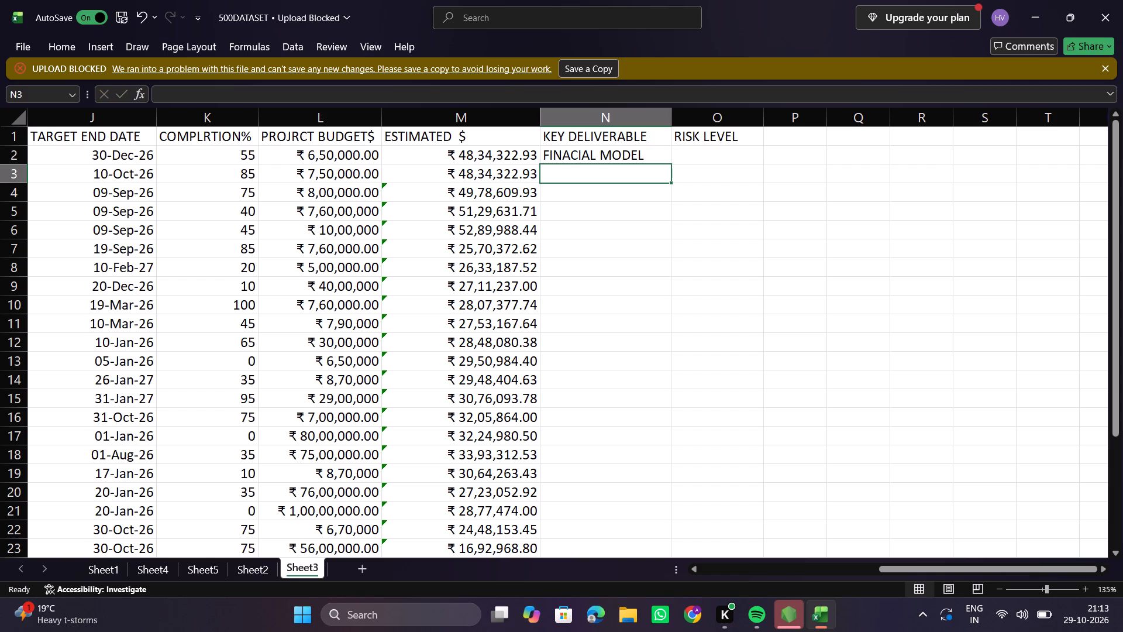
Enter "PROCESS MAP" as the key deliverable in N3.
text(PROV)
key(BackSpace)
text(CESS MAO)
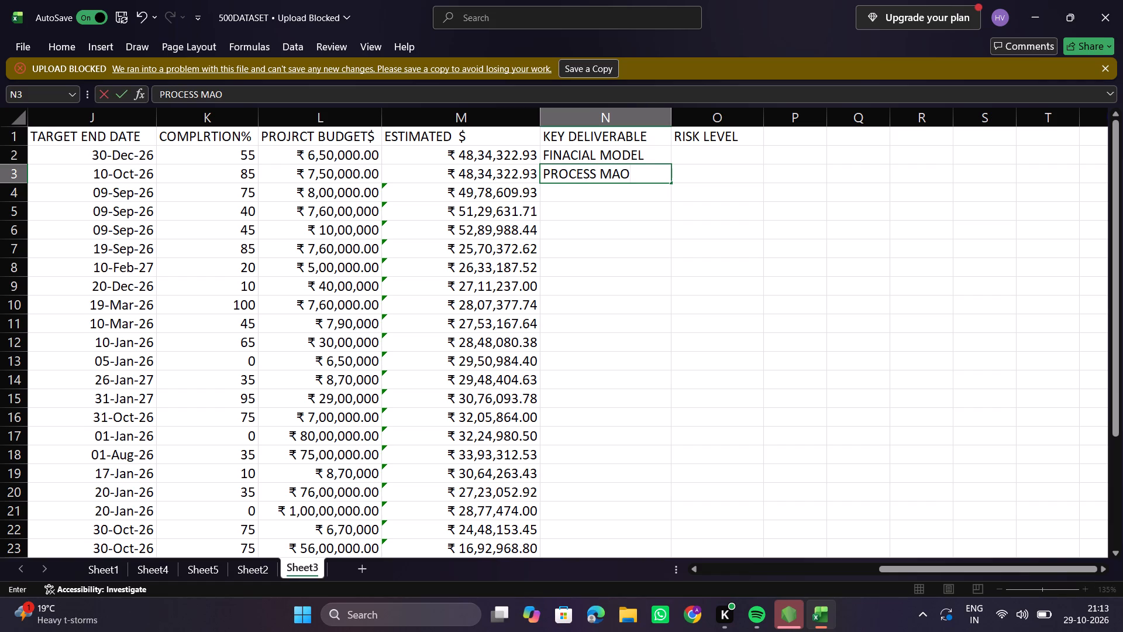
key(BackSpace)
key(p)
key(Return)
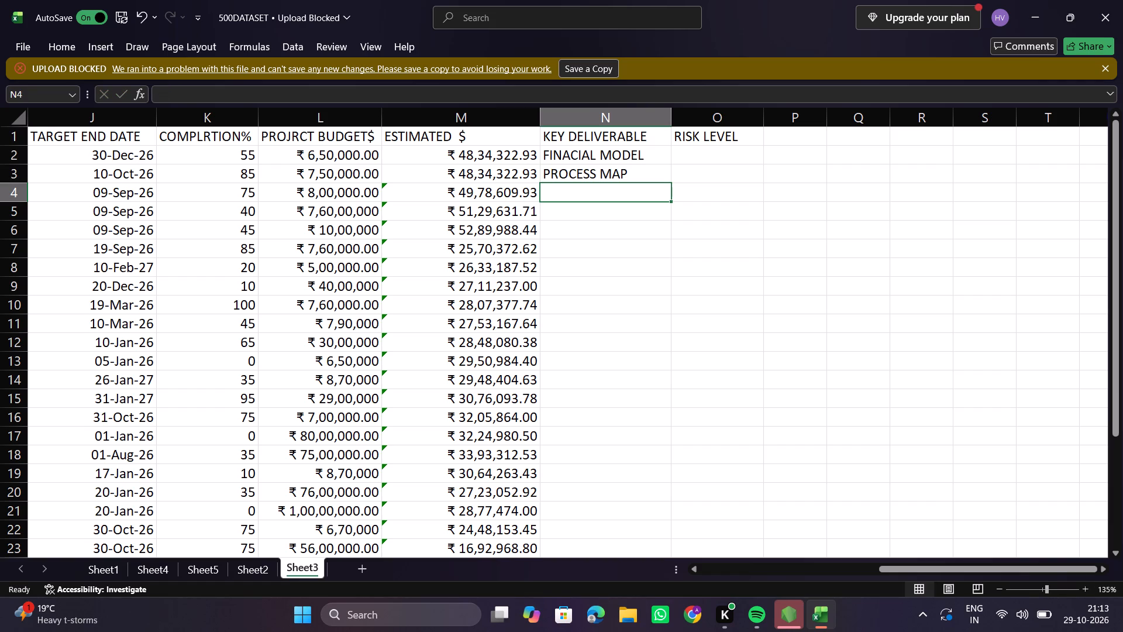
Enter "CUSTOMER SEGMENTATION" as the key deliverable in N4.
text(CUSTO)
key(BackSpace)
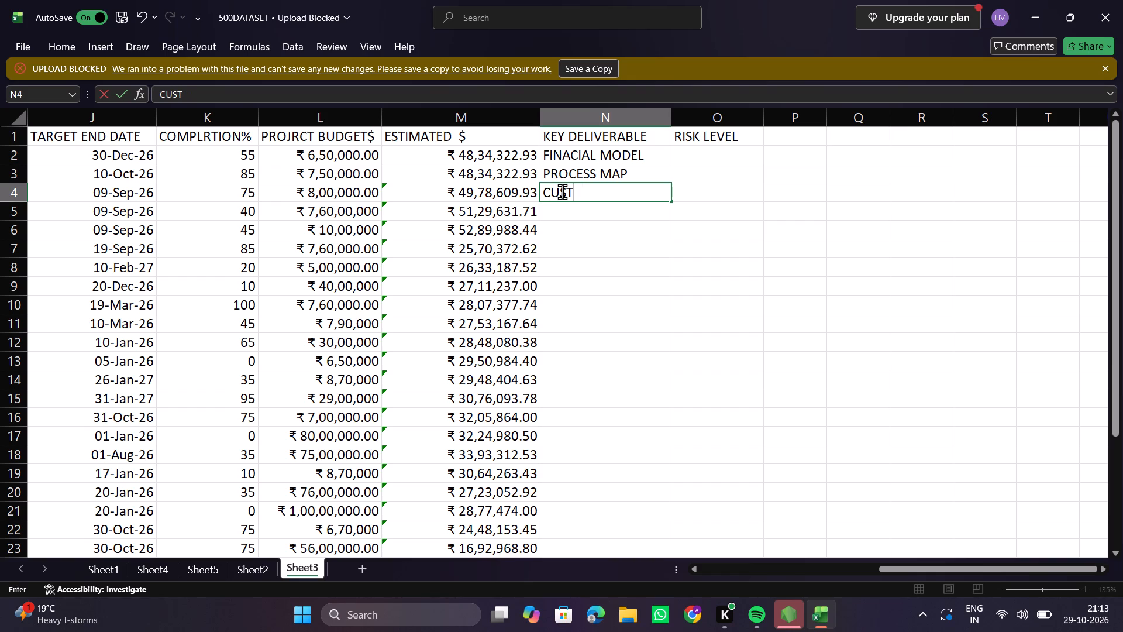
key(p)
key(BackSpace)
text(OMER)
key(space)
text(SEG)
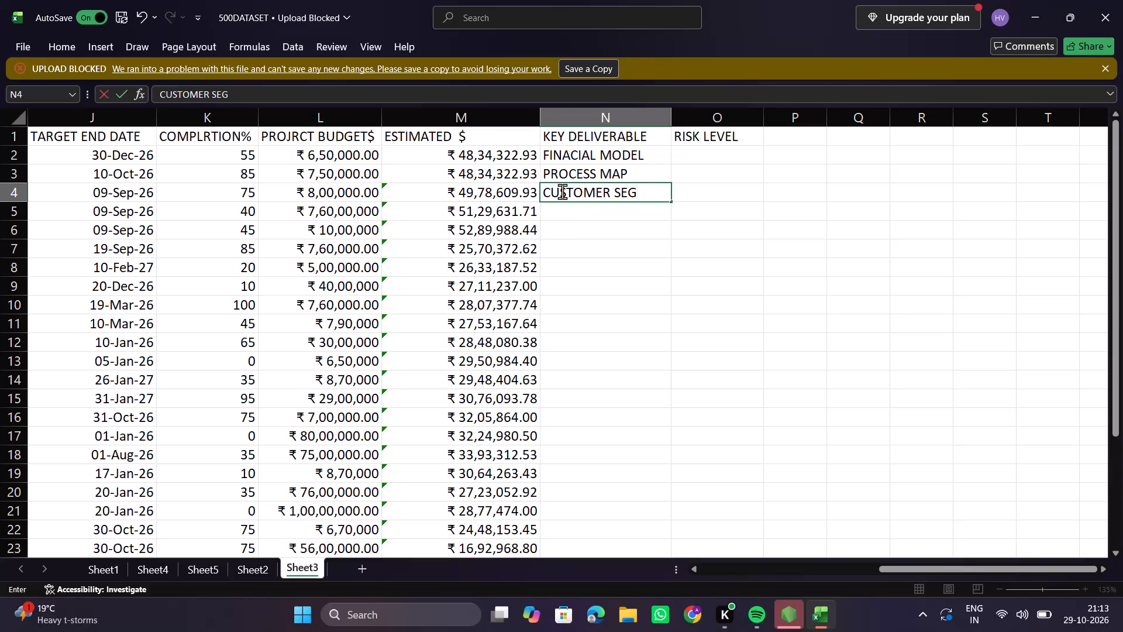
text(ME)
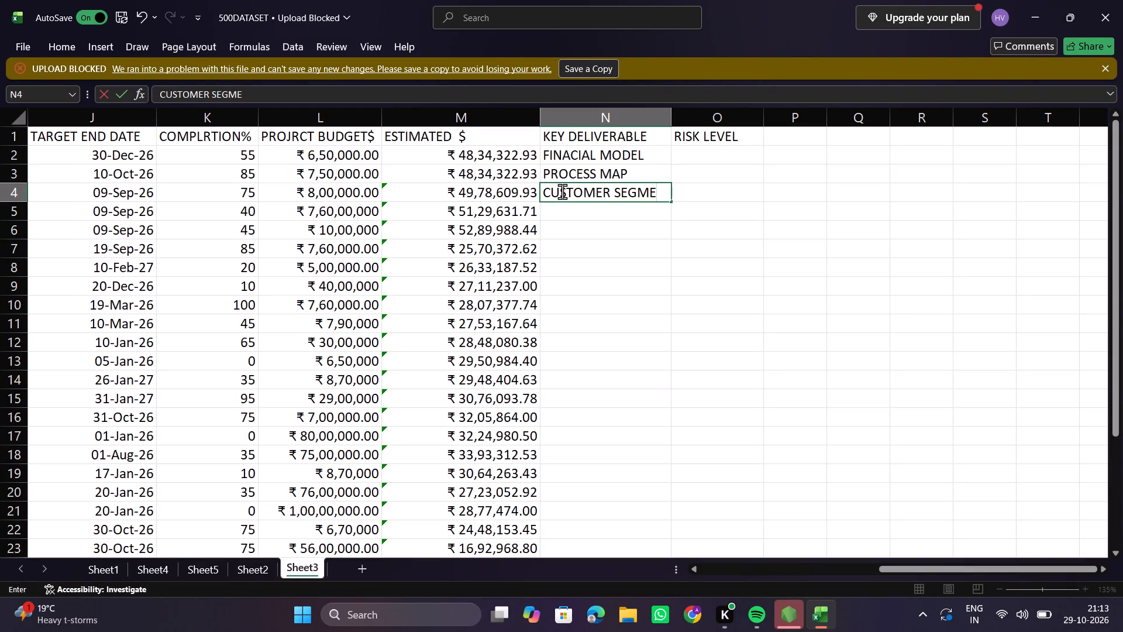
text(NTAT)
text(ION)
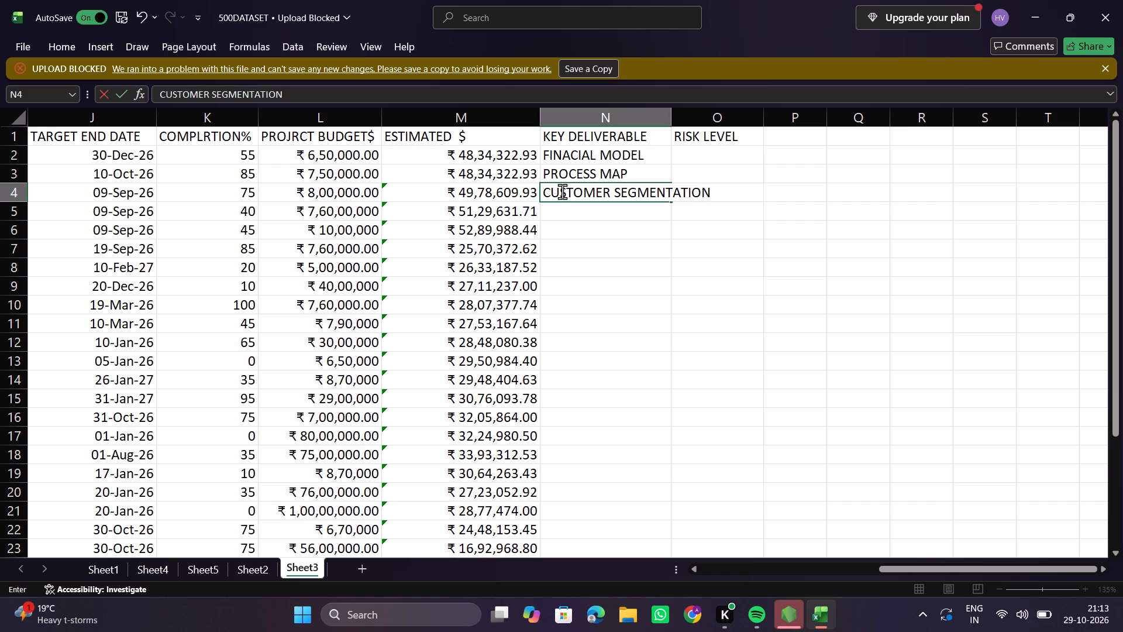
key(space)
key(Return)
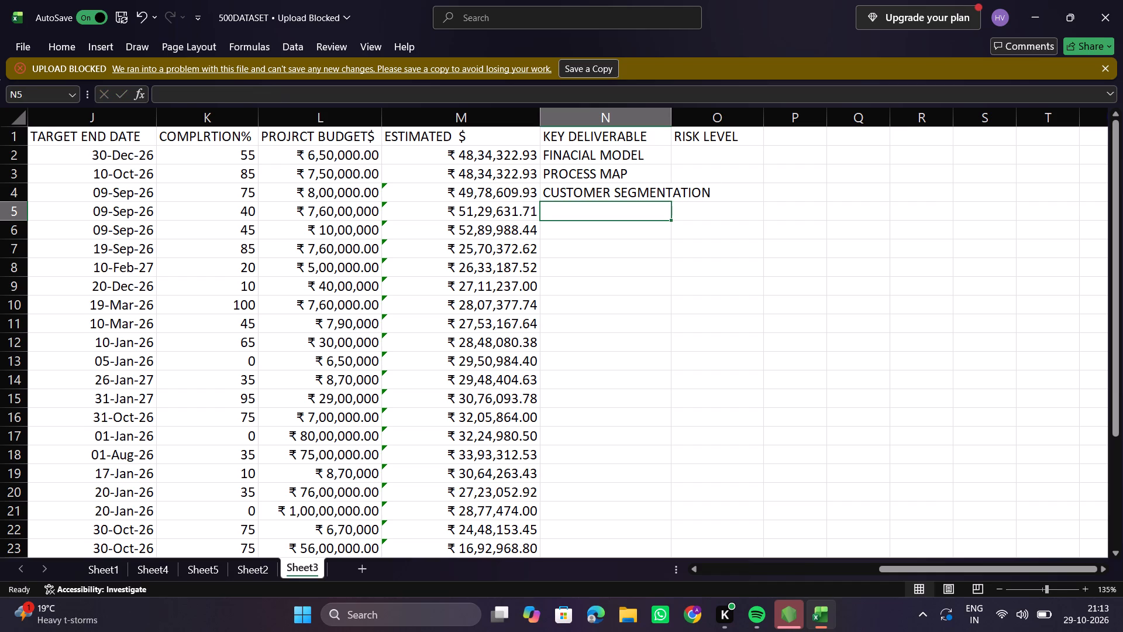
Enter the key deliverables "FORECAST MODEL" in N5 and "DATA QUALITY REPORT" in N6.
text(FORE)
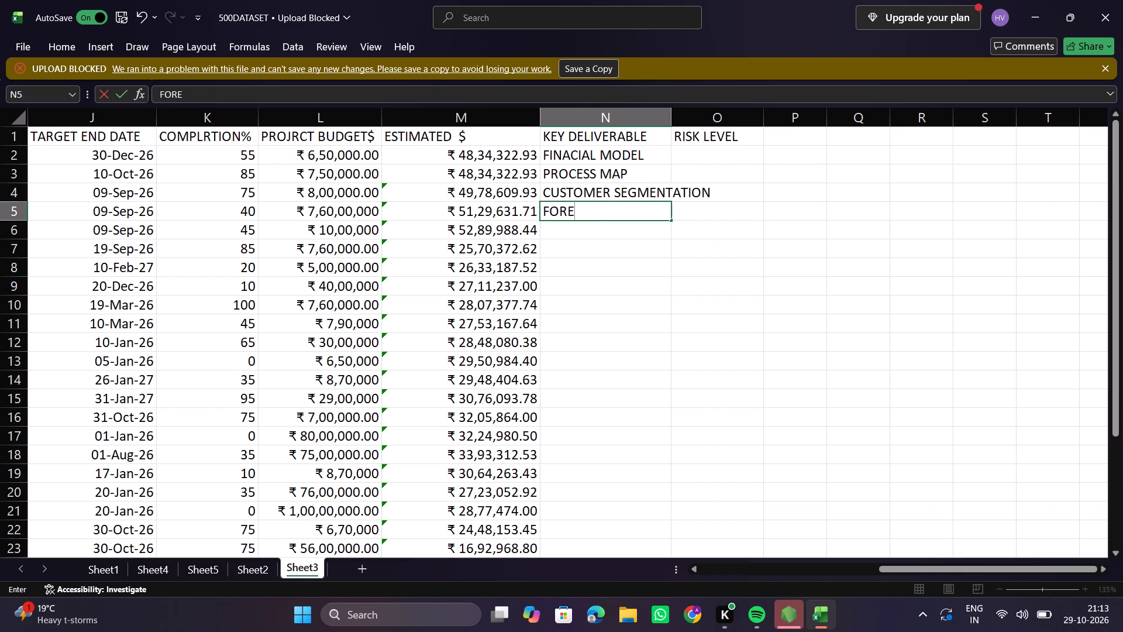
text(CAST)
key(space)
text(MODEL)
key(space)
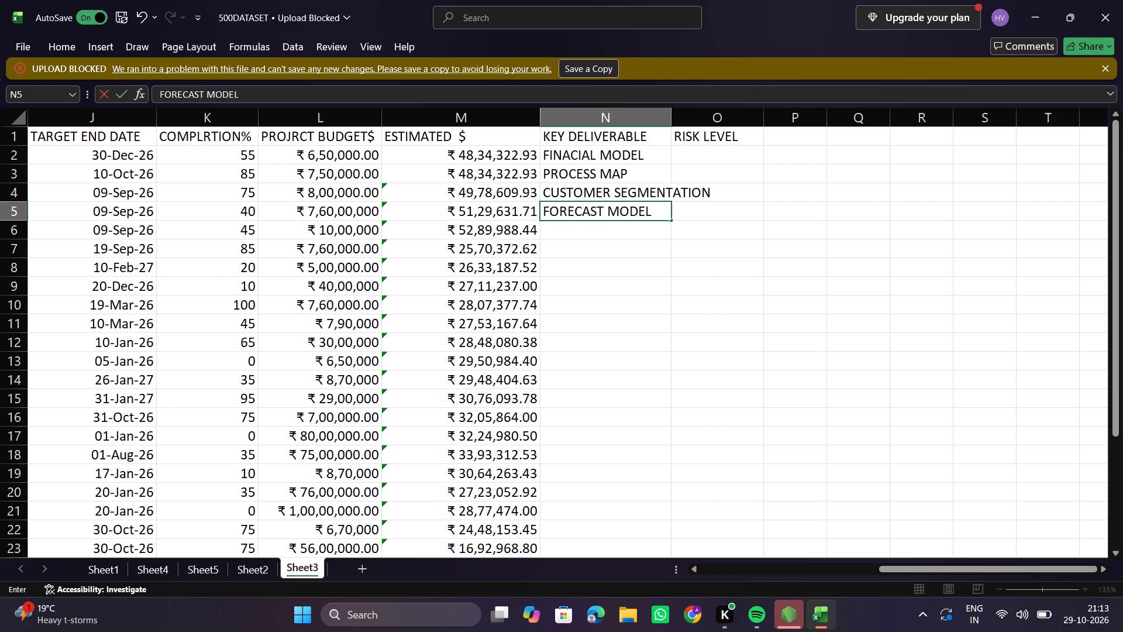
key(Return)
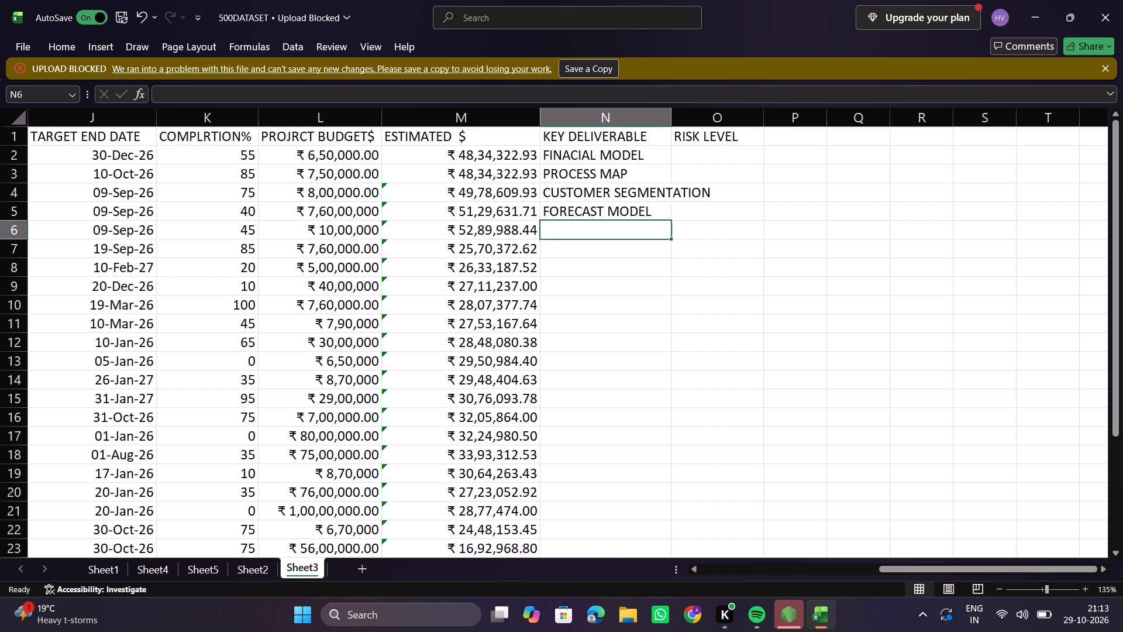
text(DATA)
key(space)
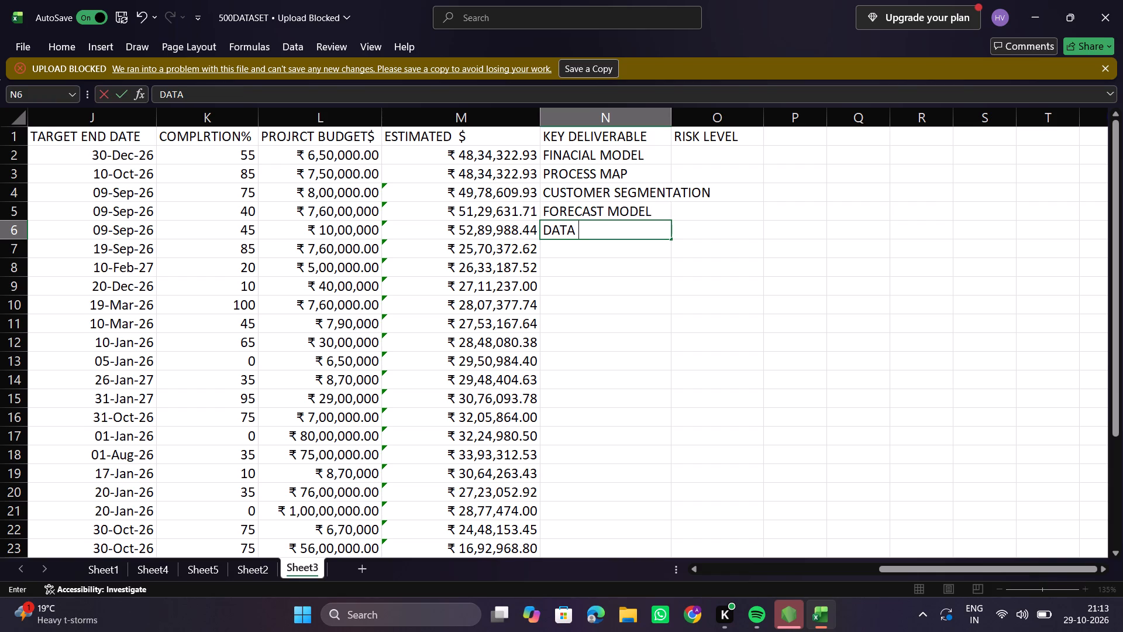
text(QUALITY REPORT)
key(space)
key(Return)
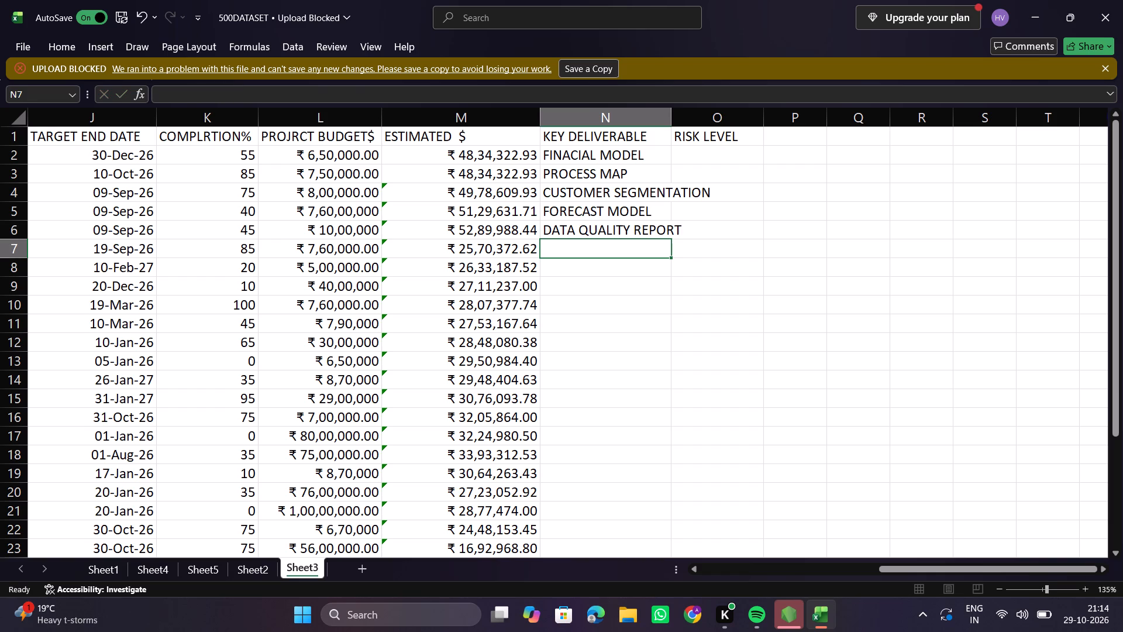
Enter "PROCESS MAP" as the key deliverable in N7.
text(PROCESS)
key(space)
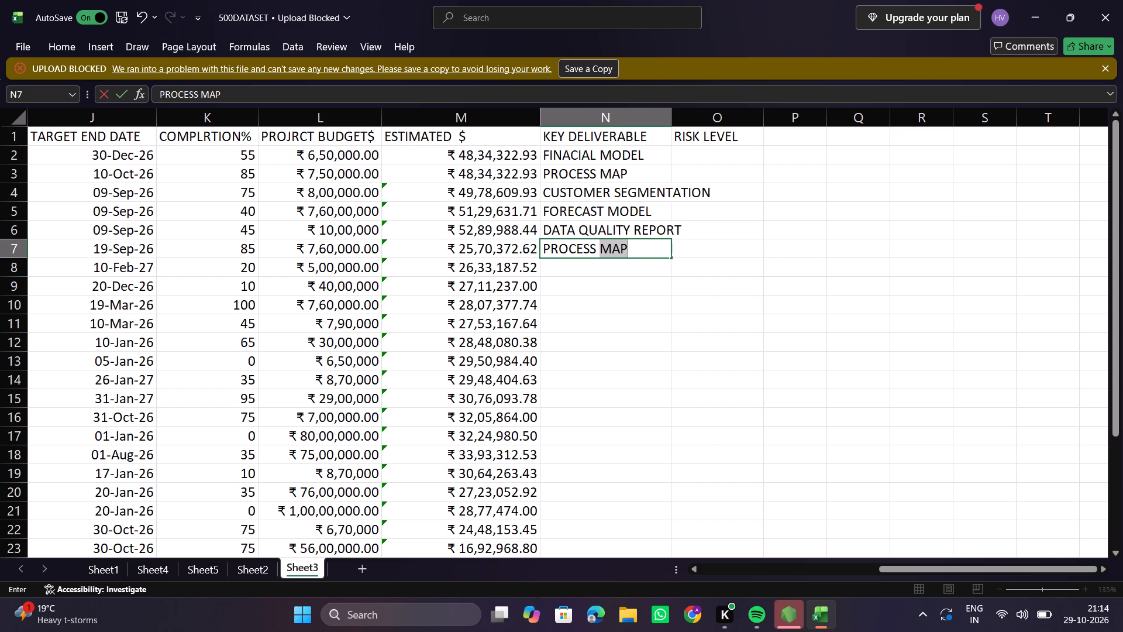
text(MAOM \)
key(BackSpace)
key(BackSpace)
key(BackSpace)
key(BackSpace)
text(P)
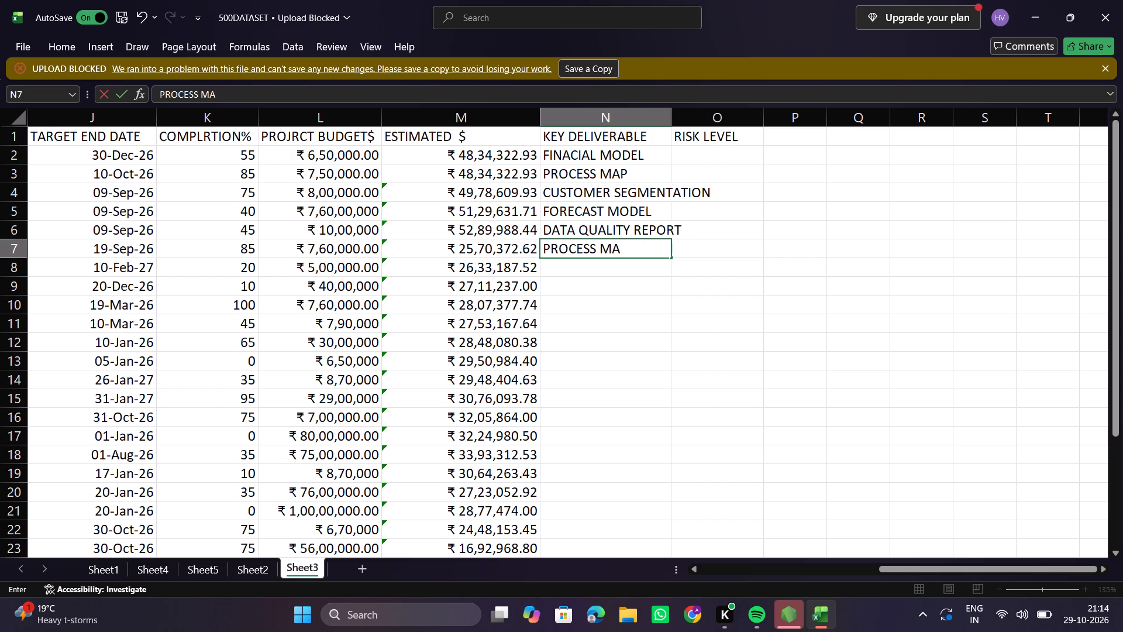
key(space)
key(Return)
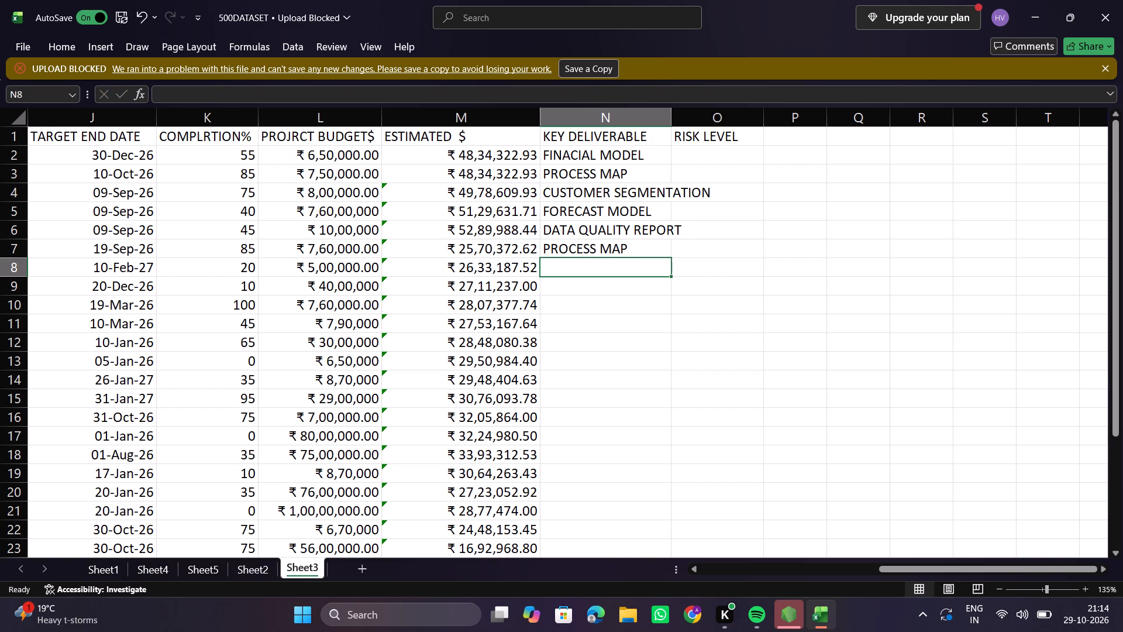
Enter the key deliverables "KPI DASHBOARD" in N8 and "PROCESS MAP" in N9.
text(KPI)
key(space)
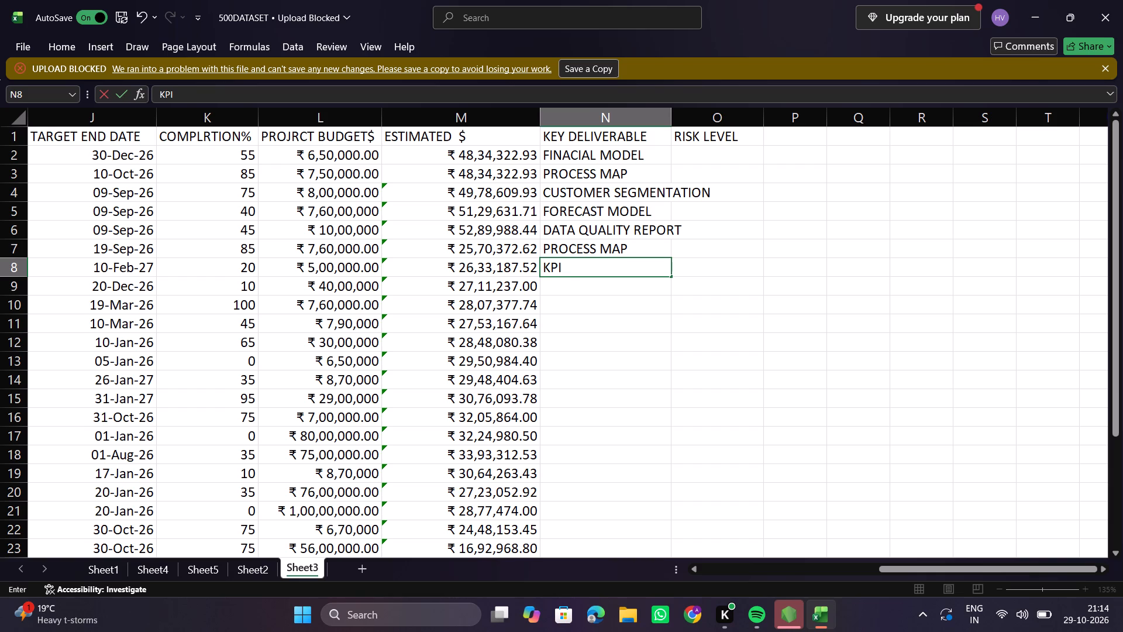
text(DASHBOARD)
key(space)
key(Return)
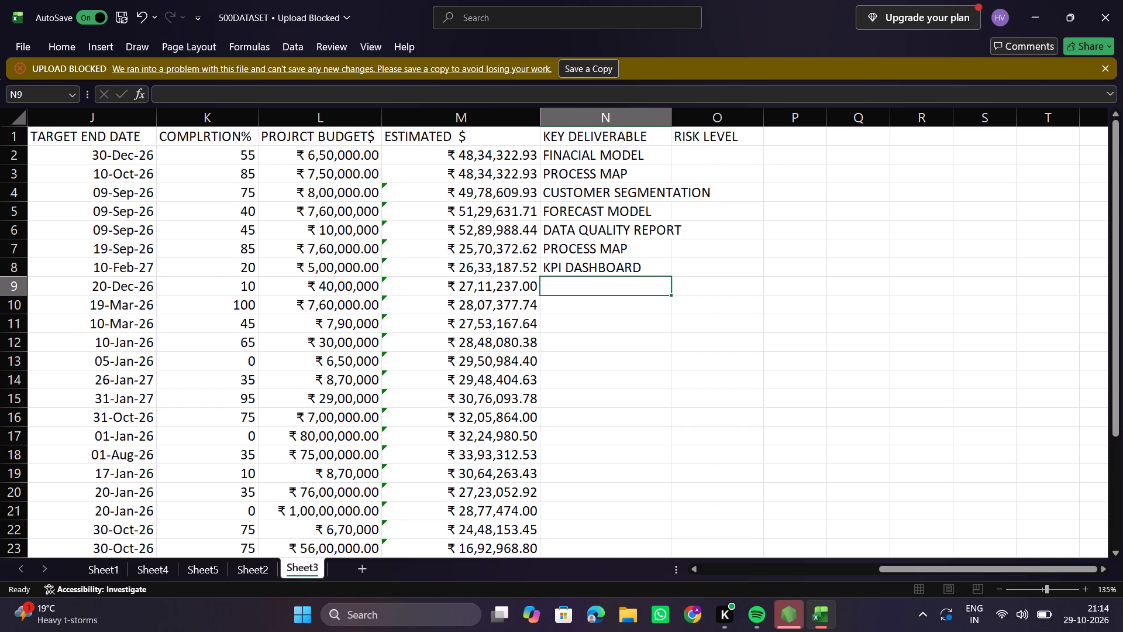
text(PROCESS MAP)
key(space)
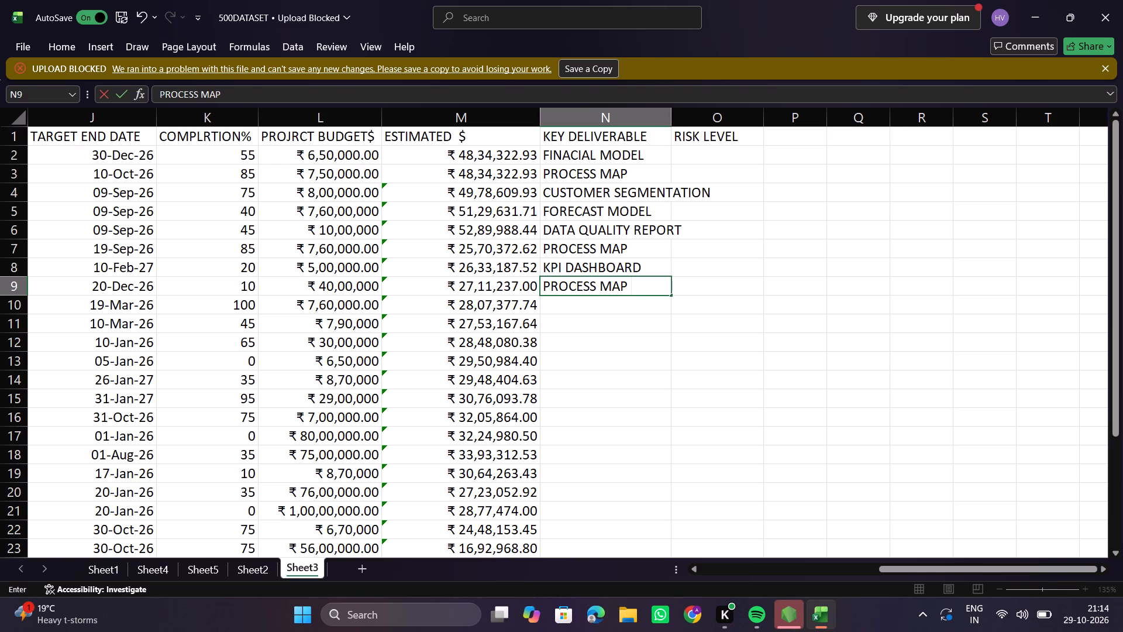
key(Return)
Enter the key deliverables "CUSTOMER SEGMENTATION" in N10 and "DATA QUALITY REPORT" in N11.
text(CU)
key(Return)
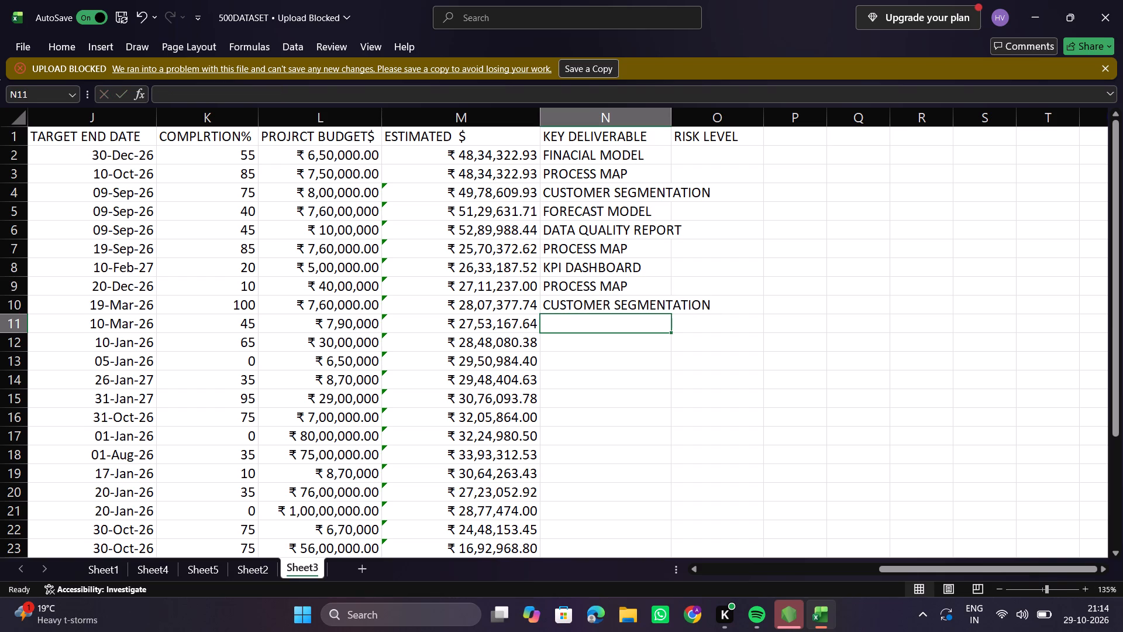
text(DAT)
key(Return)
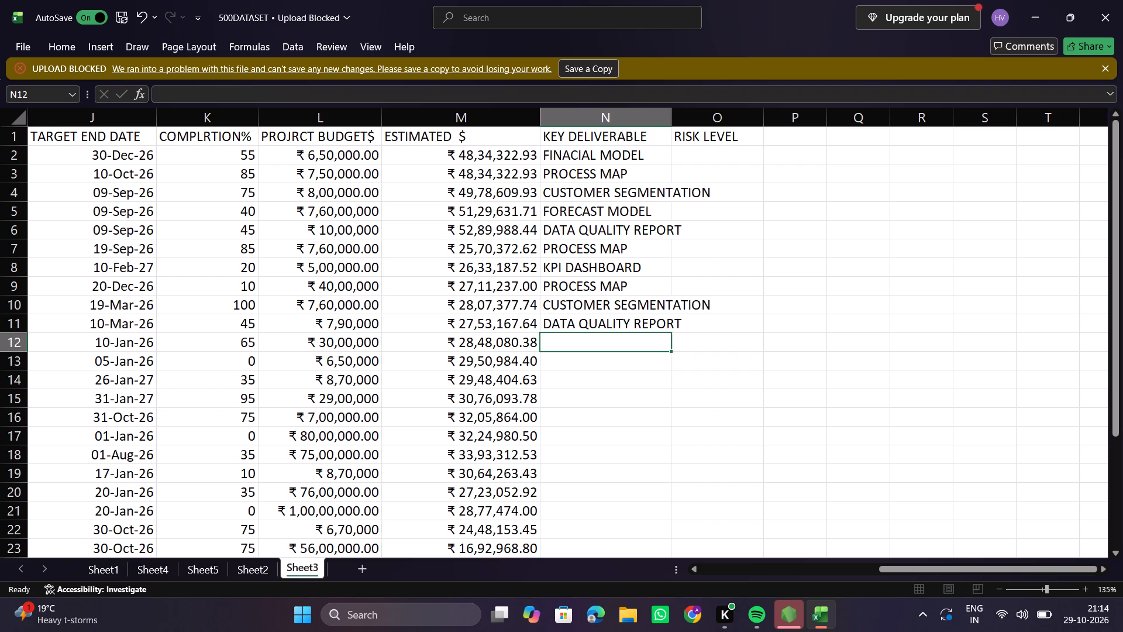
Enter "EXECUTIVE SUMMARY" as the key deliverable in N12.
text(EX)
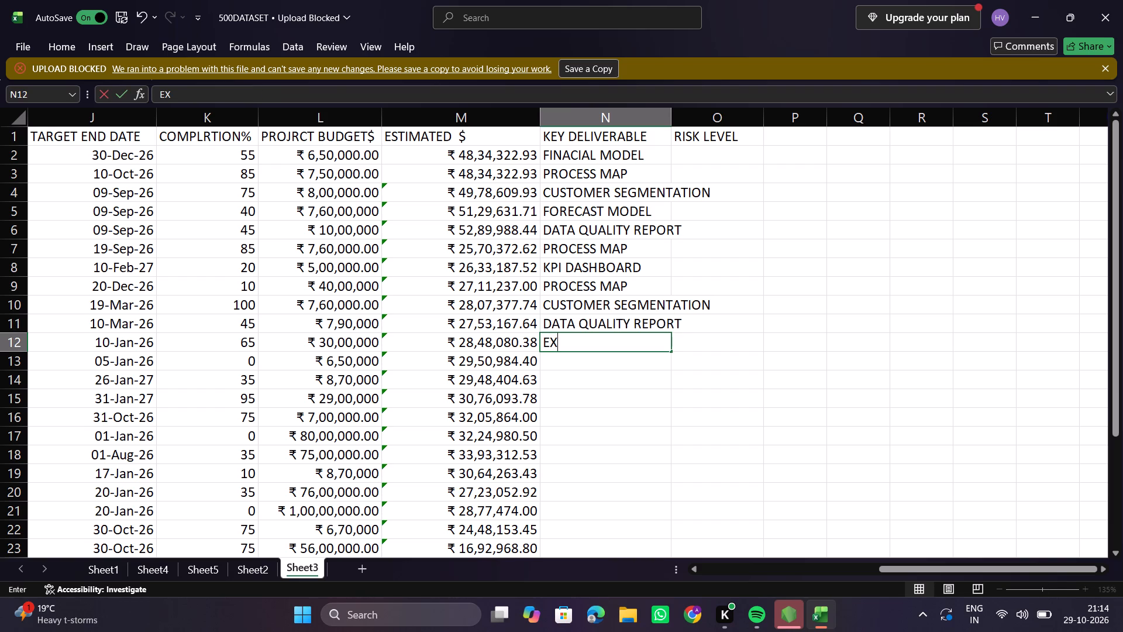
text(ECUTIVE SUMMARY)
key(space)
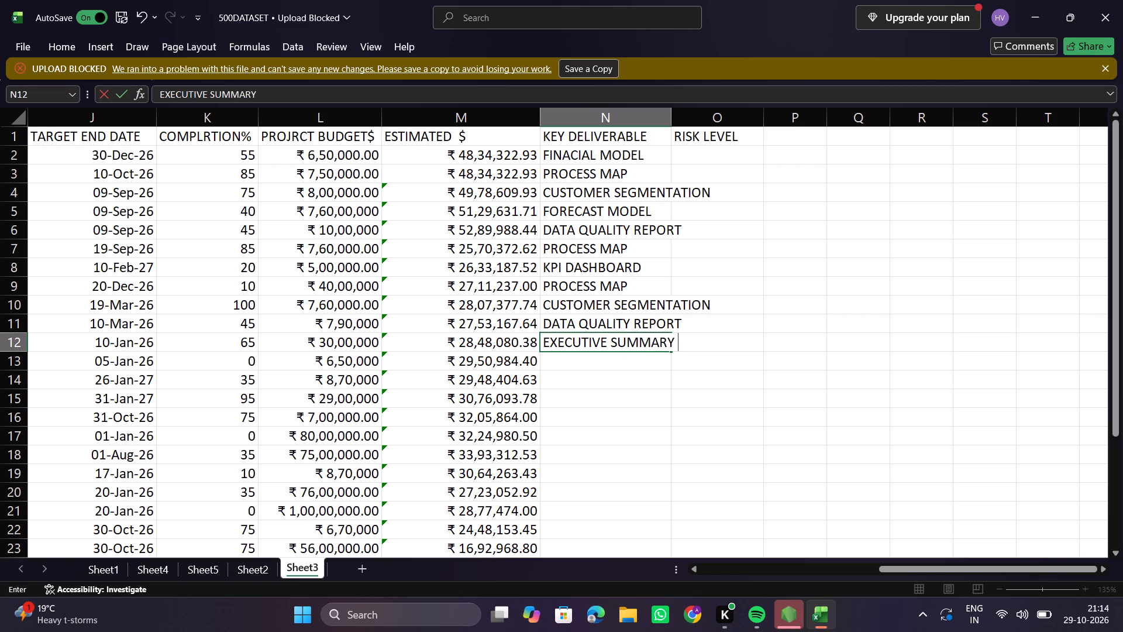
key(Return)
Enter "DATA QUALITY REPORT" as the key deliverable in both N13 and N14.
text(DATA)
key(space)
key(Return)
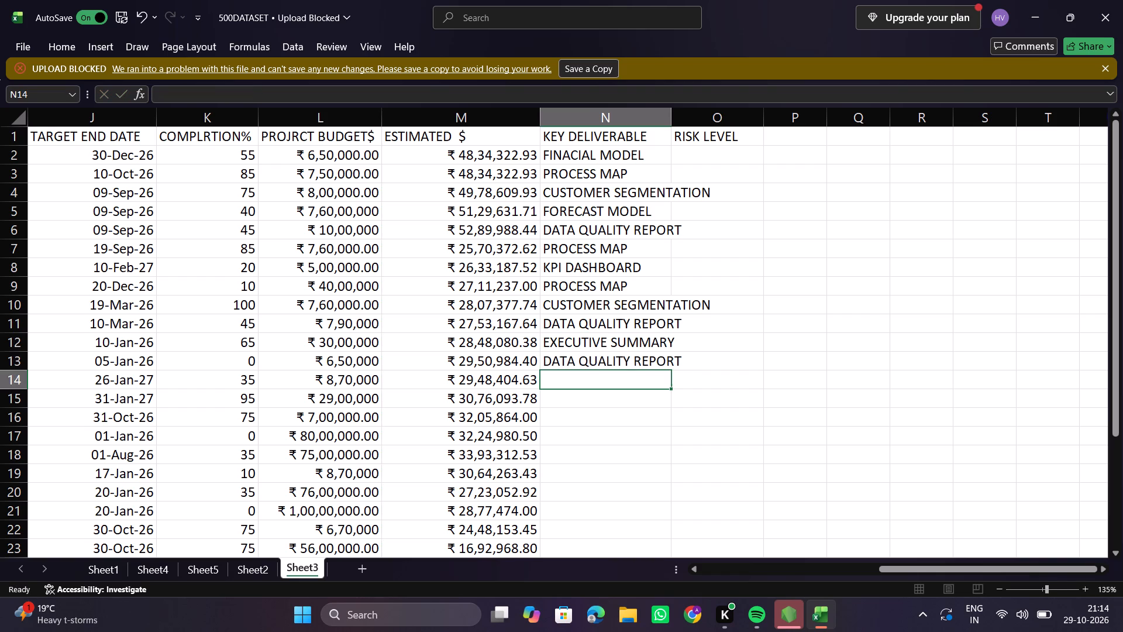
text(DATA)
key(space)
key(Return)
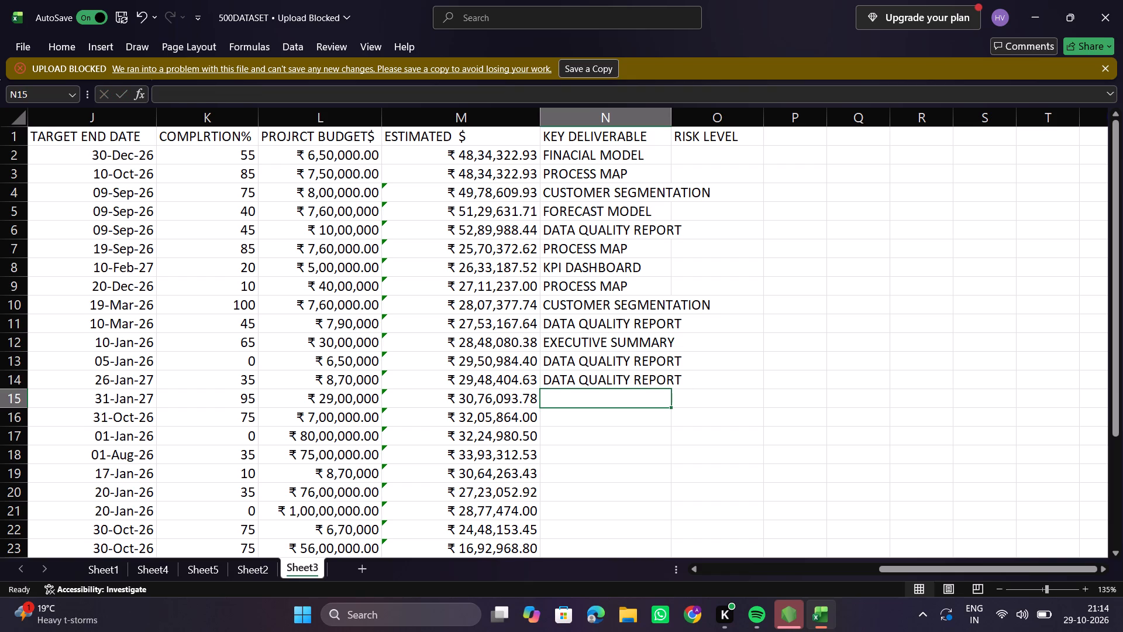
Enter "OPERATIONS REVIEWS" as the key deliverable in N15.
text(OPE)
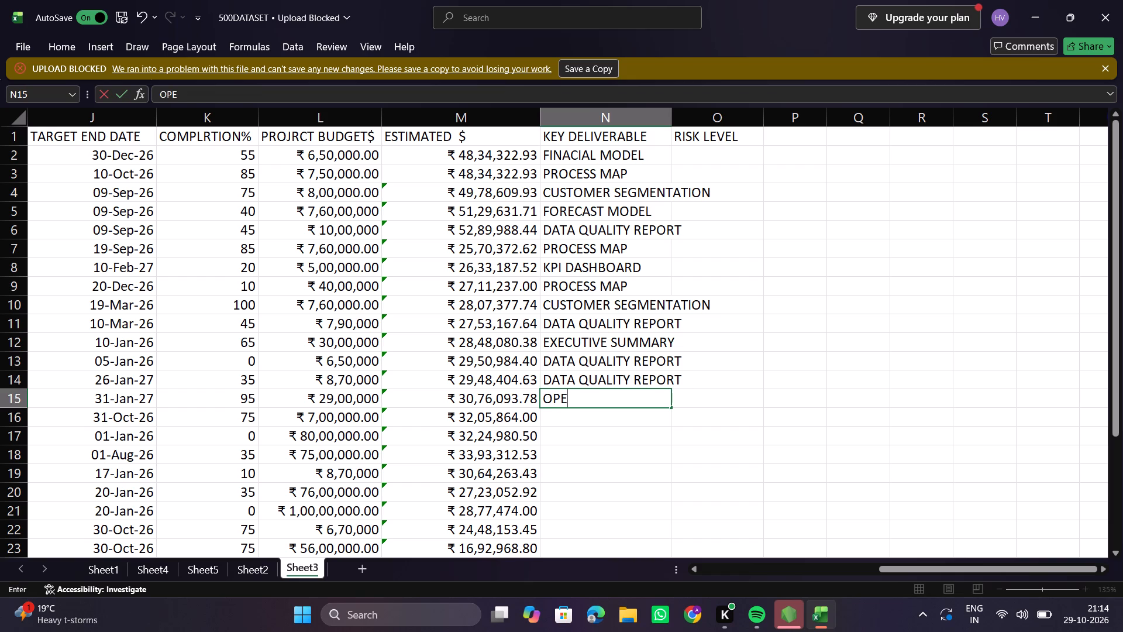
text(RATI)
text(ONS)
key(space)
text(REVIEWS)
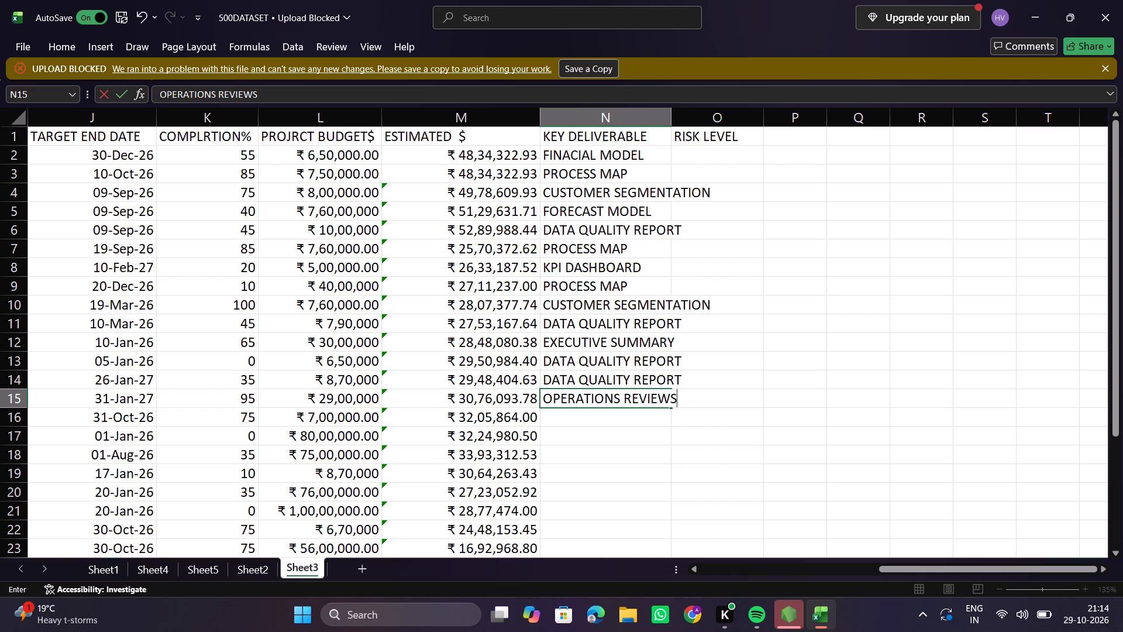
key(space)
key(Return)
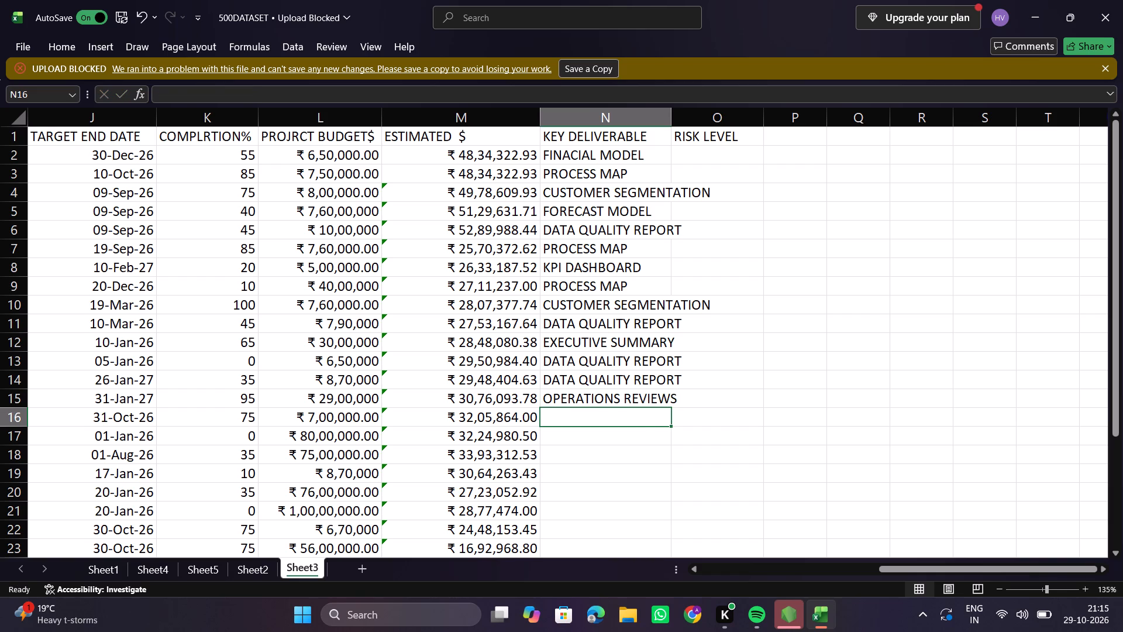
Fill key deliverable cells N16 to N18 with "KPI DASHBOARD", "DATA QUALITY REPORT" and "FORECAST MODEL".
text(KPI)
key(Return)
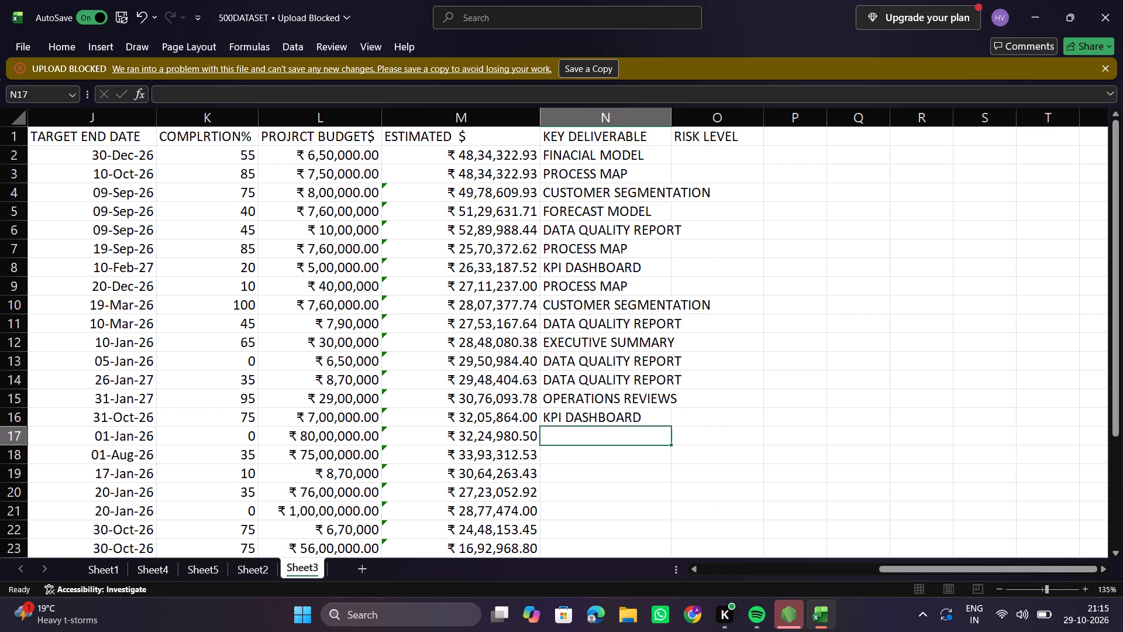
text(DAT)
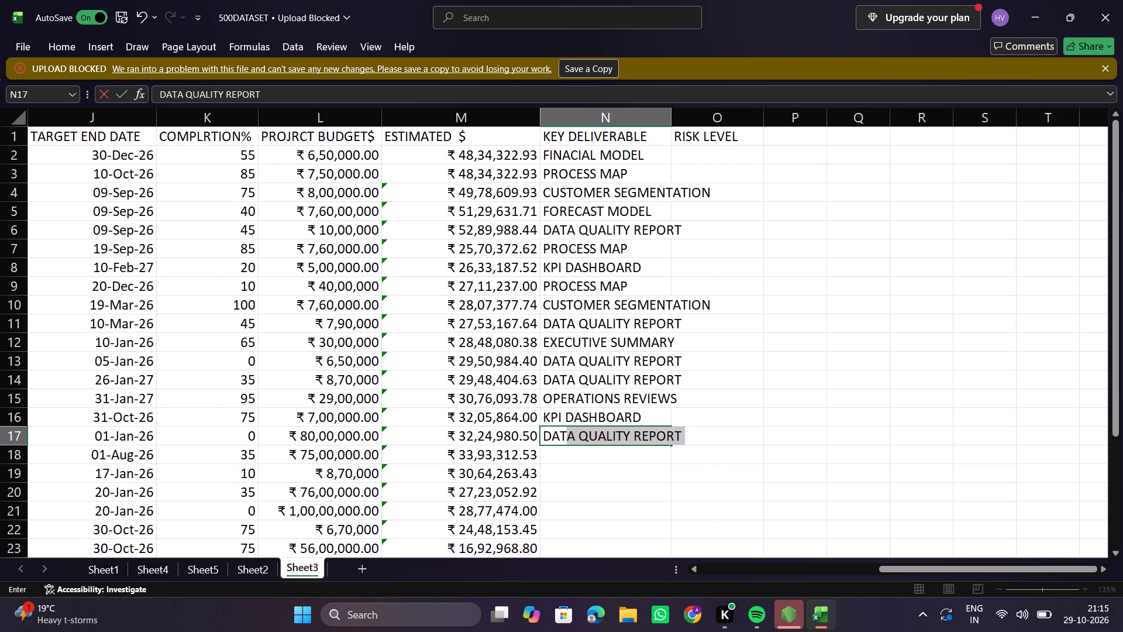
key(Return)
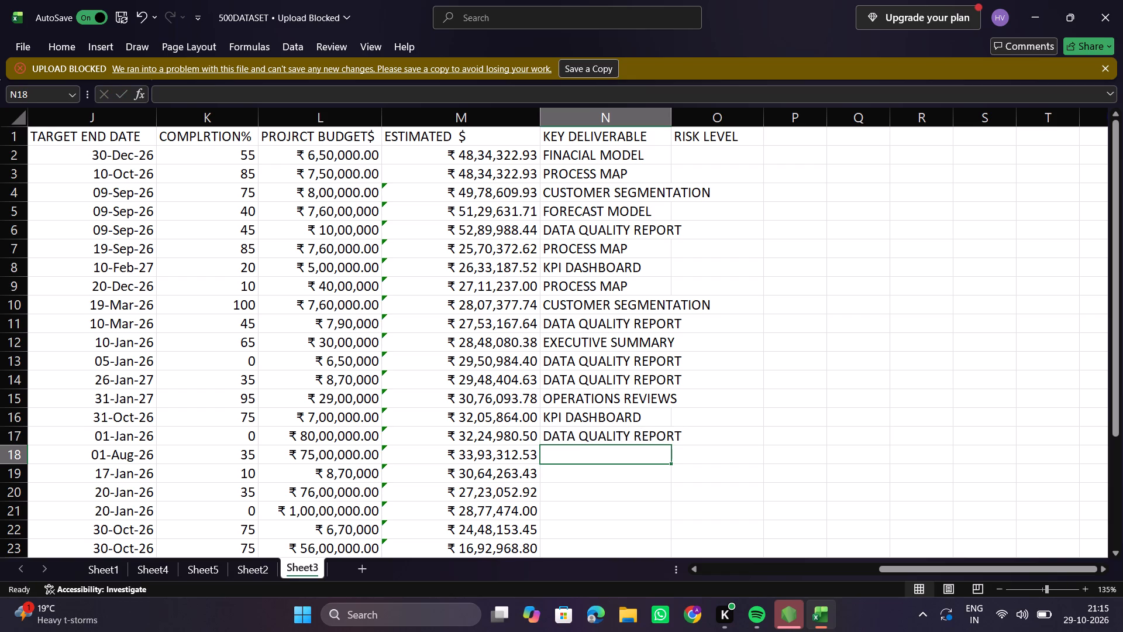
text(FOR)
key(Return)
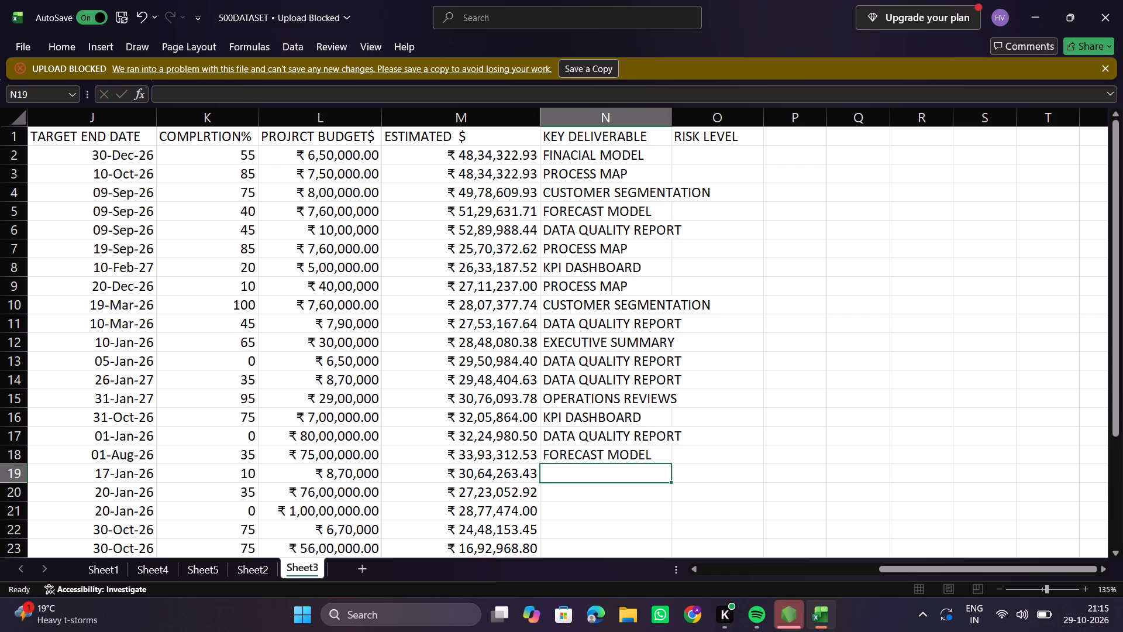
Fill key deliverable cells N19 to N21 with "CUSTOMER SEGMENTATION", "DATA QUALITY REPORT" and "CUSTOMER SEGMENTATION".
text(CUS)
key(Return)
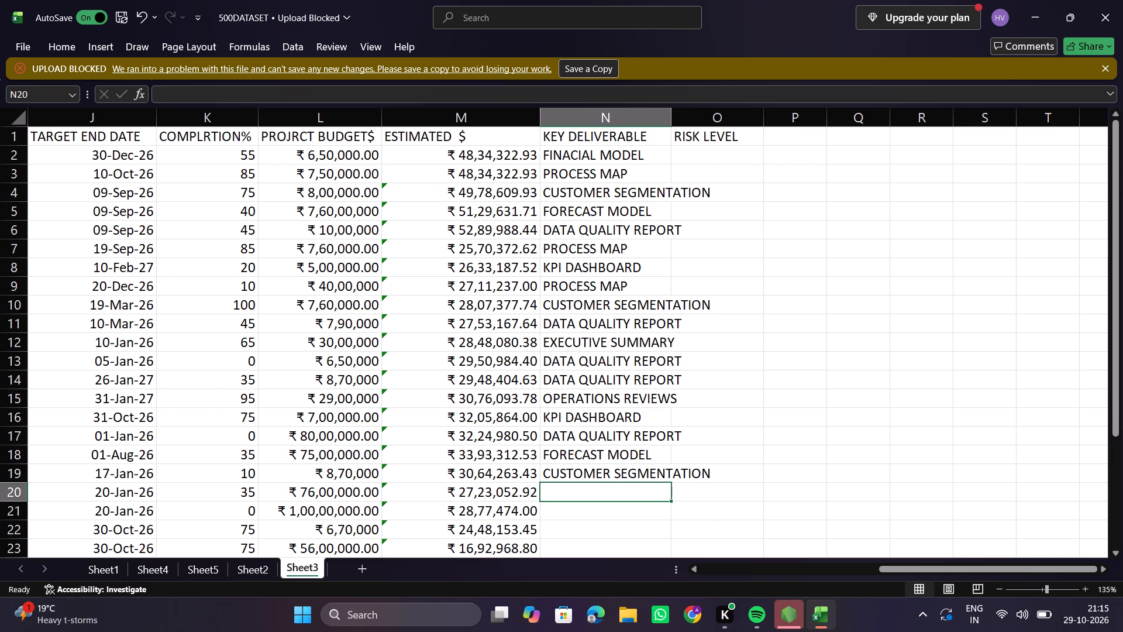
text(DAT)
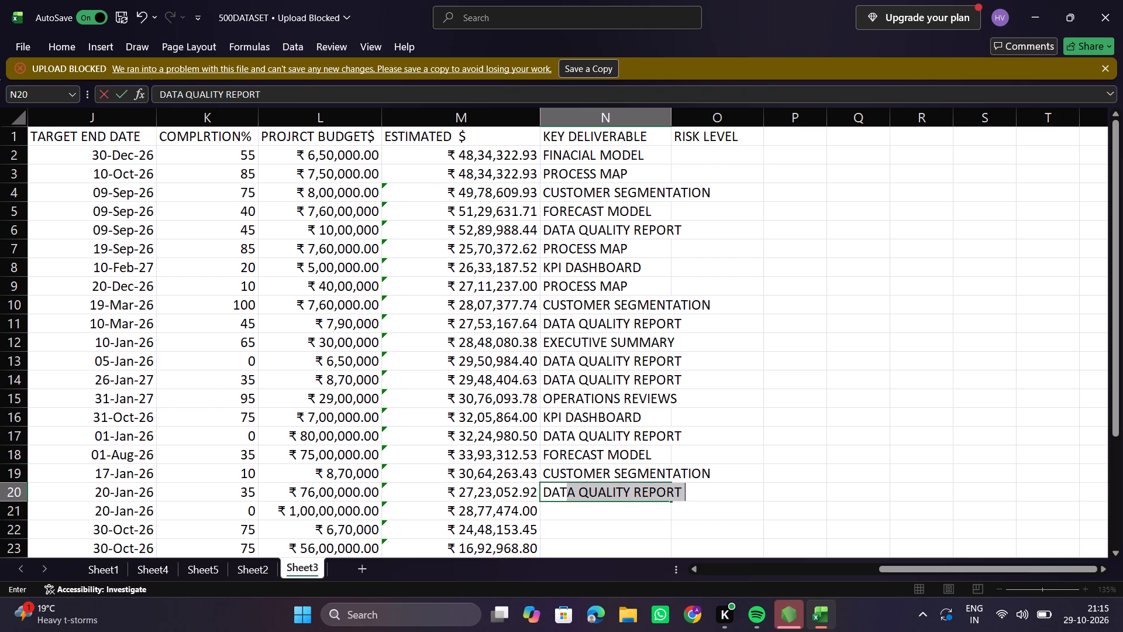
key(Return)
key(s)
key(BackSpace)
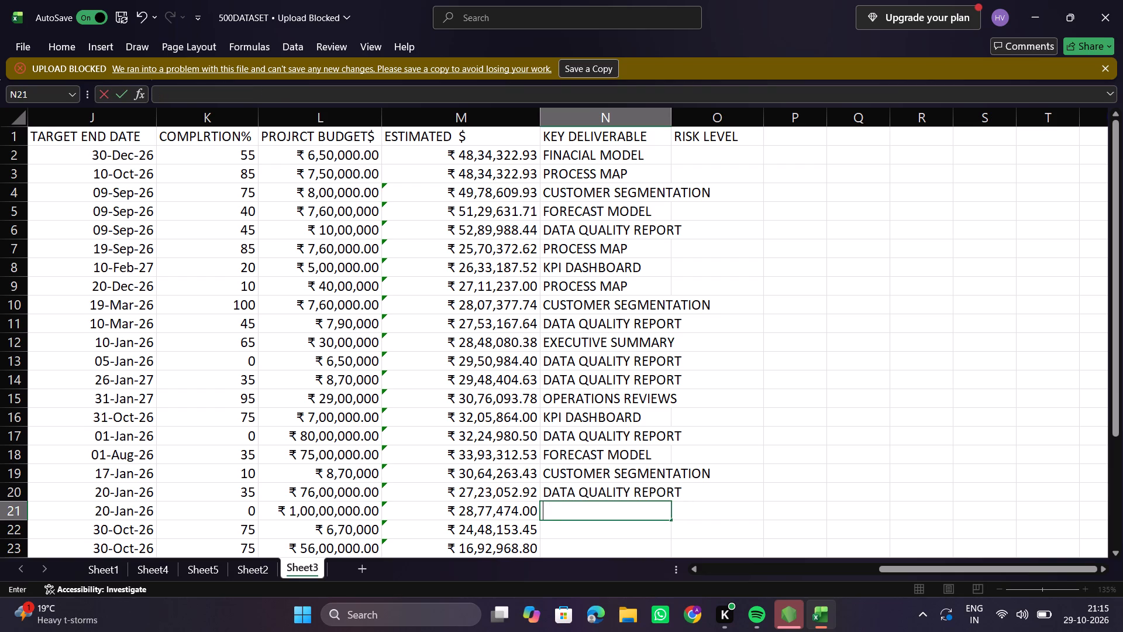
key(c)
key(Return)
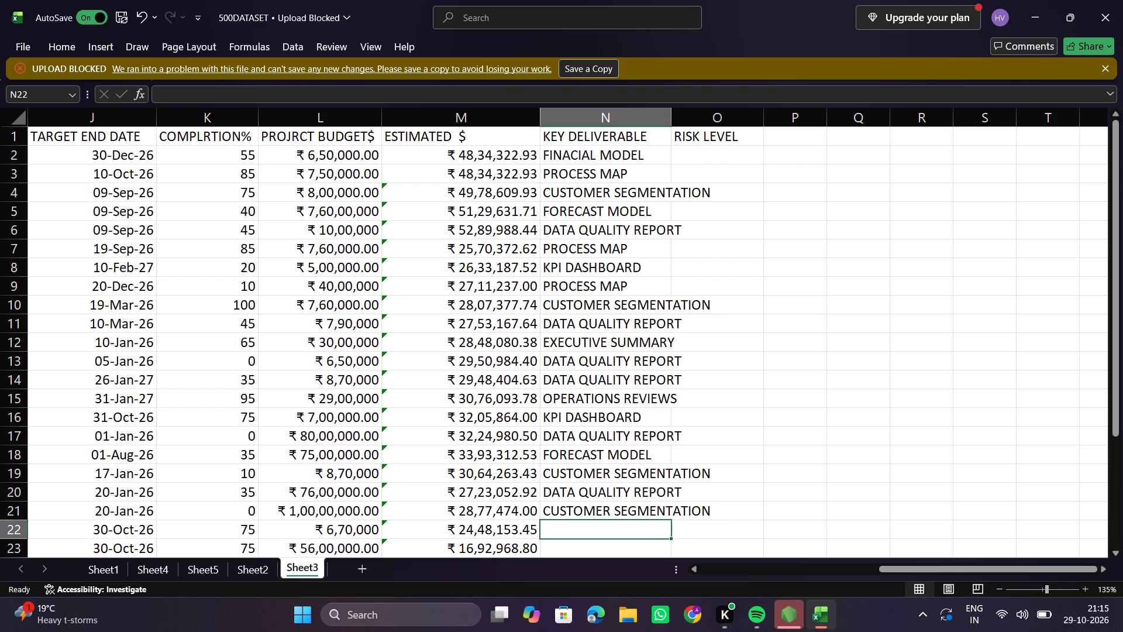
Enter "KPI DASHBOARD" in N22 and "PROCESS MAP" in N23 as key deliverables.
text(KP)
key(Return)
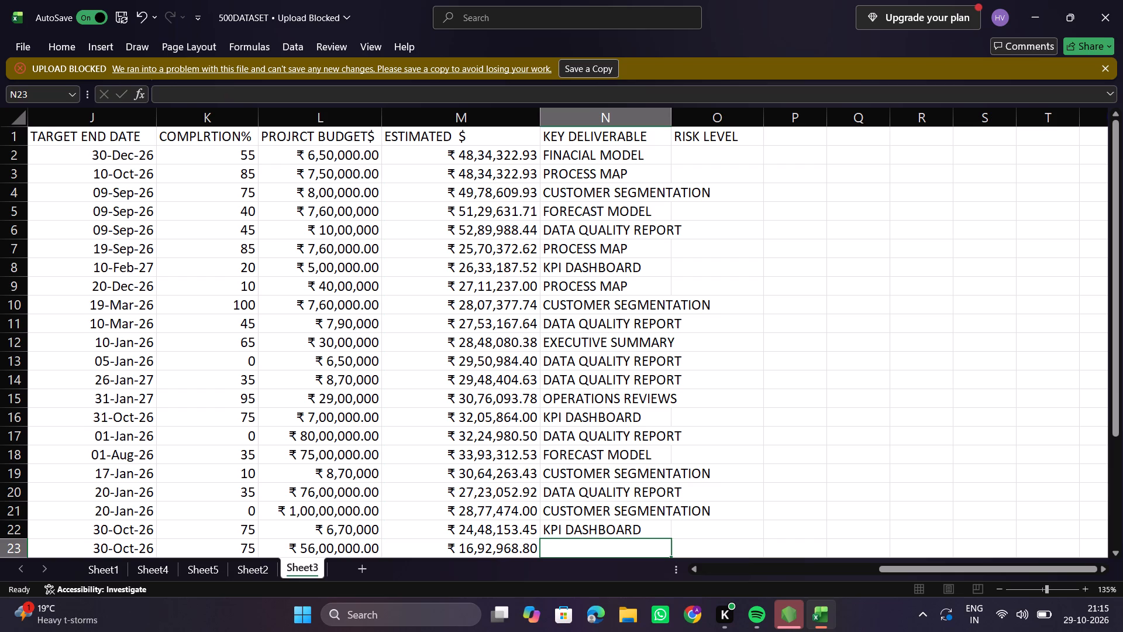
text(PR)
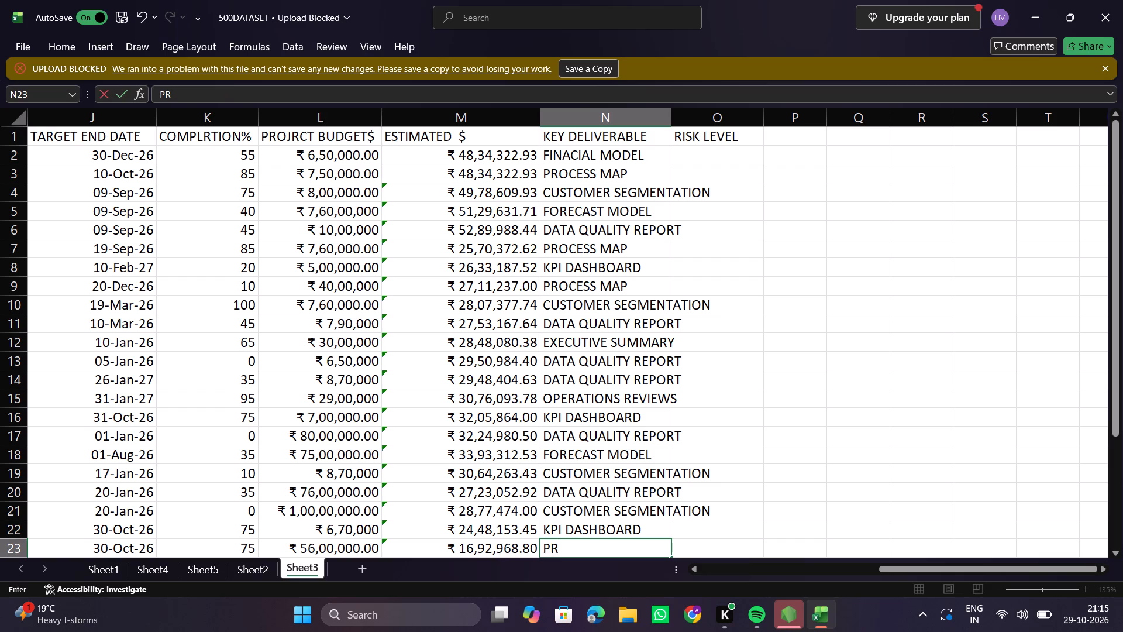
text(OCESS MAP)
key(space)
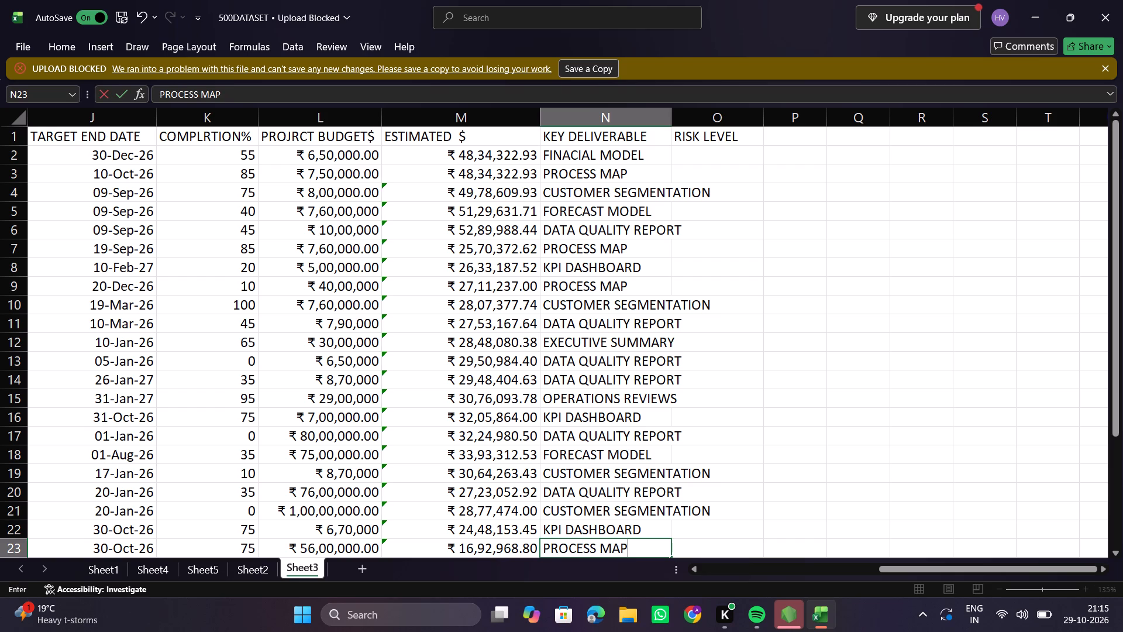
key(Return)
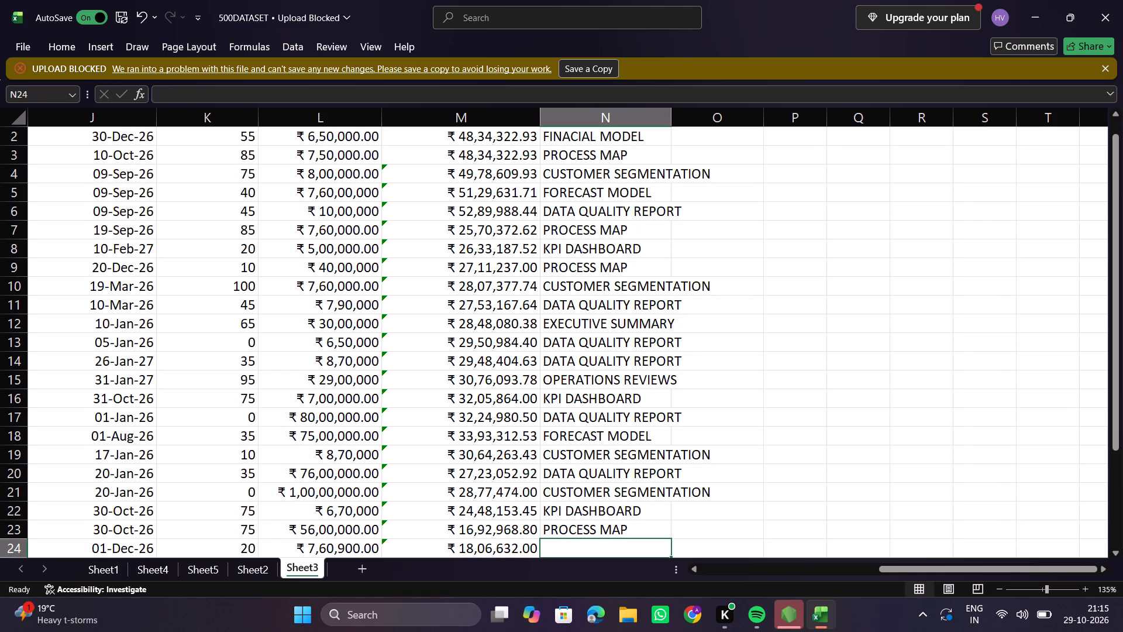
Enter "FINACIAL MODEL" as the key deliverable in both N24 and N25.
text(FI)
key(Return)
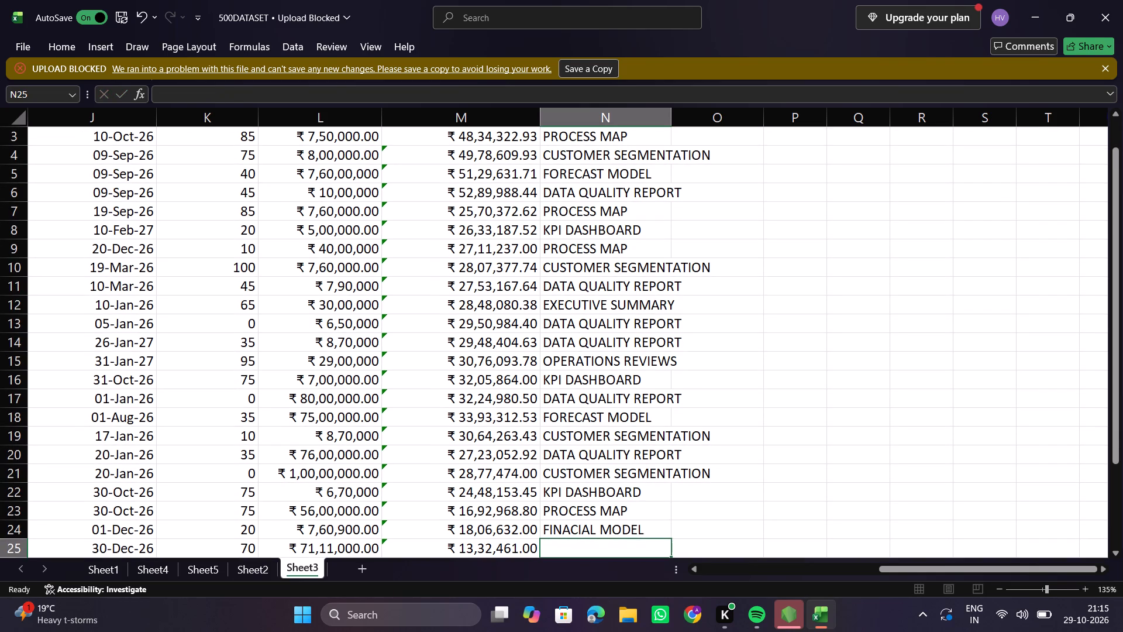
key(f)
key(Return)
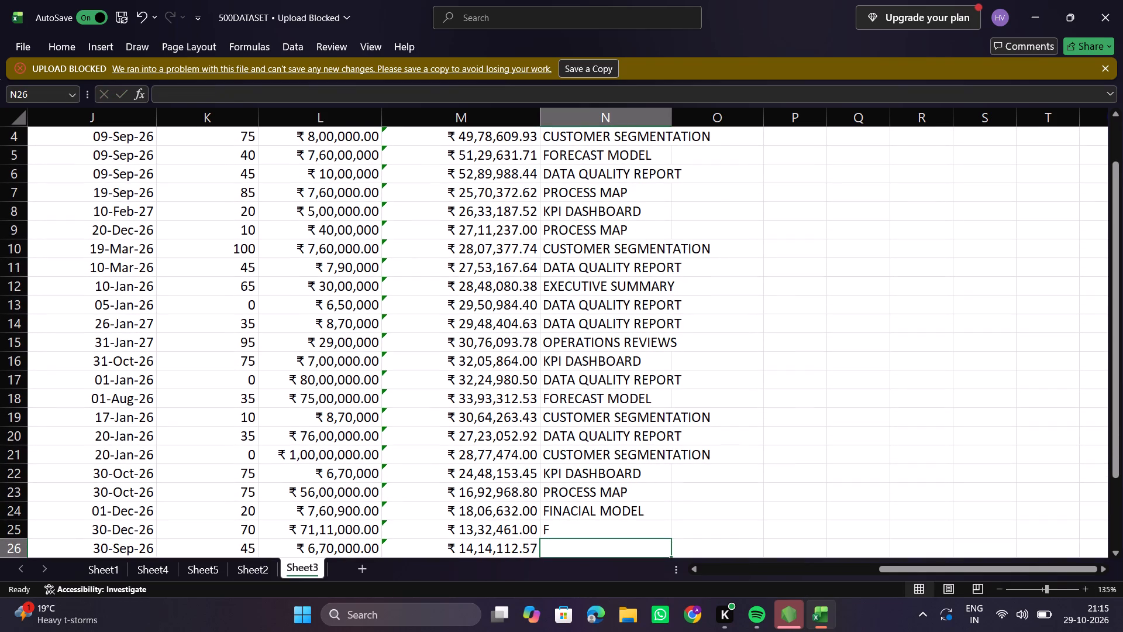
key(Up)
key(BackSpace)
text(FI)
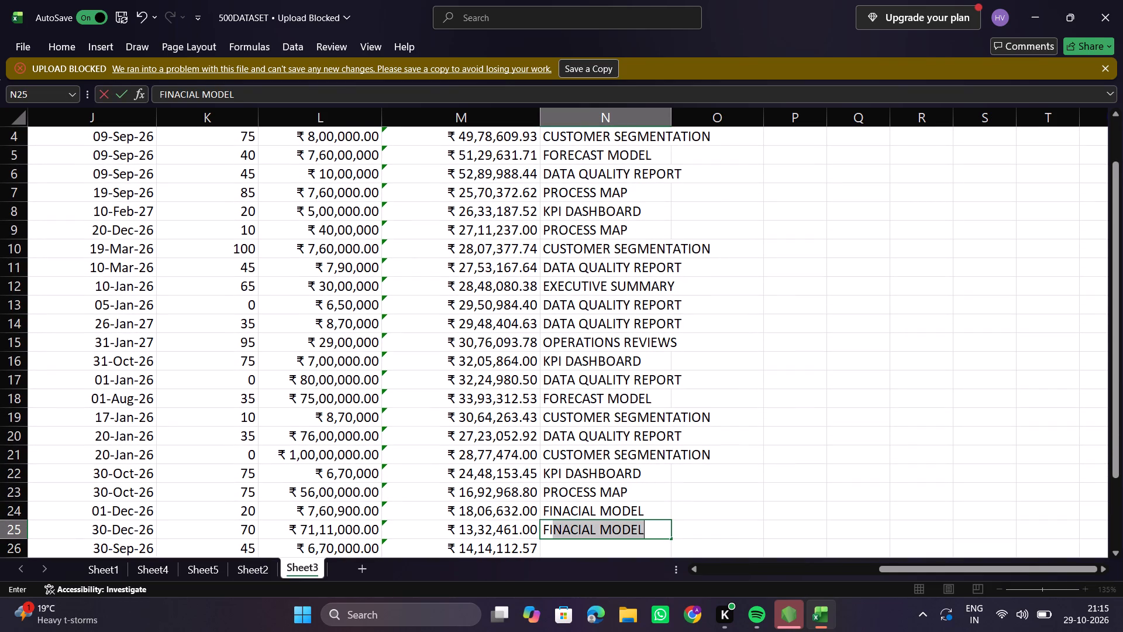
key(Return)
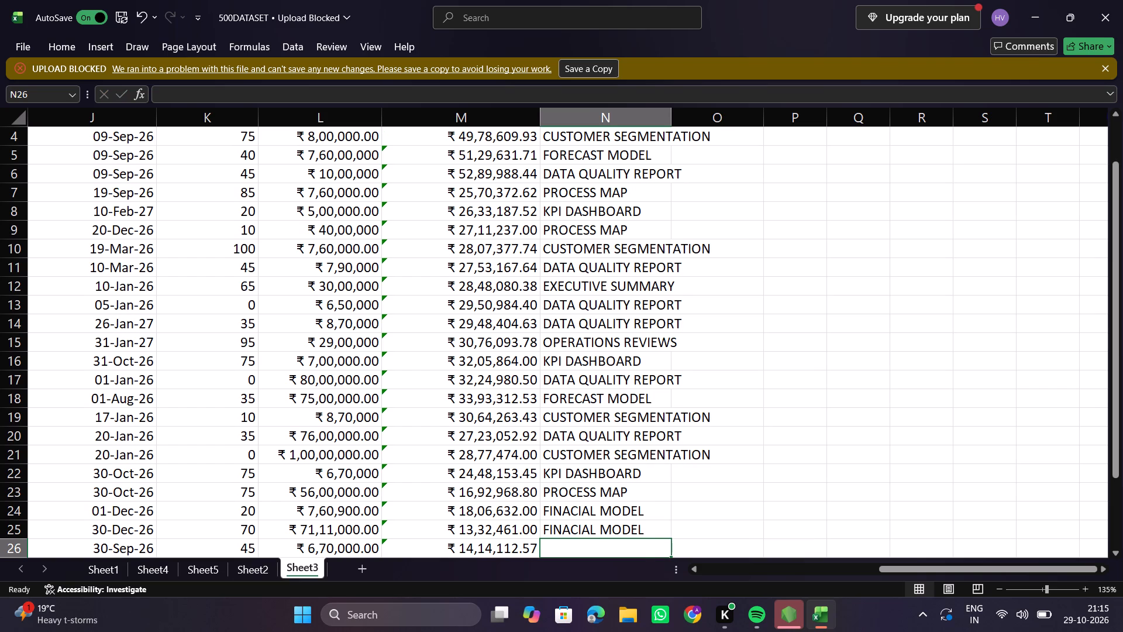
Enter "KPI DASHBOARD" as the key deliverable in N26 and N27, and "PROCESS MAP" in N28.
text(KPI)
key(Return)
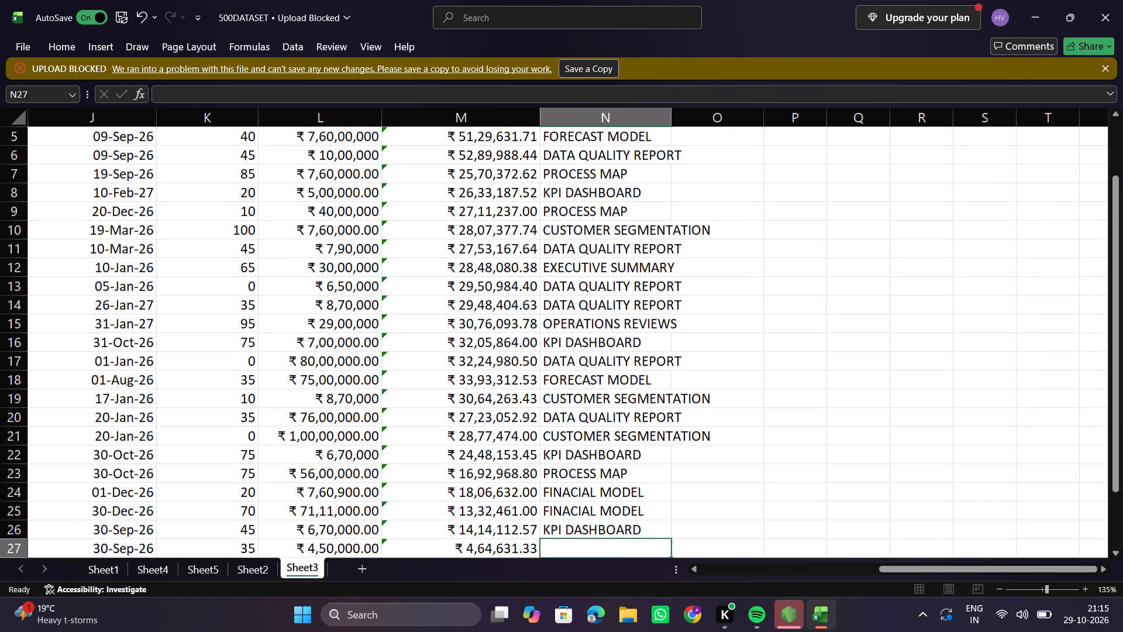
text(KPI)
key(Return)
text(PROCESS)
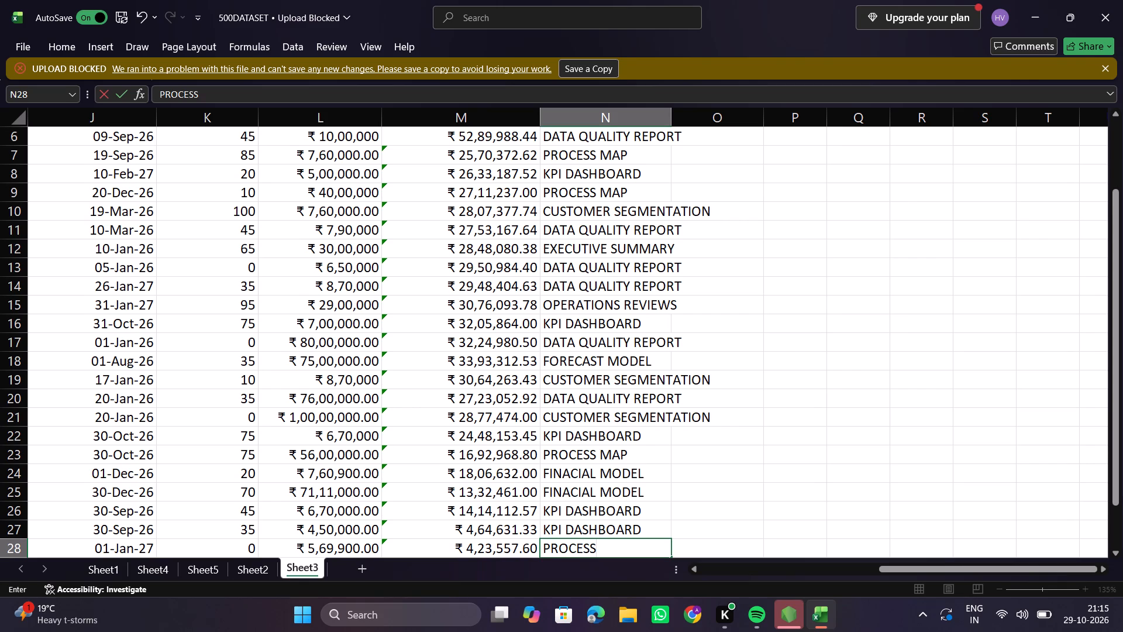
key(space)
text(MAP)
key(space)
key(Return)
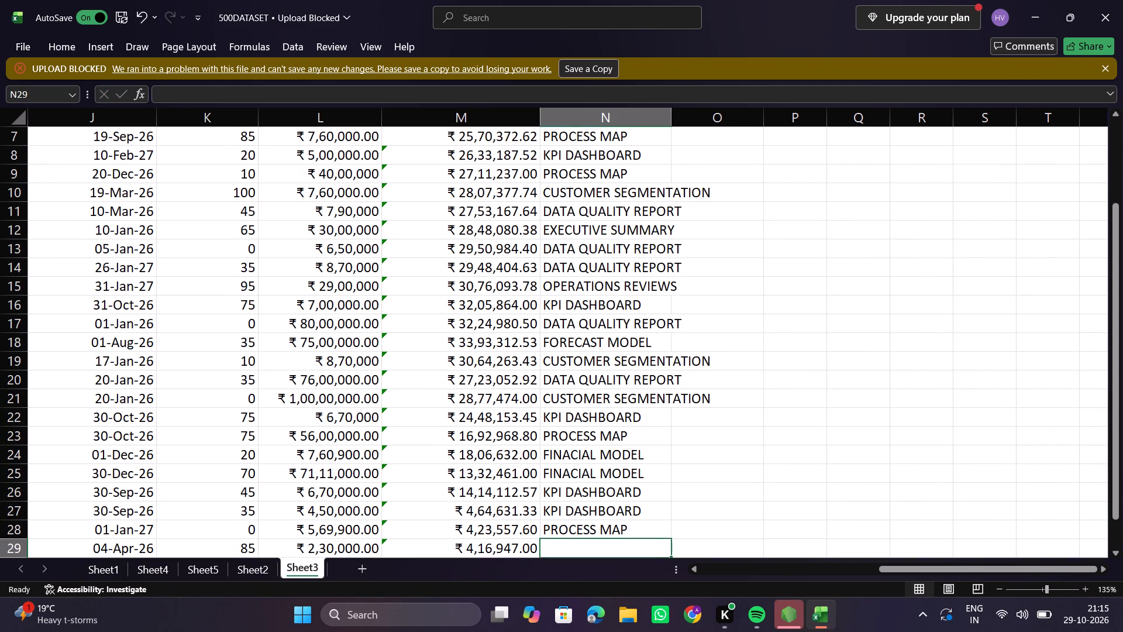
Complete the key deliverable column with "FORECAST MODEL" in N29 and N30 and "KPI DASHBOARD" in N31.
text(FOR)
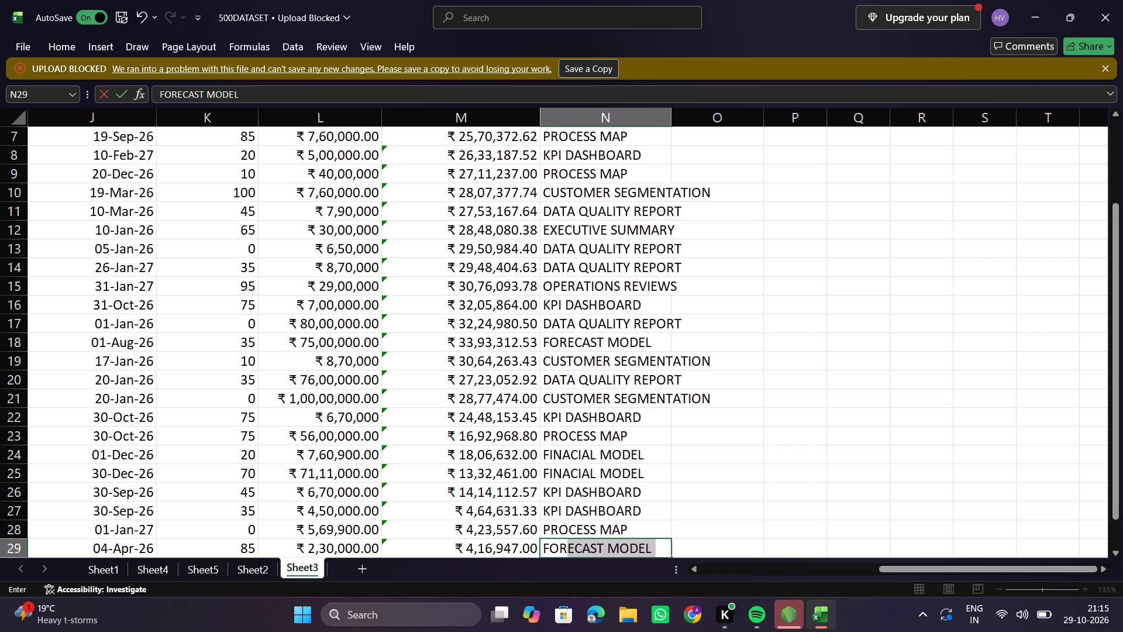
key(Return)
text(FOR)
key(Return)
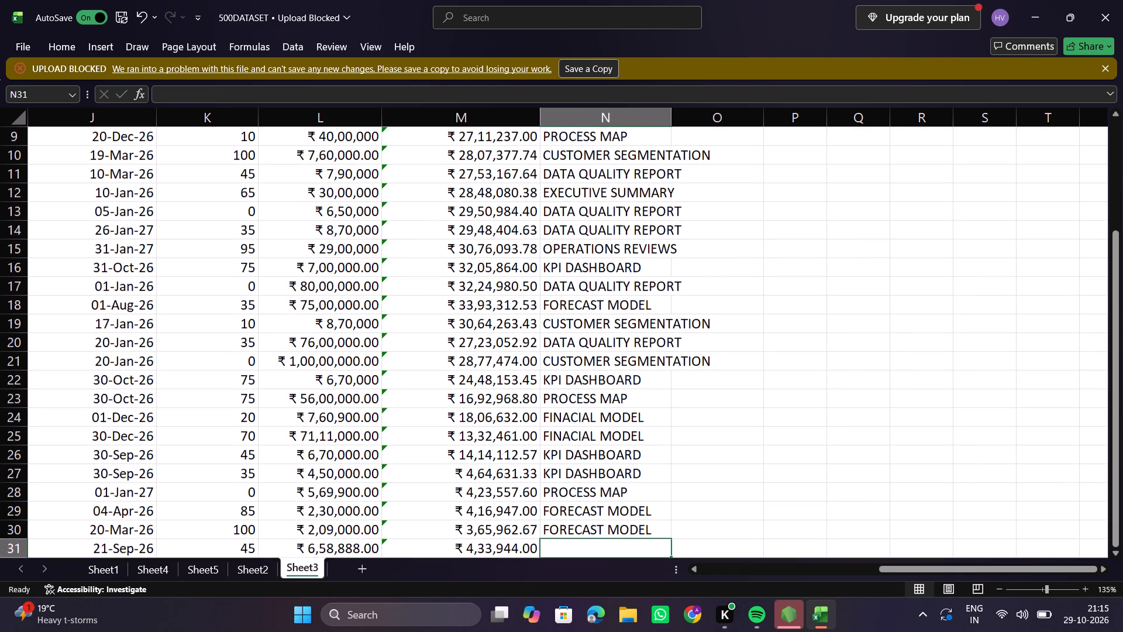
text(KPI)
key(Return)
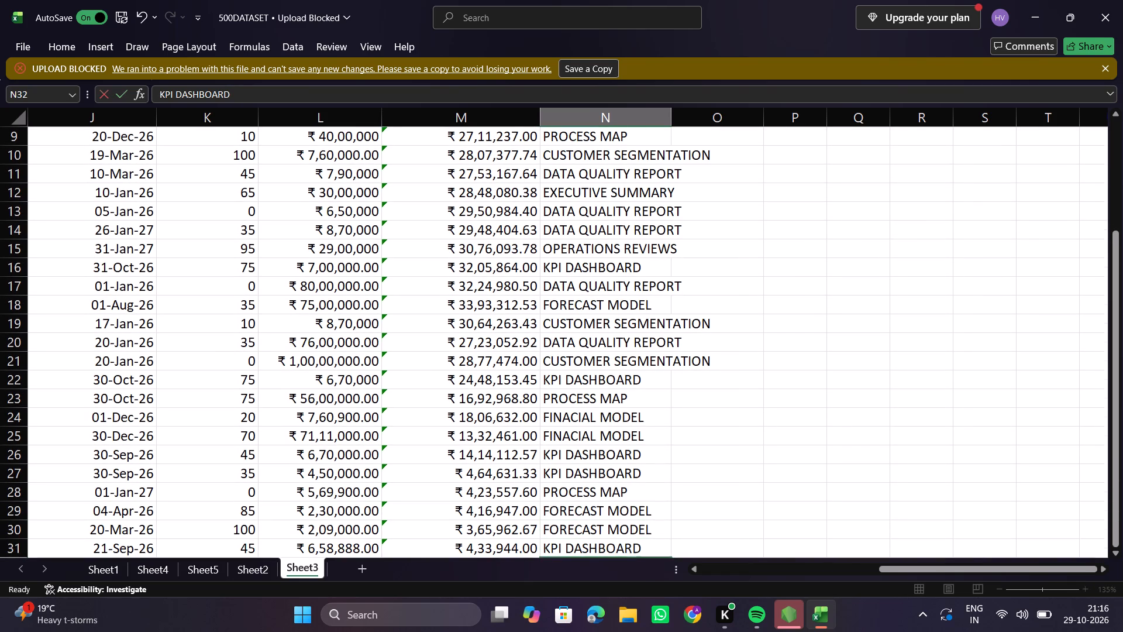
Start the risk level column by entering "HIGH", "LOW" and "MEDIUM" in O2 to O4.
key(Right)
key(Up)
key(Up)
key(Up)
key(Up)
key(Up)
key(Up)
key(Up)
key(Up)
key(Up)
key(Up)
key(Up)
key(Up)
key(Up)
key(Up)
key(Up)
key(Up)
key(Up)
key(Up)
key(Up)
key(Up)
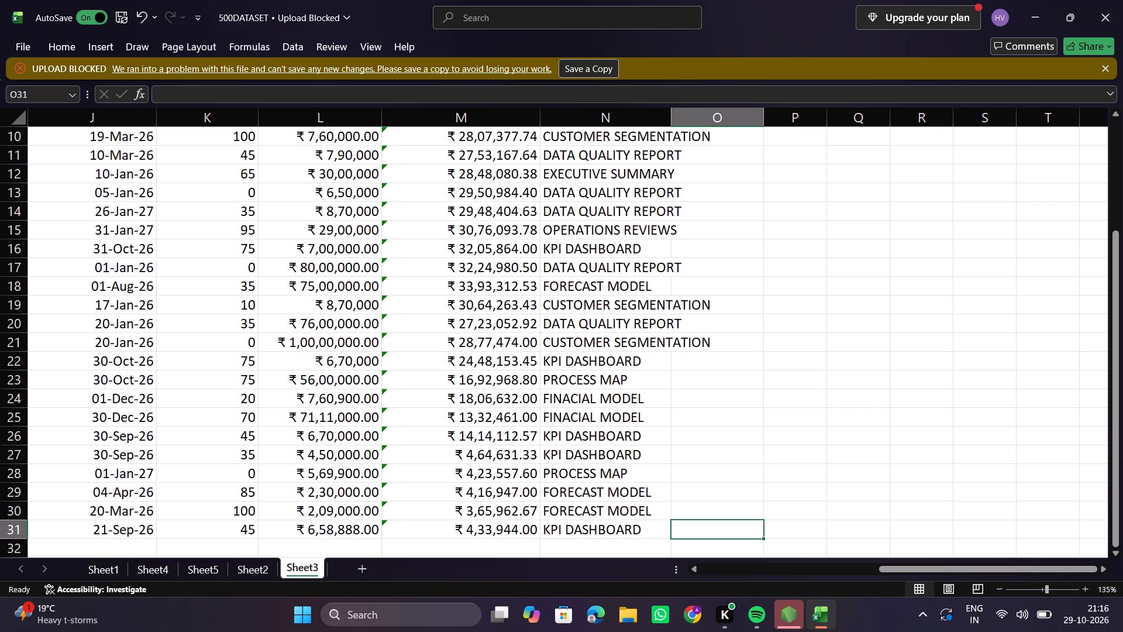
key(Up)
key(Up)
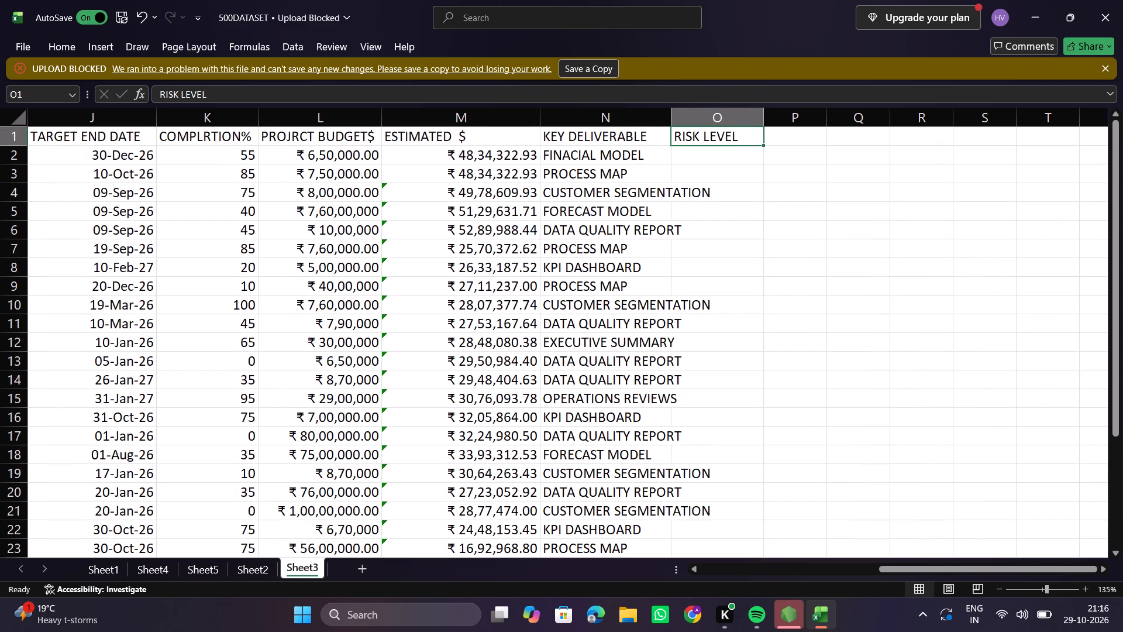
key(Down)
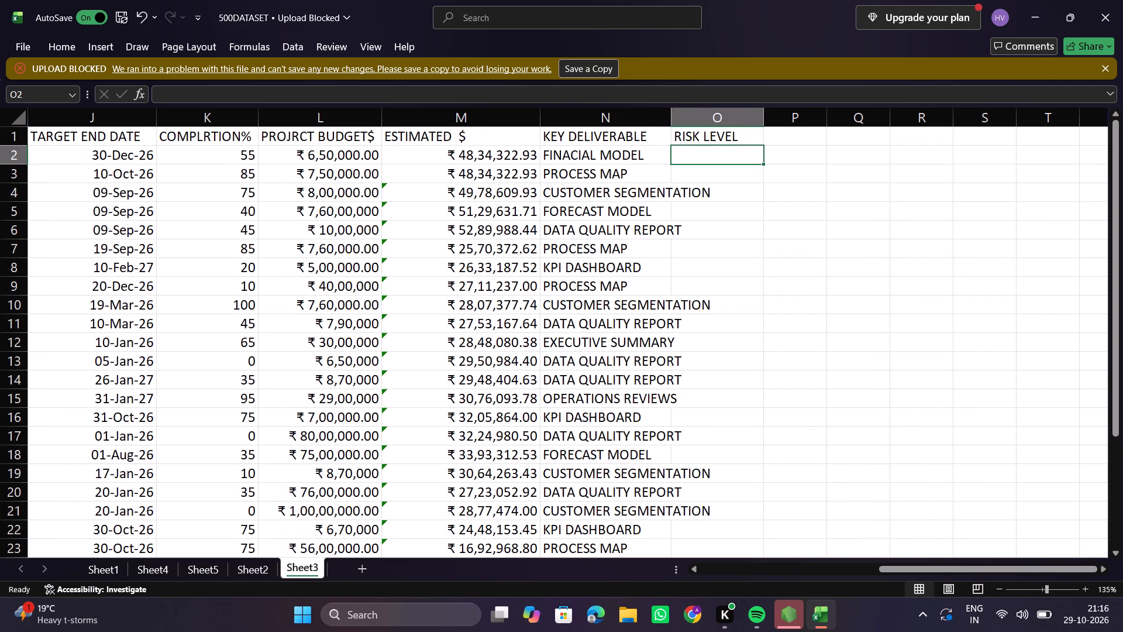
text(HIGH LOW MES)
key(BackSpace)
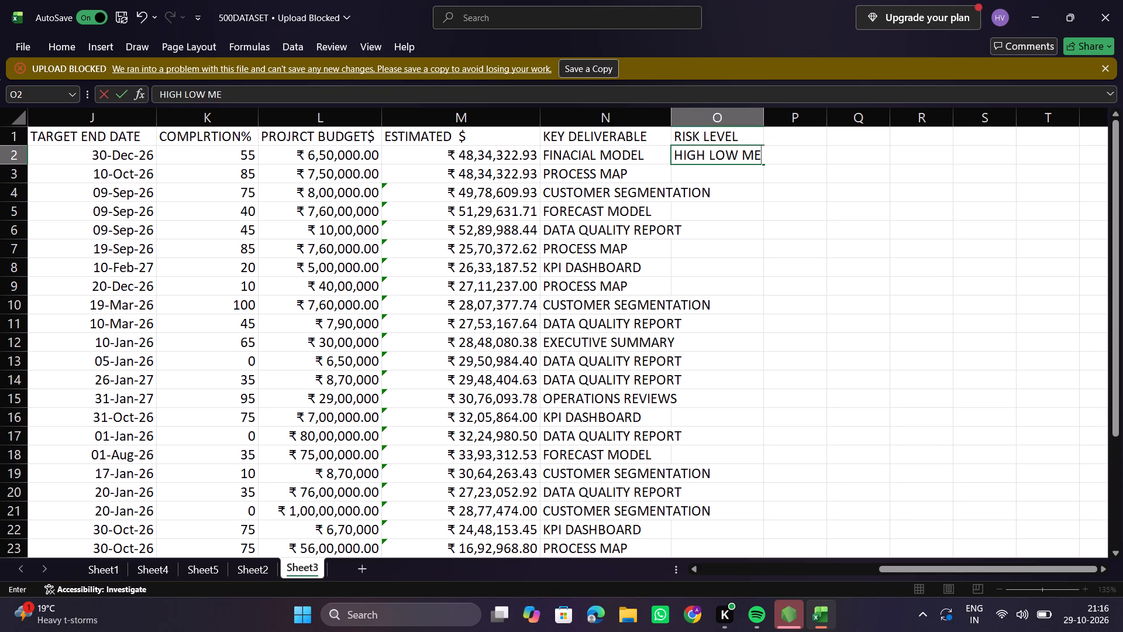
key(BackSpace)
key(BackSpace)
key(BackSpace)
key(BackSpace)
key(BackSpace)
key(BackSpace)
key(Return)
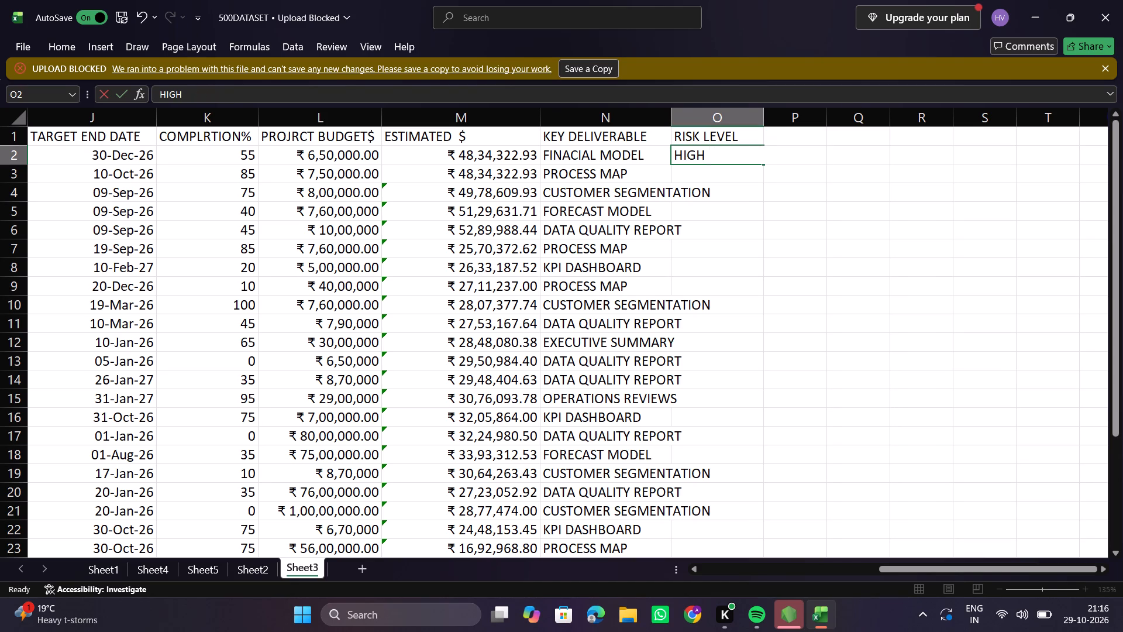
text(LOW)
key(Return)
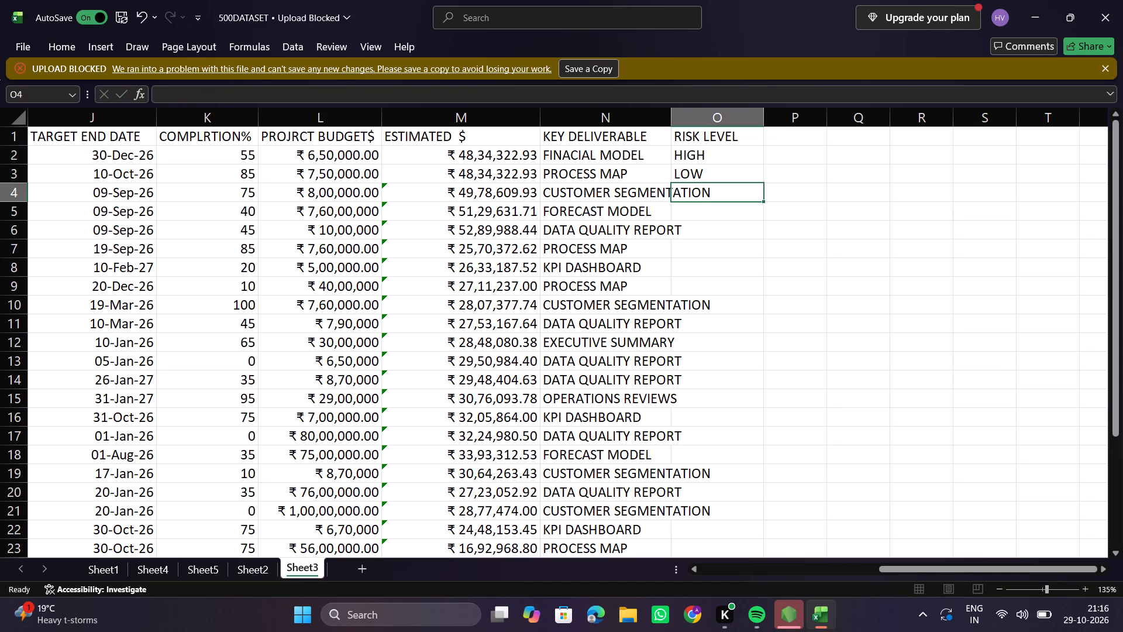
text(MEDIUM)
key(space)
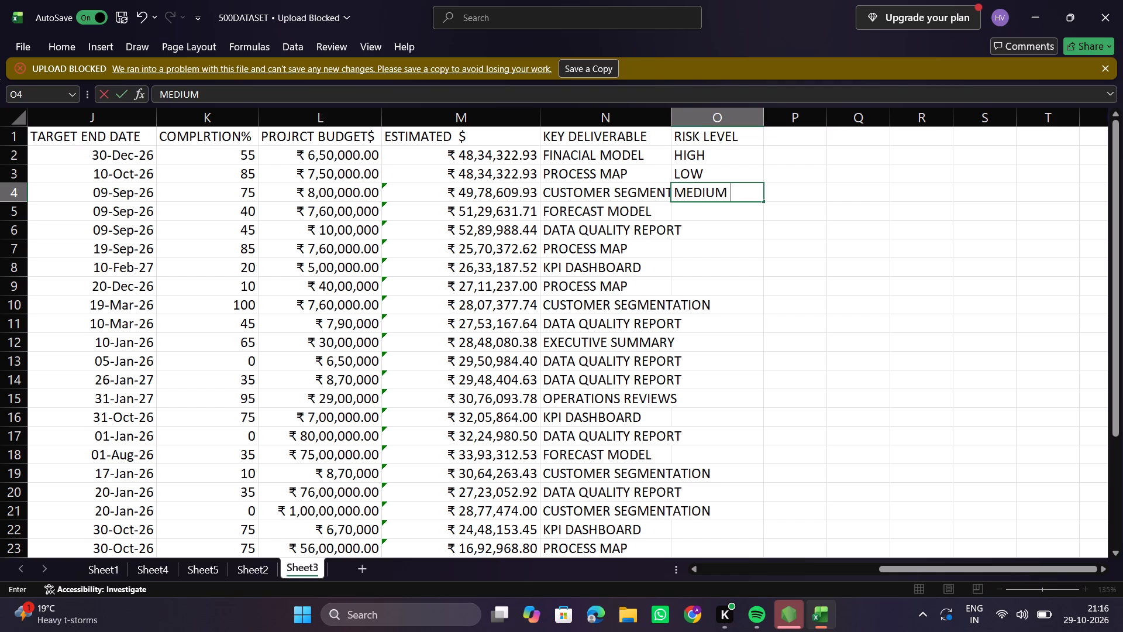
key(Return)
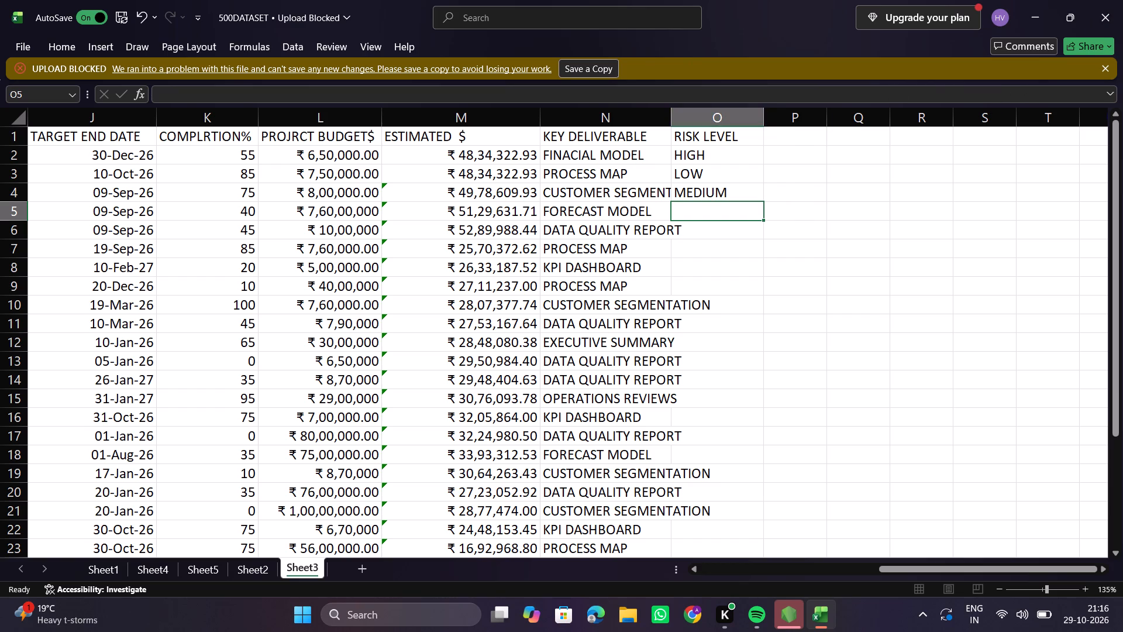
Widen the key deliverable column N so that "CUSTOMER SEGMENTATION" fits inside its cell.
drag(673, 117, 715, 118)
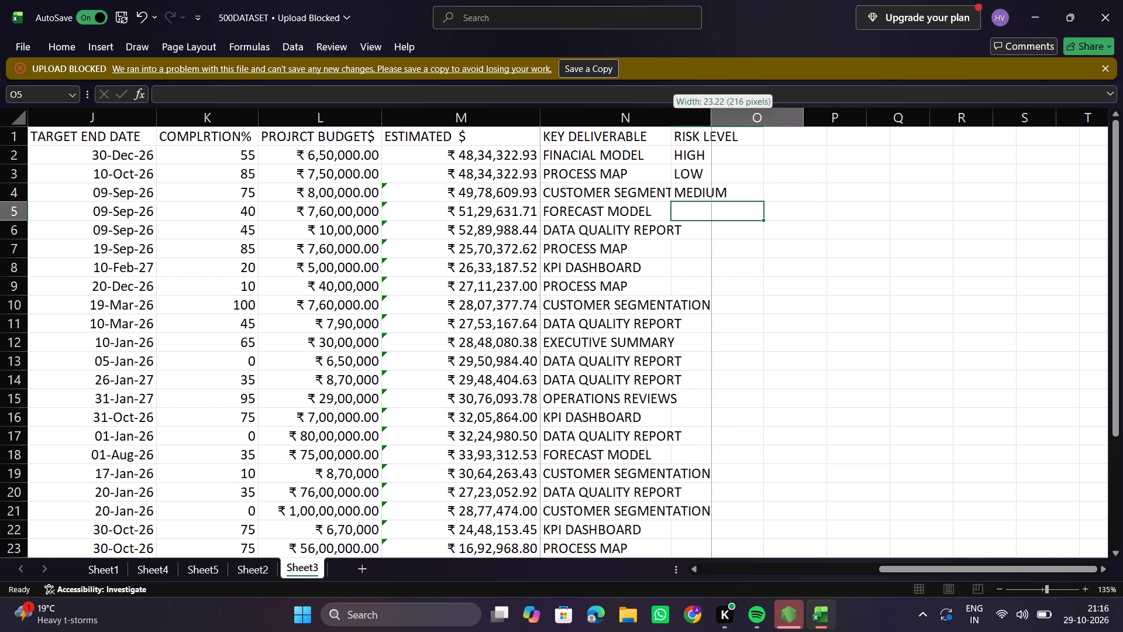
drag(715, 118, 718, 119)
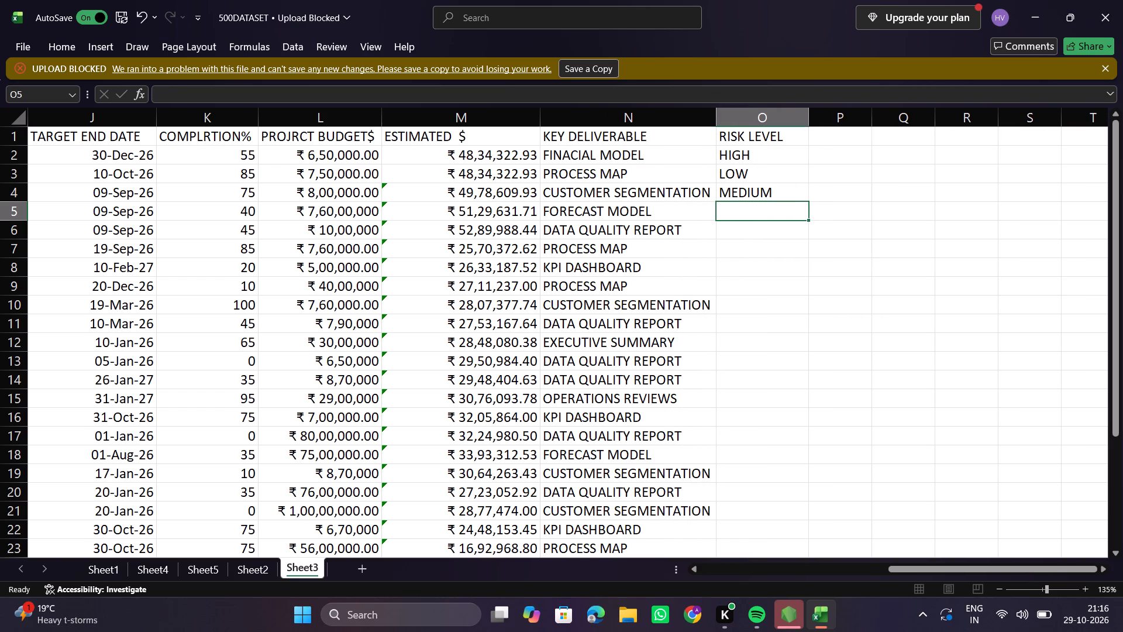
Enter "HIGH" in O5 and "LOW" in O6 as risk levels.
text(HIGH)
key(space)
key(Return)
text(LOW MEDIUM)
key(space)
key(BackSpace)
key(BackSpace)
key(BackSpace)
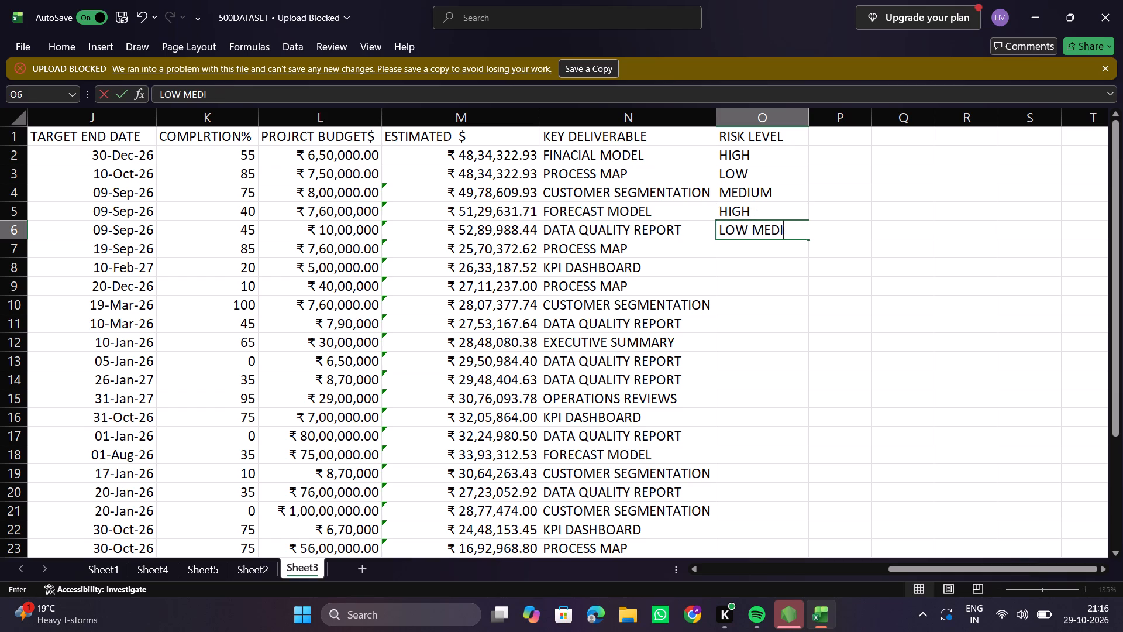
key(BackSpace)
key(BackSpace)
key(BackSpace)
key(BackSpace)
key(Return)
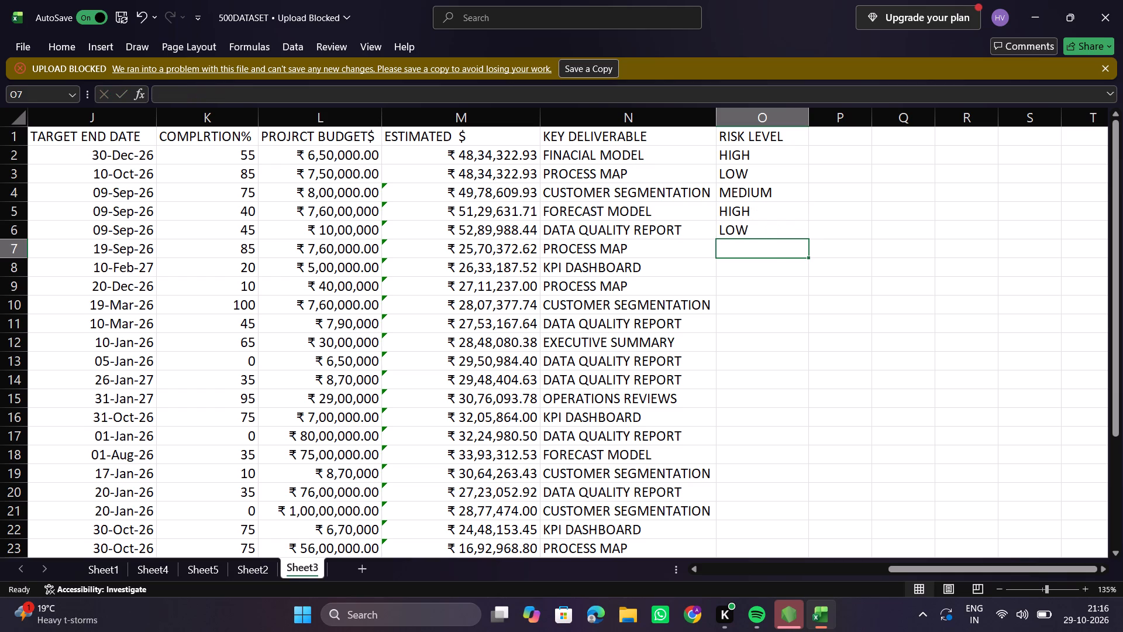
Enter "MEDIUM" in O7 and "HIGH" in O8 as risk levels.
key(m)
key(Return)
key(h)
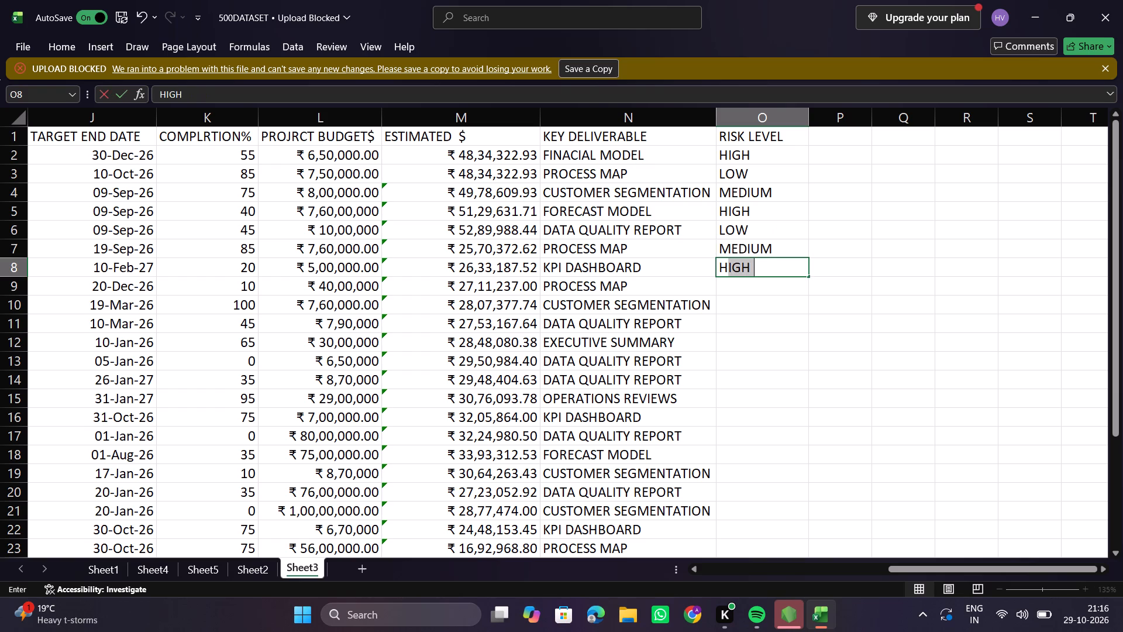
key(Return)
Enter "LOW" as the risk level in both O9 and O10.
key(l)
key(Return)
key(l)
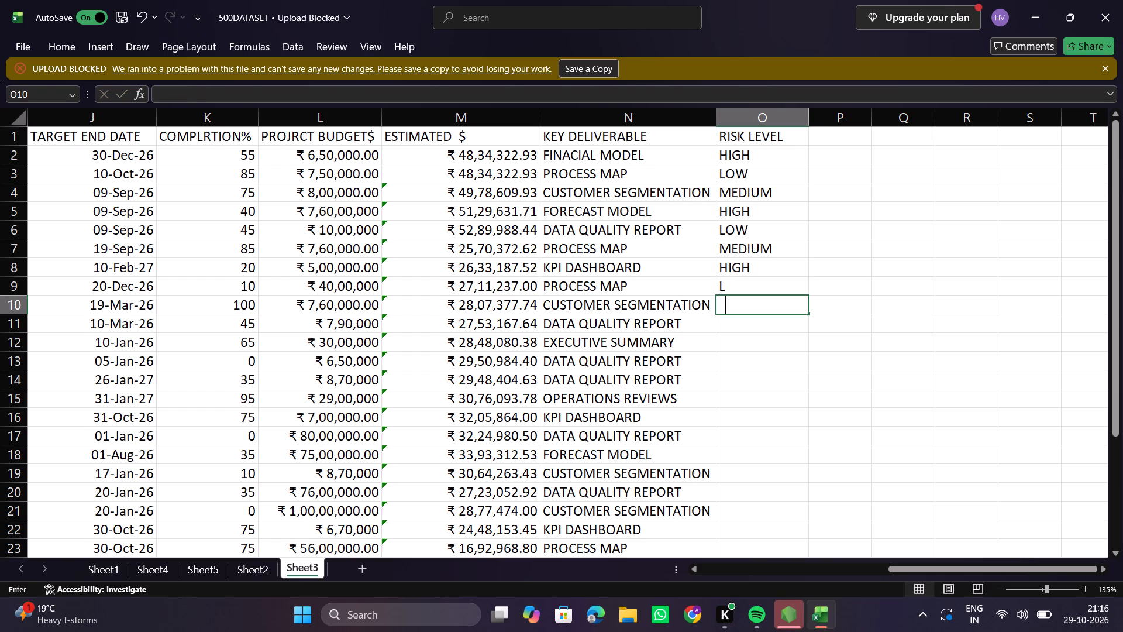
key(Return)
key(Up)
key(Up)
key(BackSpace)
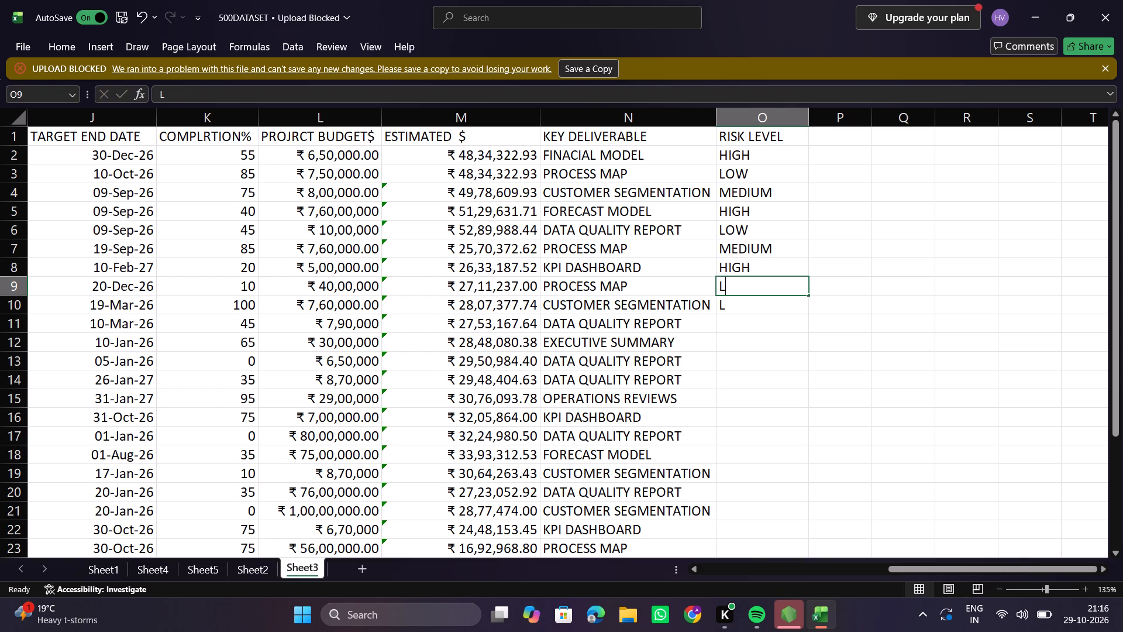
text(LO)
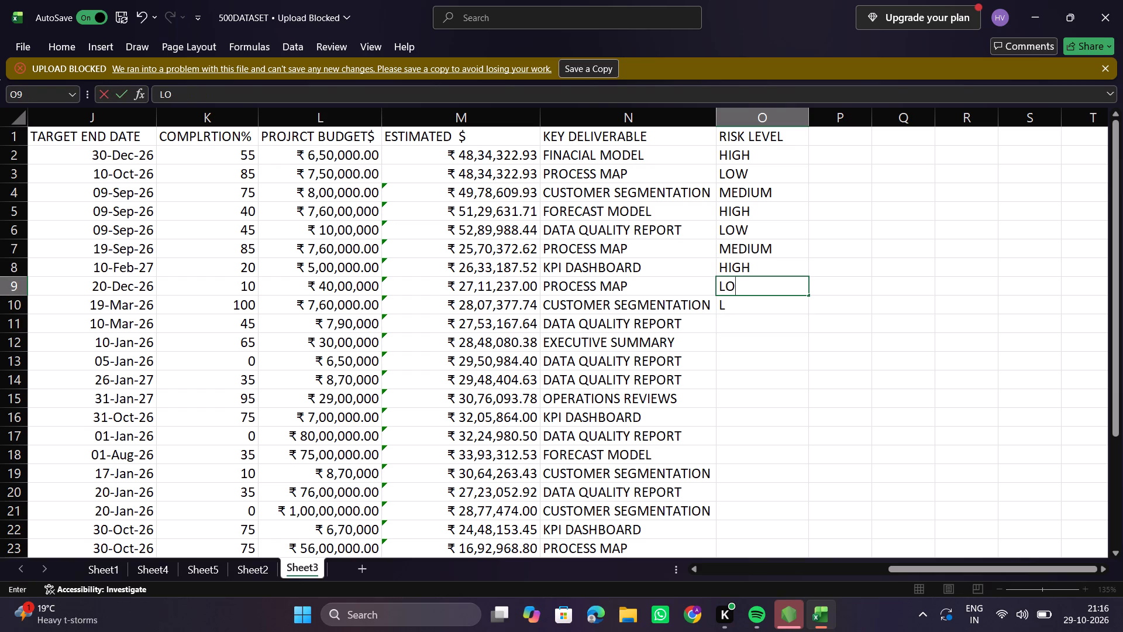
key(w)
key(Return)
text(OW)
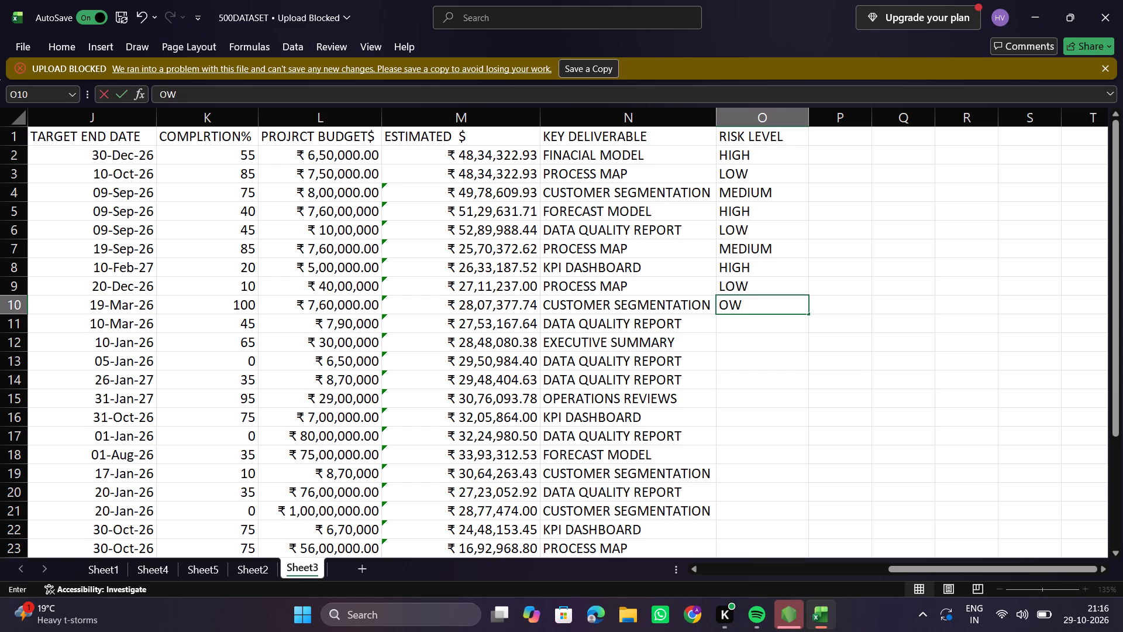
key(BackSpace)
key(BackSpace)
text(LOW)
key(Return)
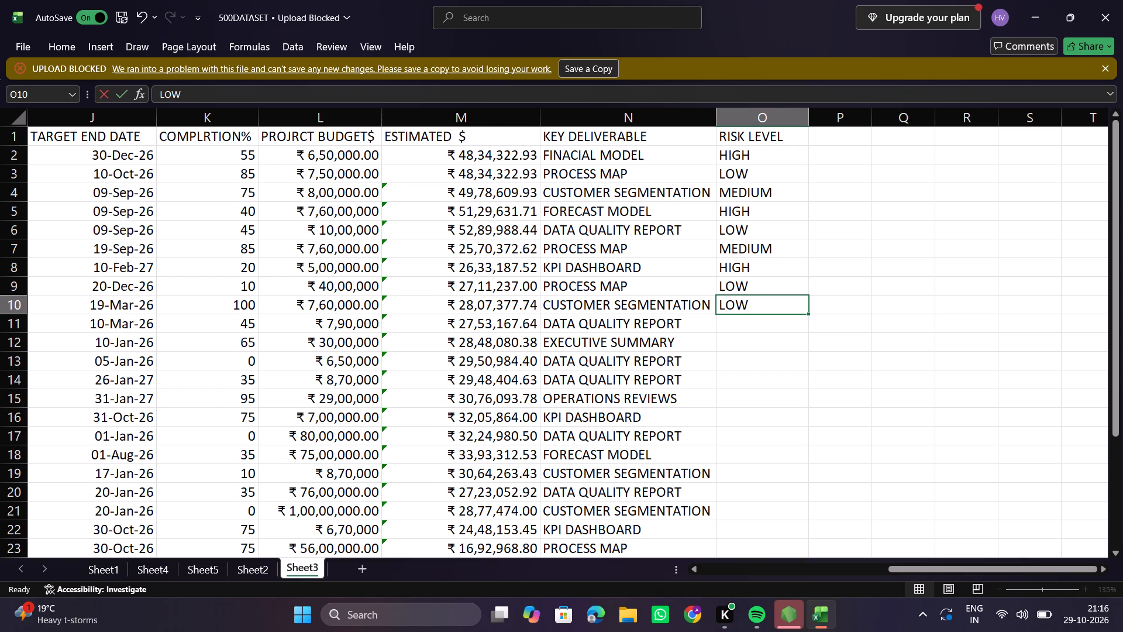
Enter the risk levels "HIGH" in O11, "MEDIUM" in O12 and O13, and "LOW" in O14.
text(HIGH)
key(Return)
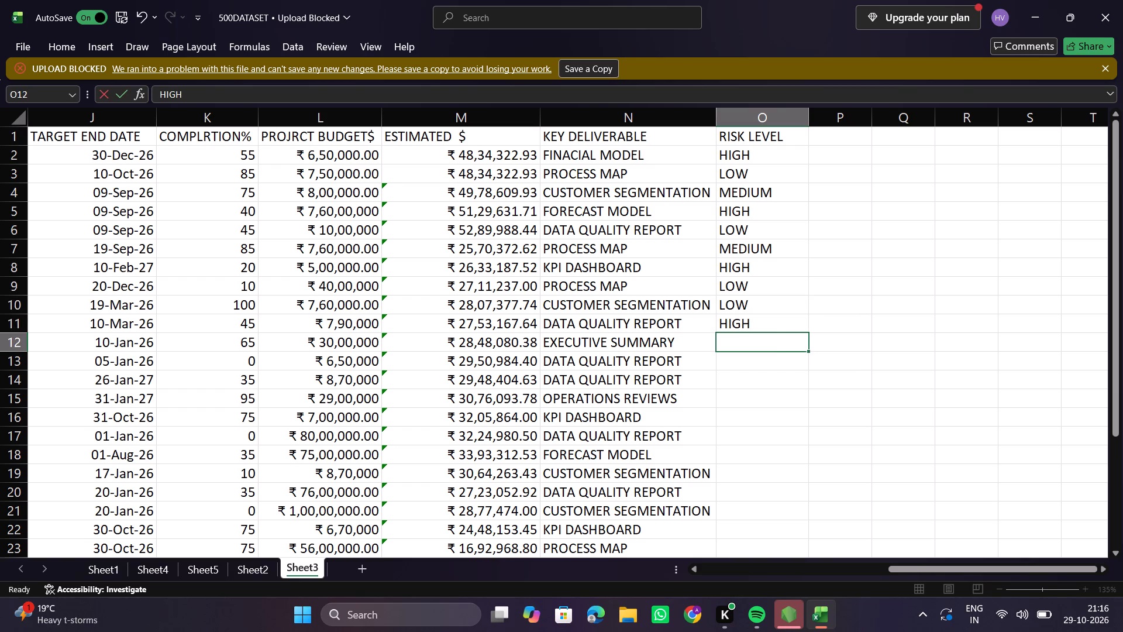
key(m)
key(Return)
key(m)
key(Return)
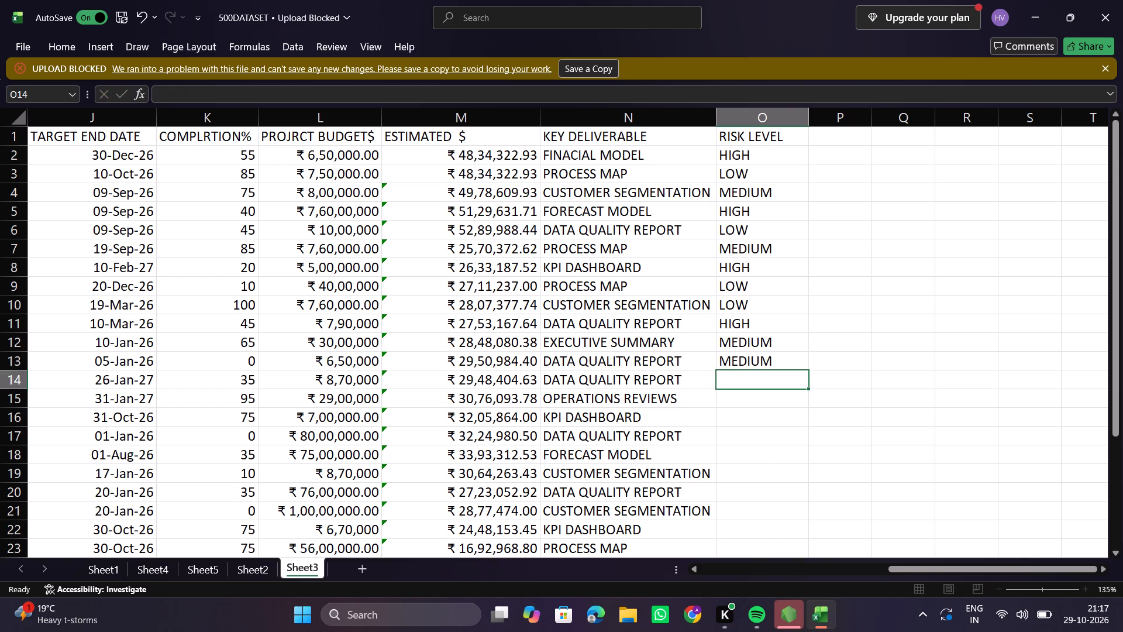
text(LOW)
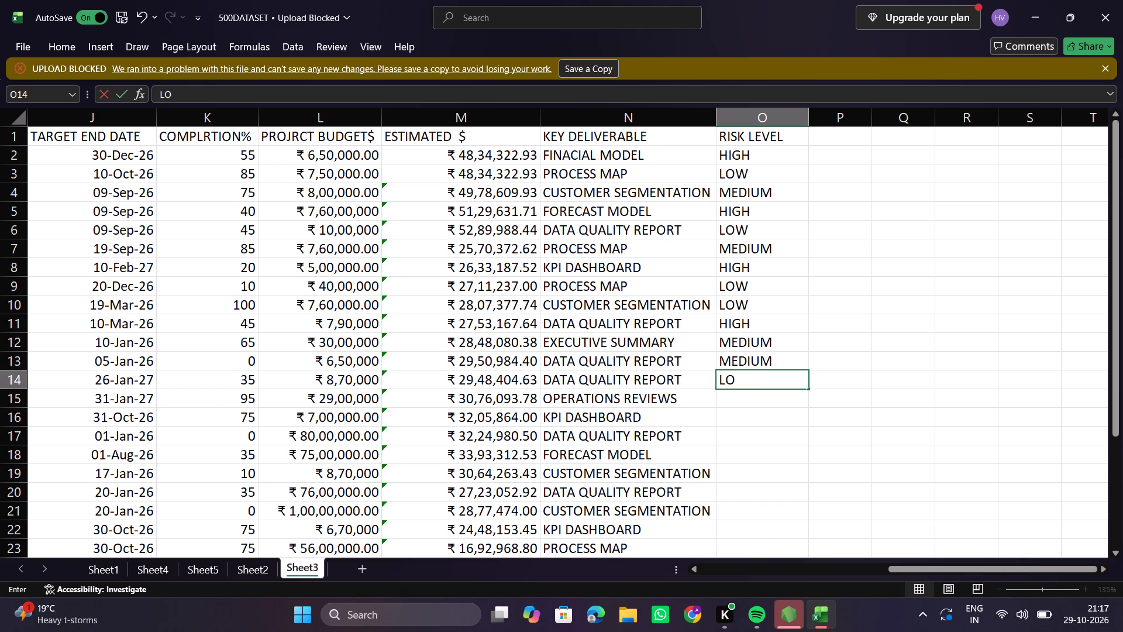
key(Return)
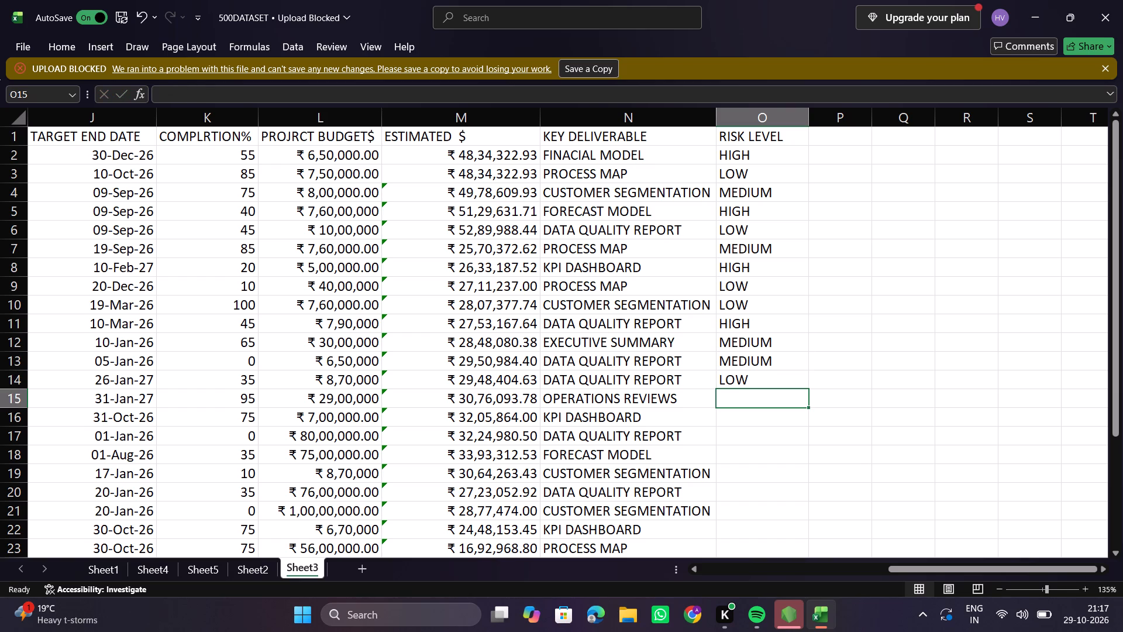
Enter "LOW" in O15 and "MEDIUM" in O16 as risk levels.
key(l)
key(Return)
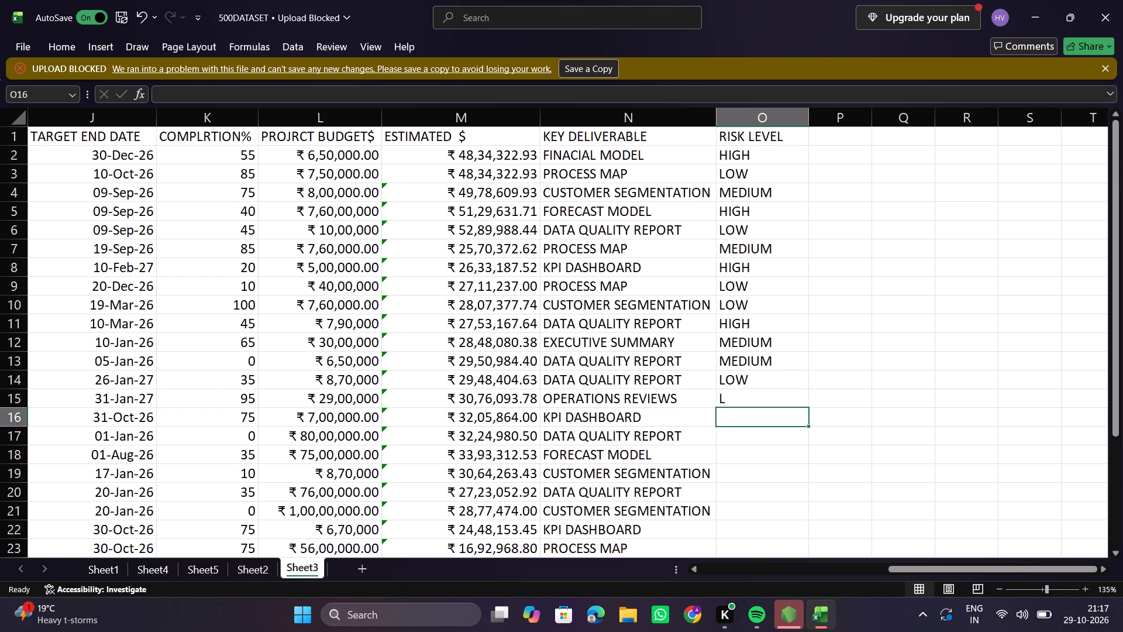
key(Up)
key(BackSpace)
text(LOW)
key(Return)
text(ME)
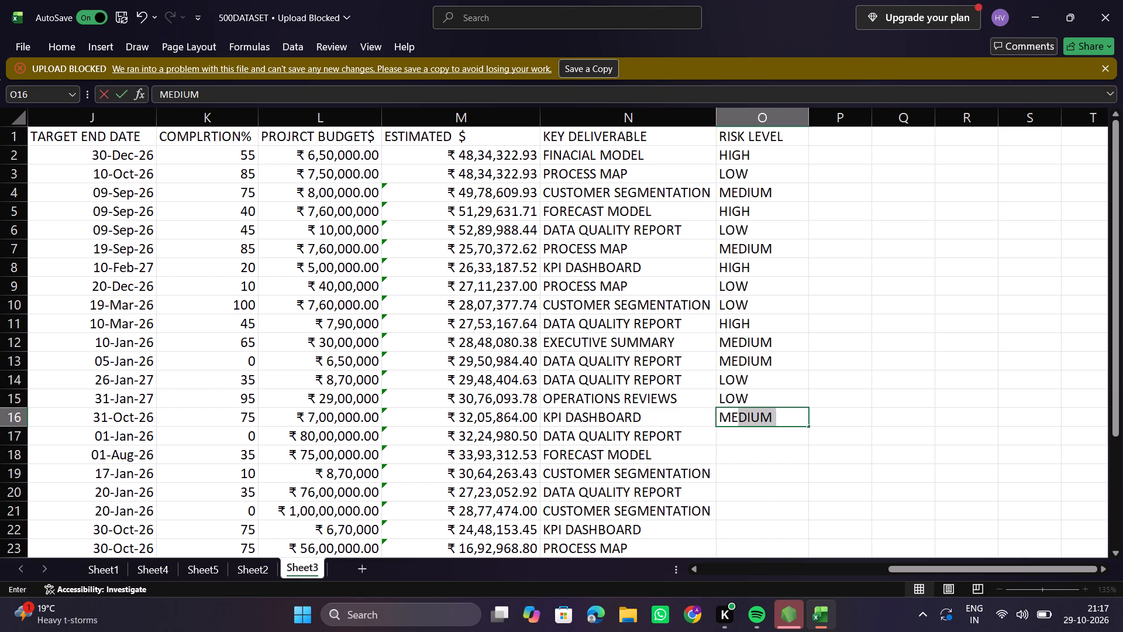
key(Return)
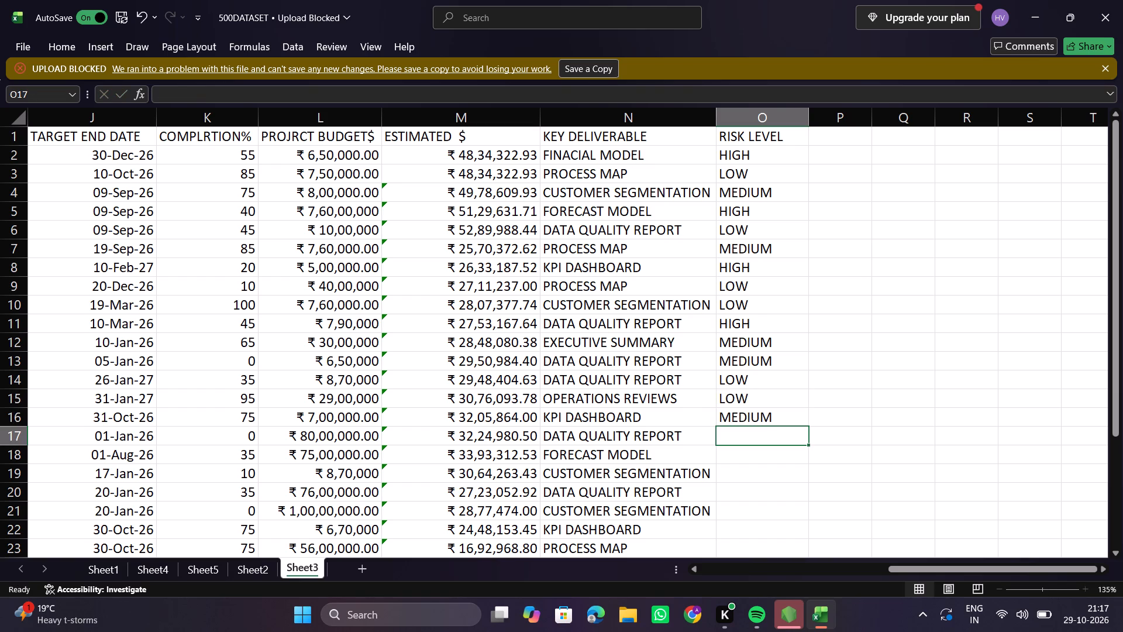
Enter the risk levels "HIGH" in O17, "MEDIUM" in O18 and "HIGH" in O19.
text(HIGH)
key(Return)
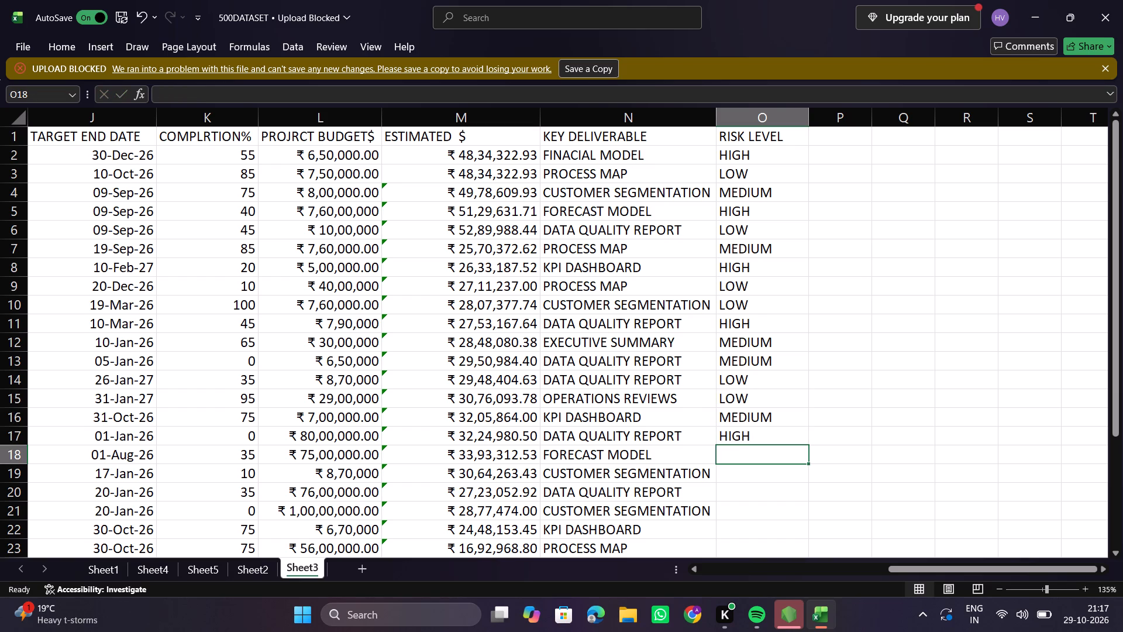
text(MED)
key(Return)
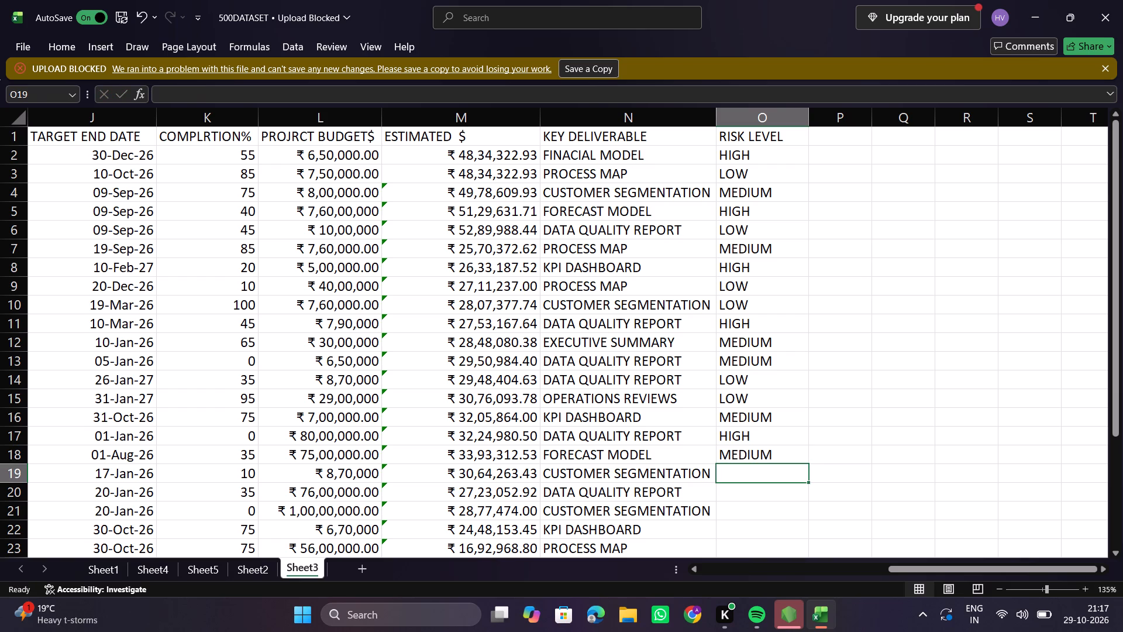
text(HJI)
key(BackSpace)
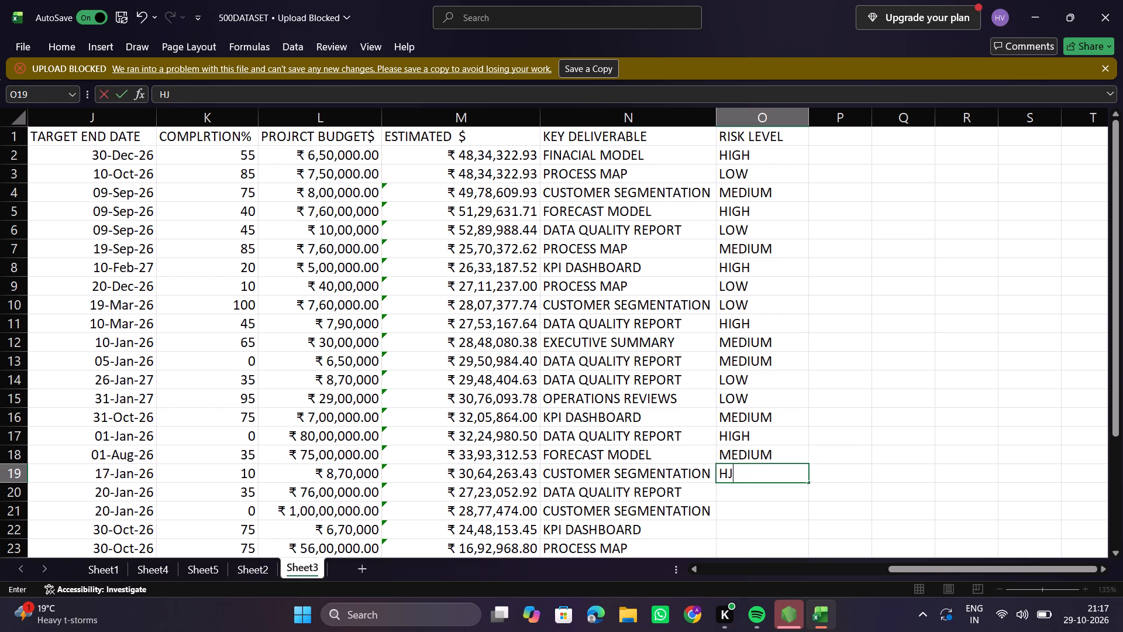
key(BackSpace)
key(i)
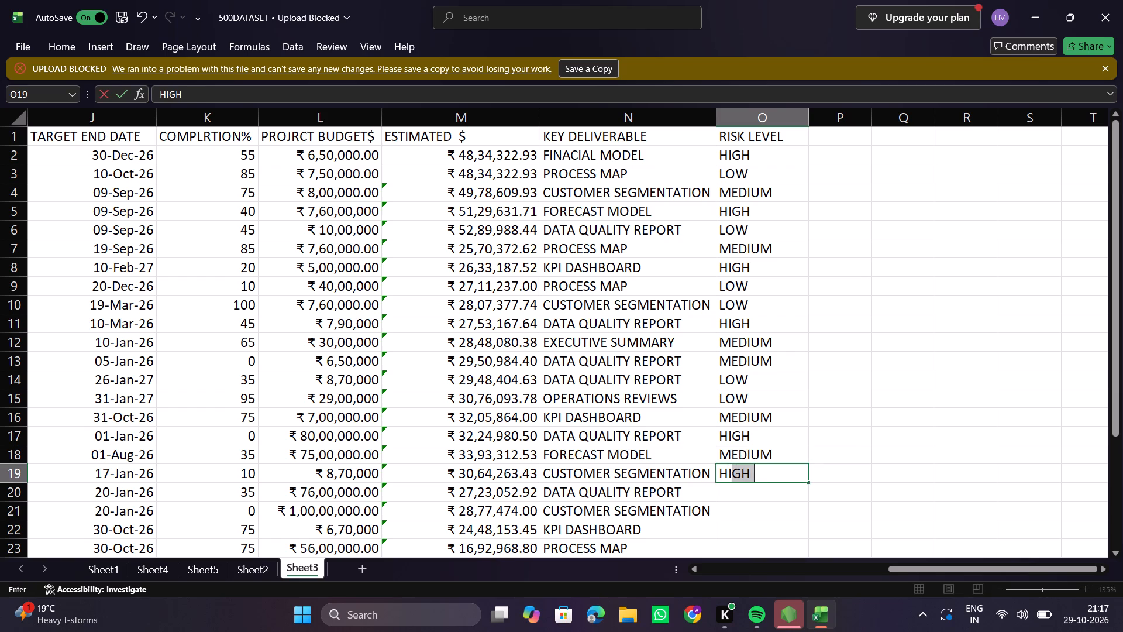
key(Return)
Enter "MEDIUM" as the risk level in each of the cells O20 to O22.
key(m)
key(Return)
key(m)
key(Return)
key(m)
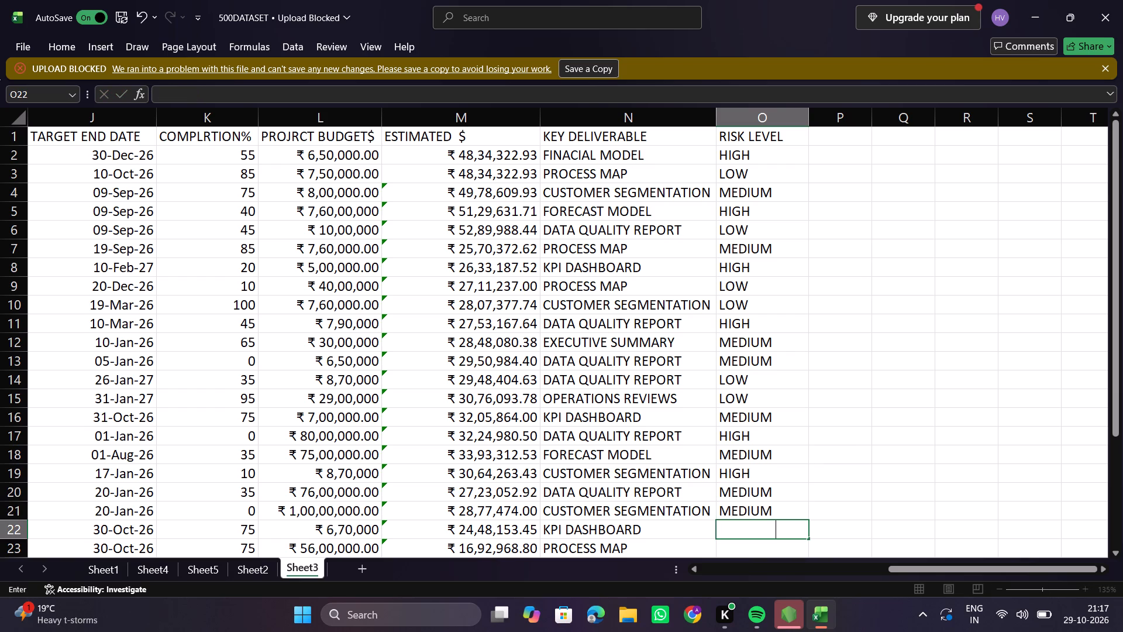
key(Return)
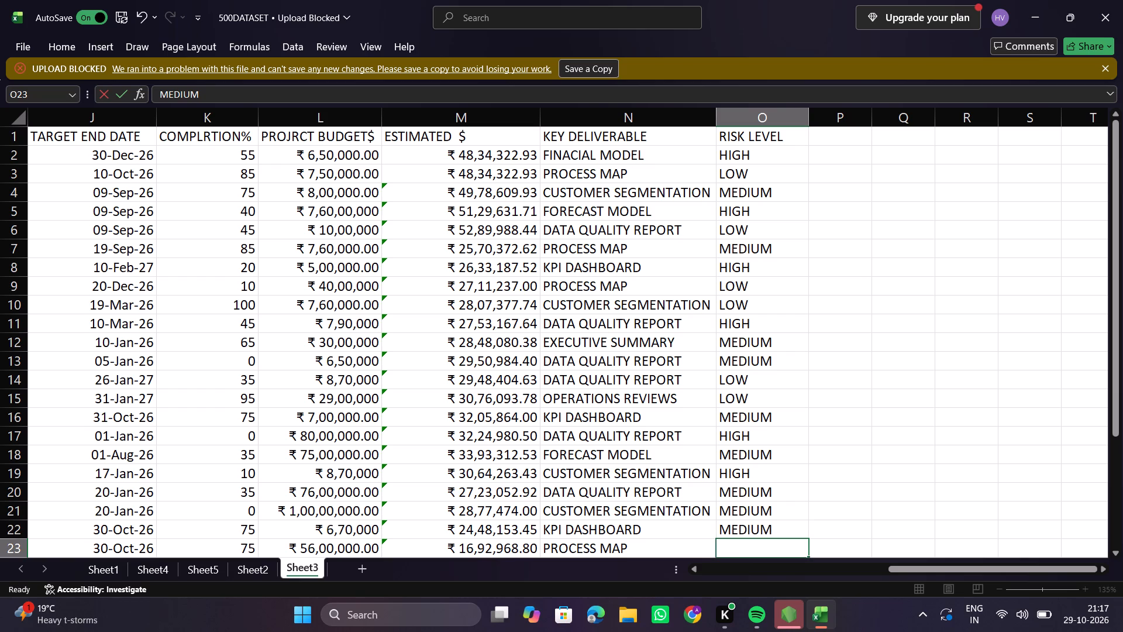
Enter "LOW" as the risk level in both O23 and O24.
text(,O)
key(BackSpace)
key(BackSpace)
key(BackSpace)
text(LOW)
key(Return)
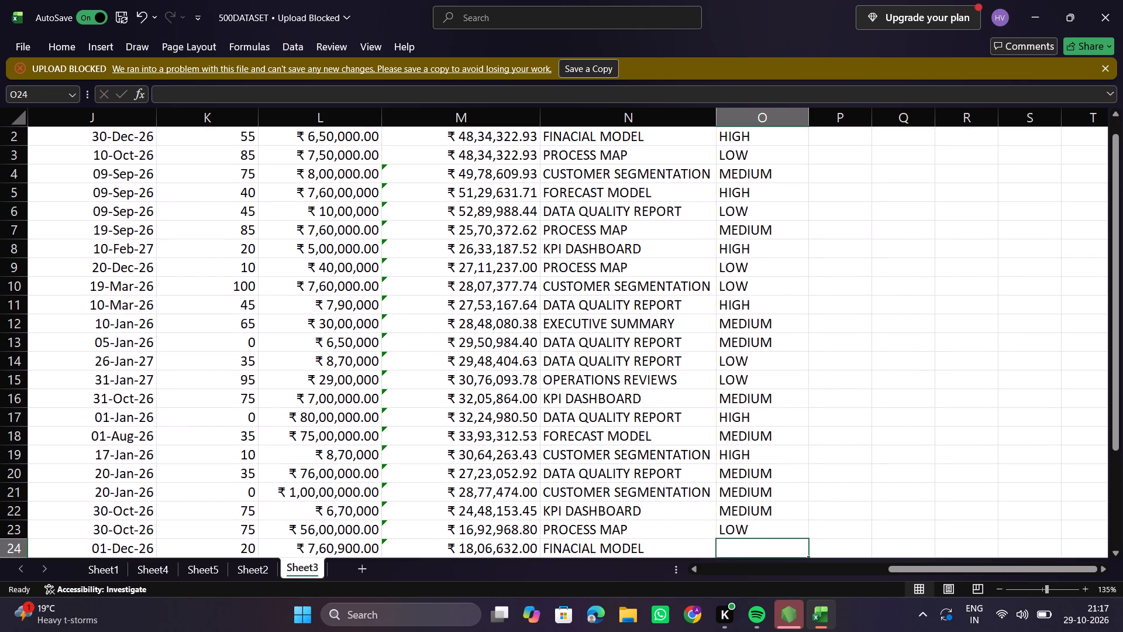
text(LOW)
key(Return)
Enter "MEDIUM" as the risk level in each of the cells O25 to O27.
text(MED)
key(Return)
text(MW)
key(BackSpace)
key(e)
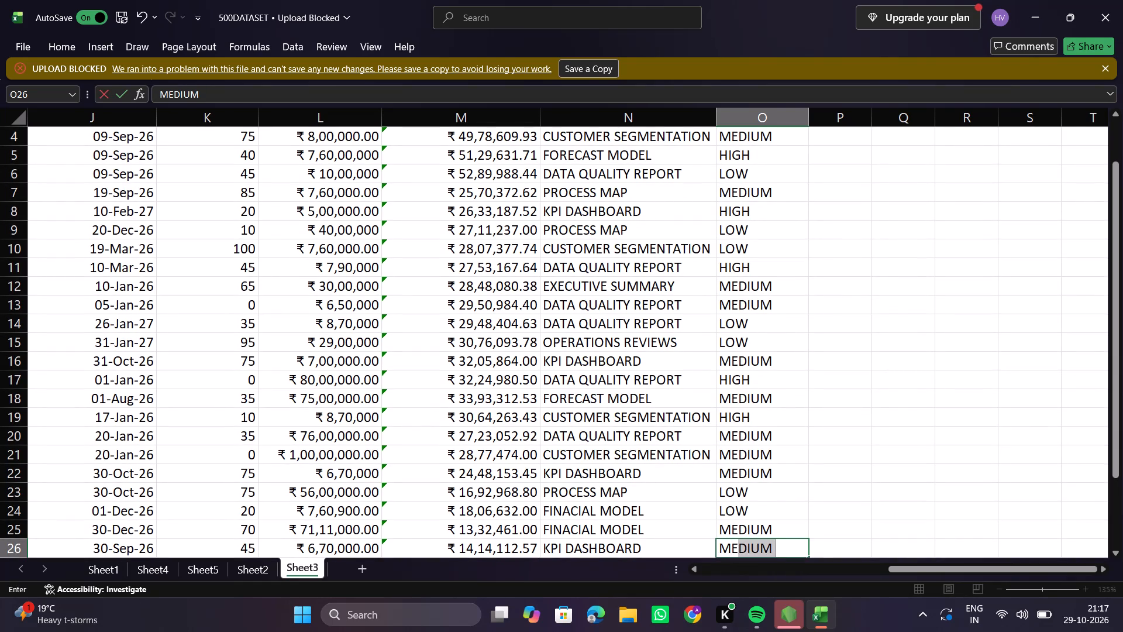
key(Return)
text(ME)
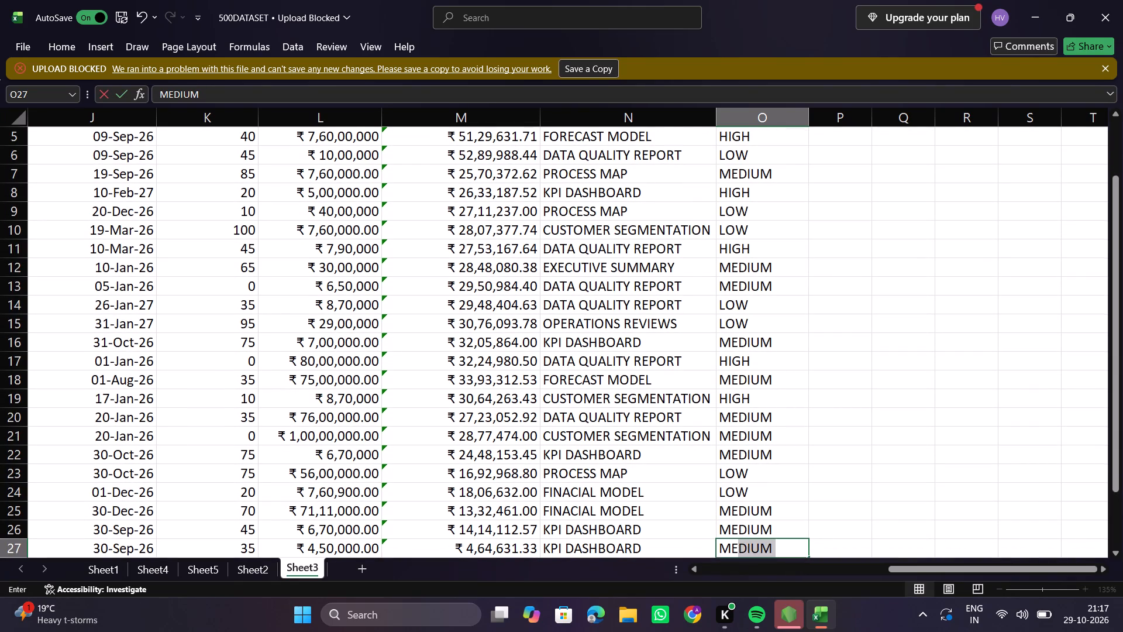
key(Return)
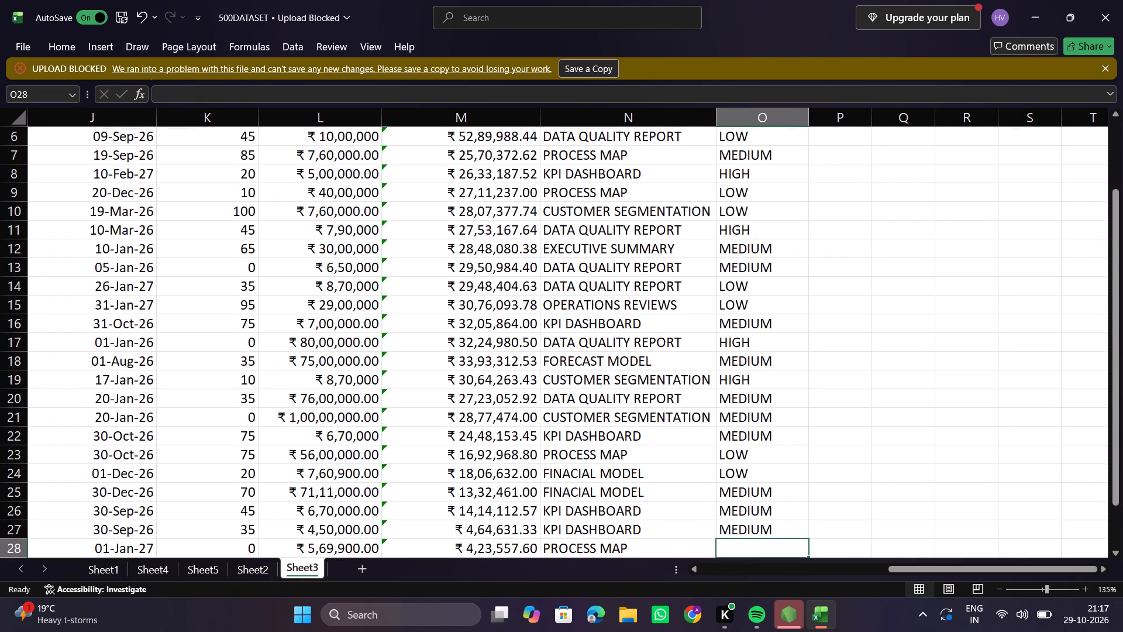
Enter "HIGH" as the risk level in both O28 and O29.
text(HIGH)
key(Return)
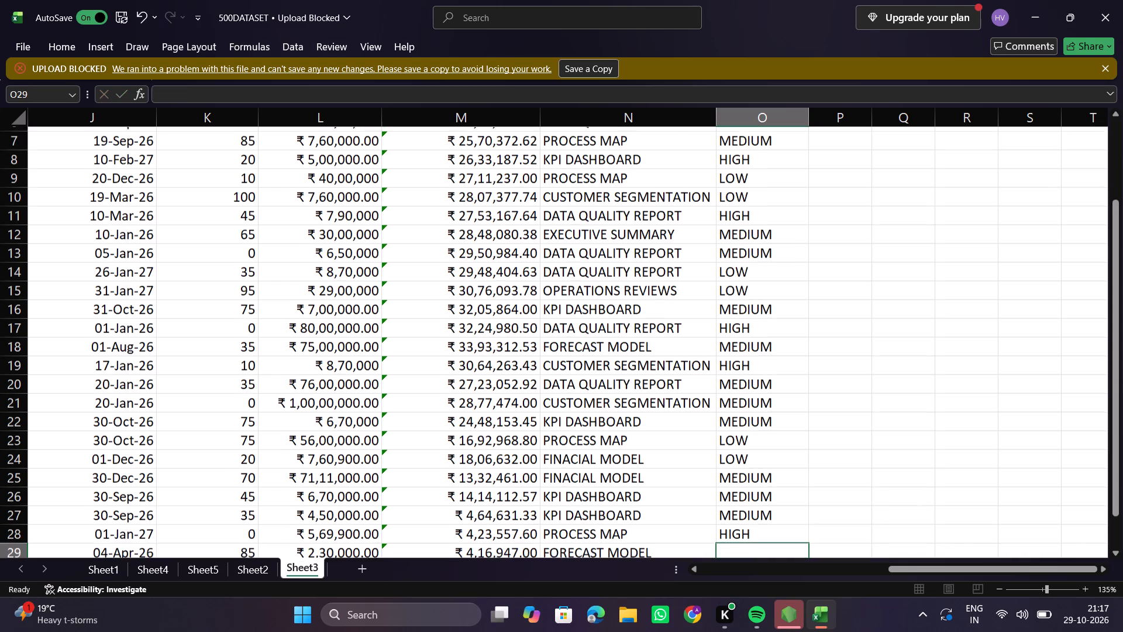
text(HGIH)
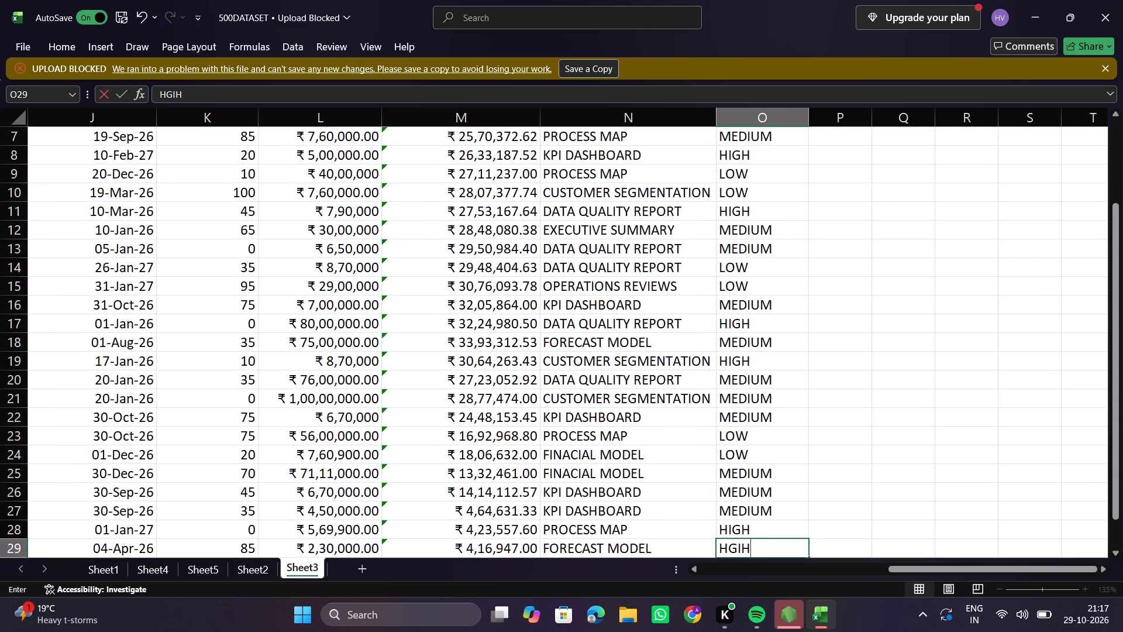
key(BackSpace)
key(BackSpace)
key(BackSpace)
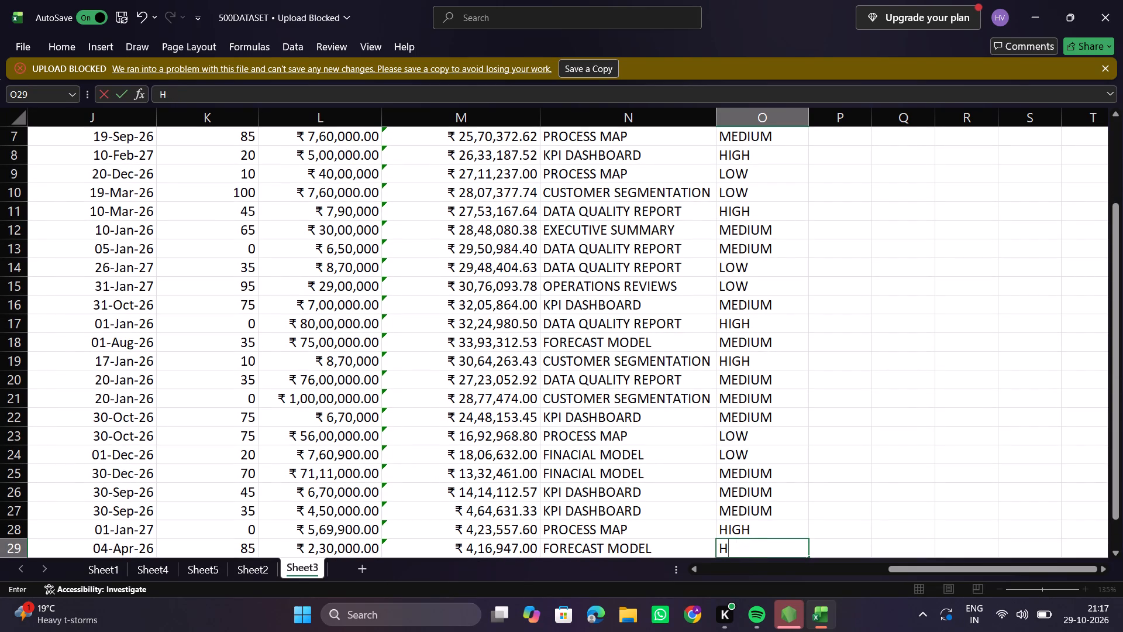
text(IGH)
key(Return)
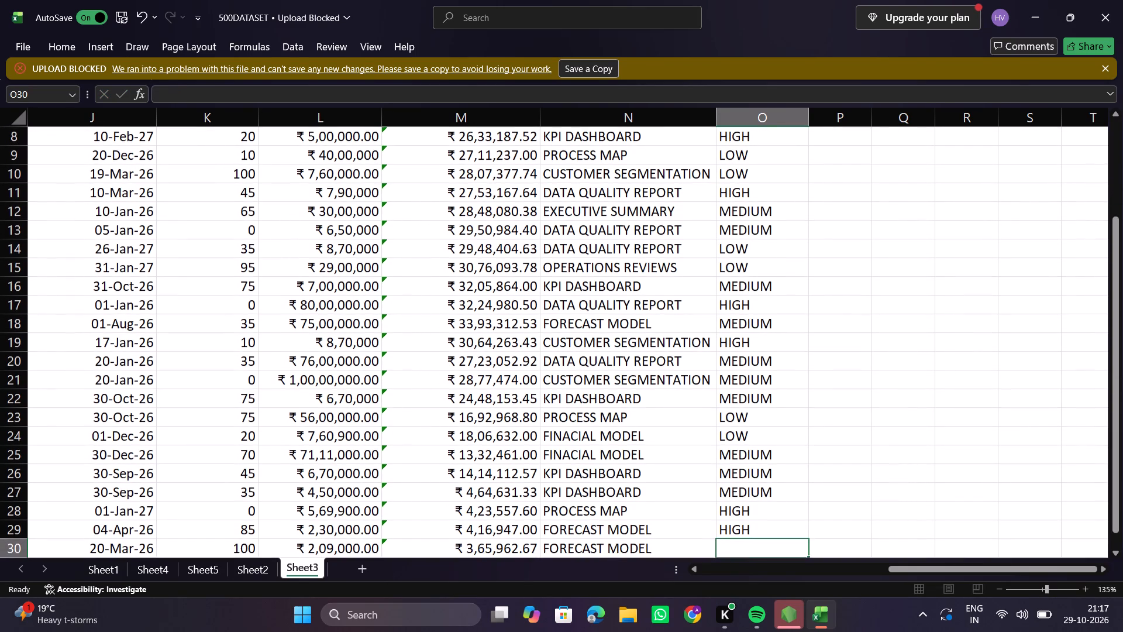
Complete the risk level column by entering "LOW" in O30 and O31.
text(LOW)
key(Return)
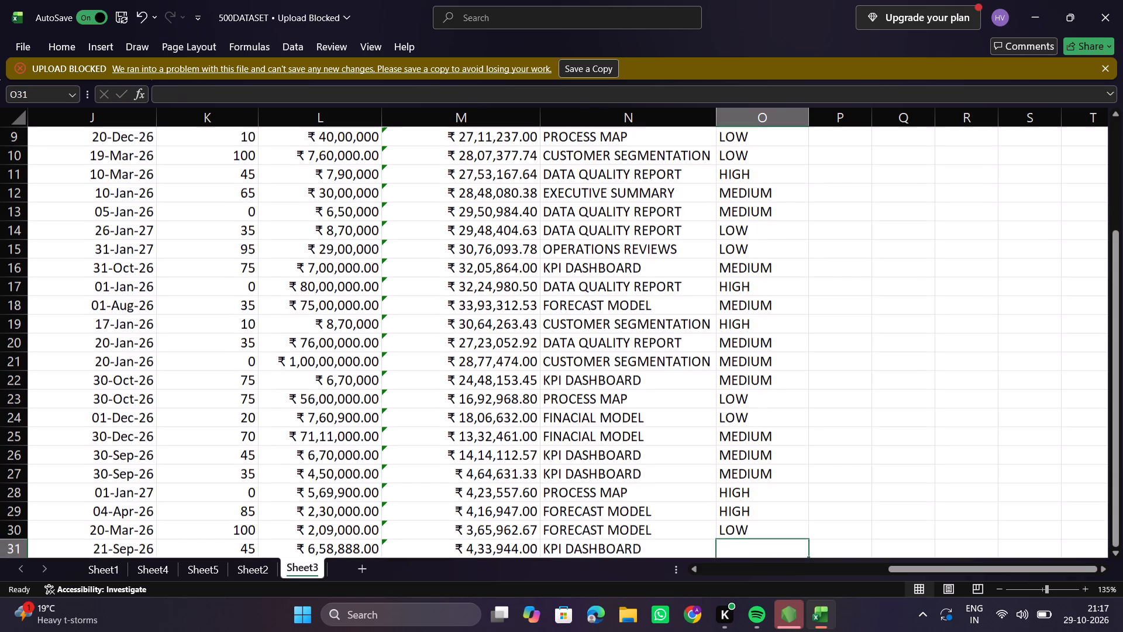
text(LOW)
key(Return)
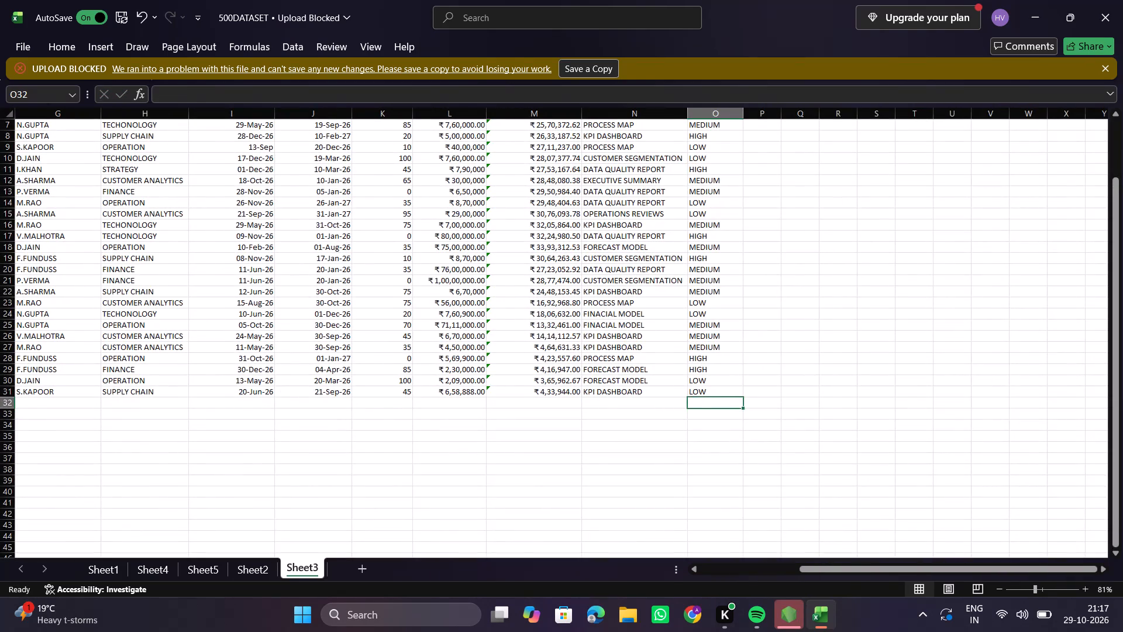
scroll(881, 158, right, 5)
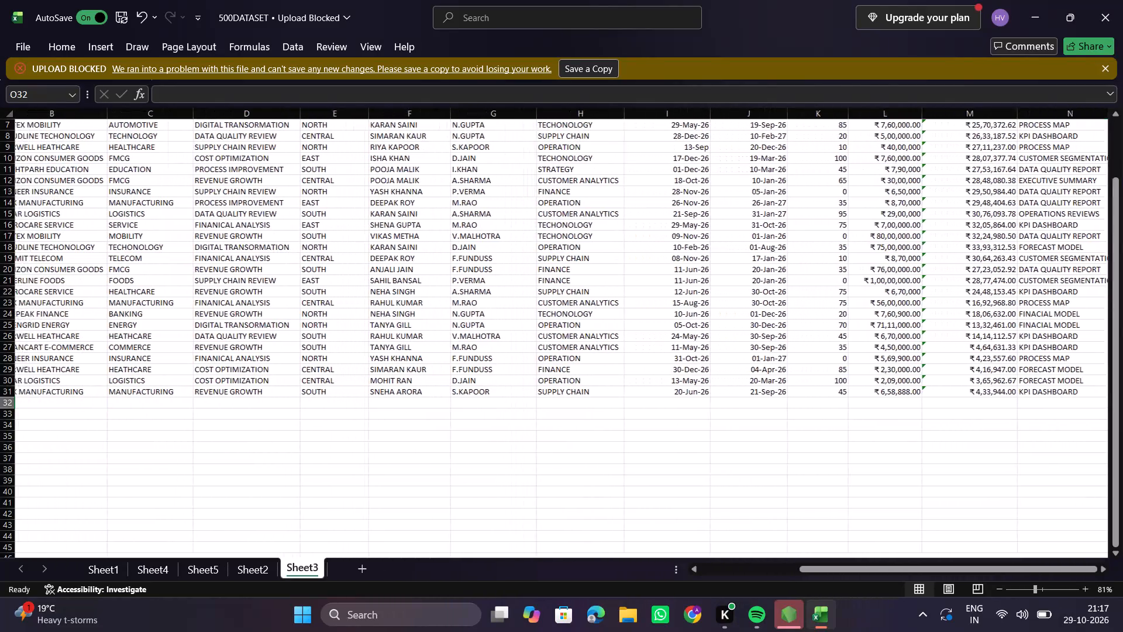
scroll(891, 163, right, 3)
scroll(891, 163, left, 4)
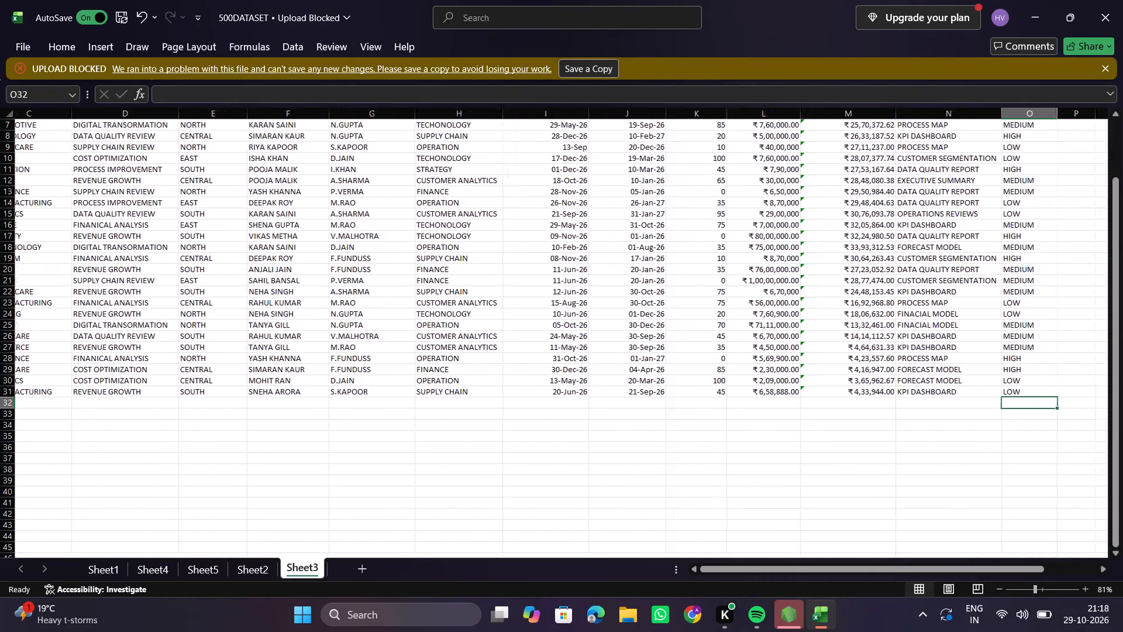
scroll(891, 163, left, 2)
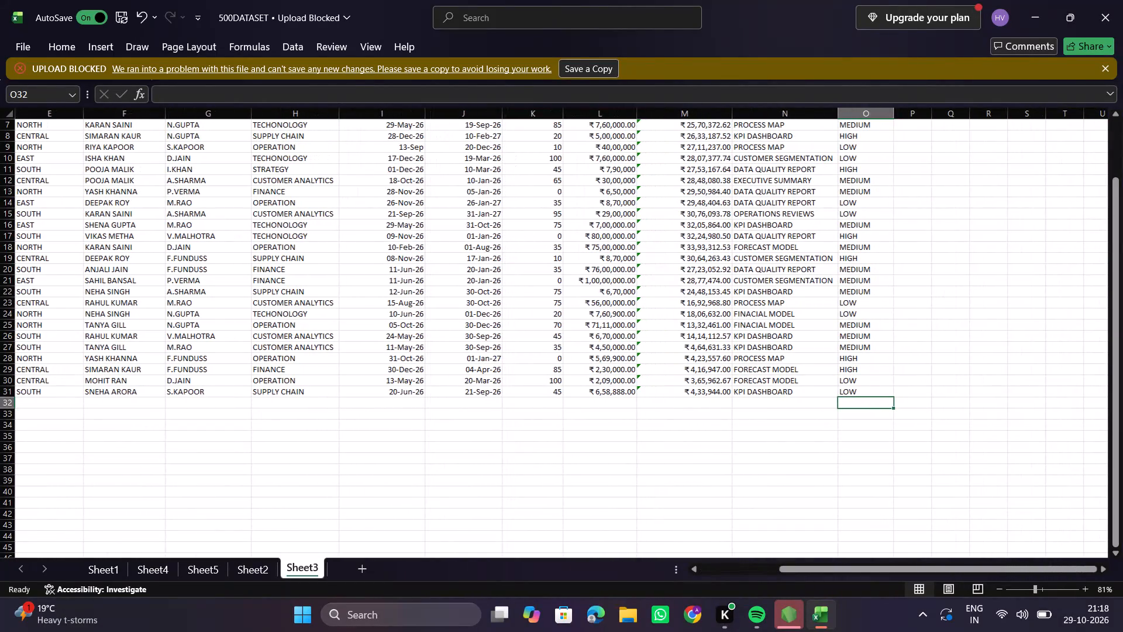